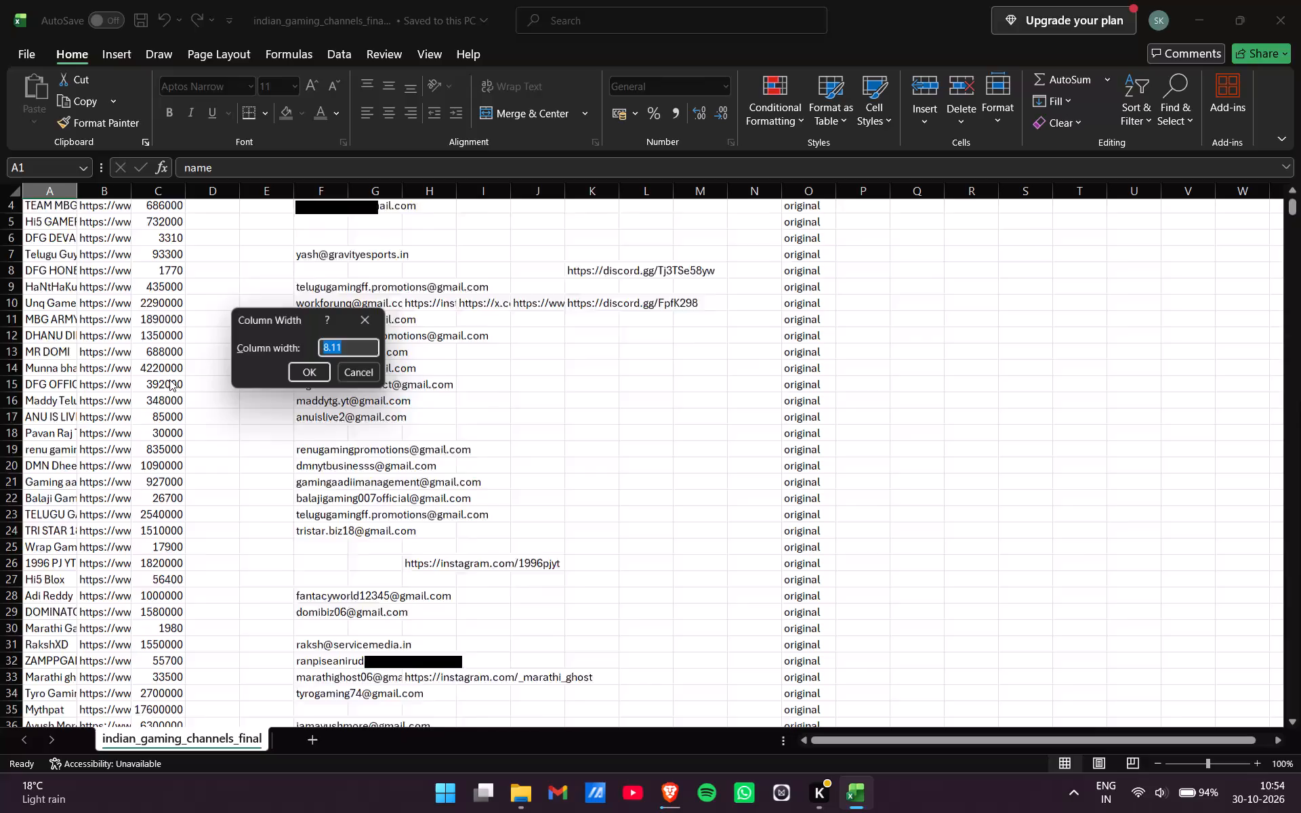
Set the name column's width to 20.
text(20)
key(Return)
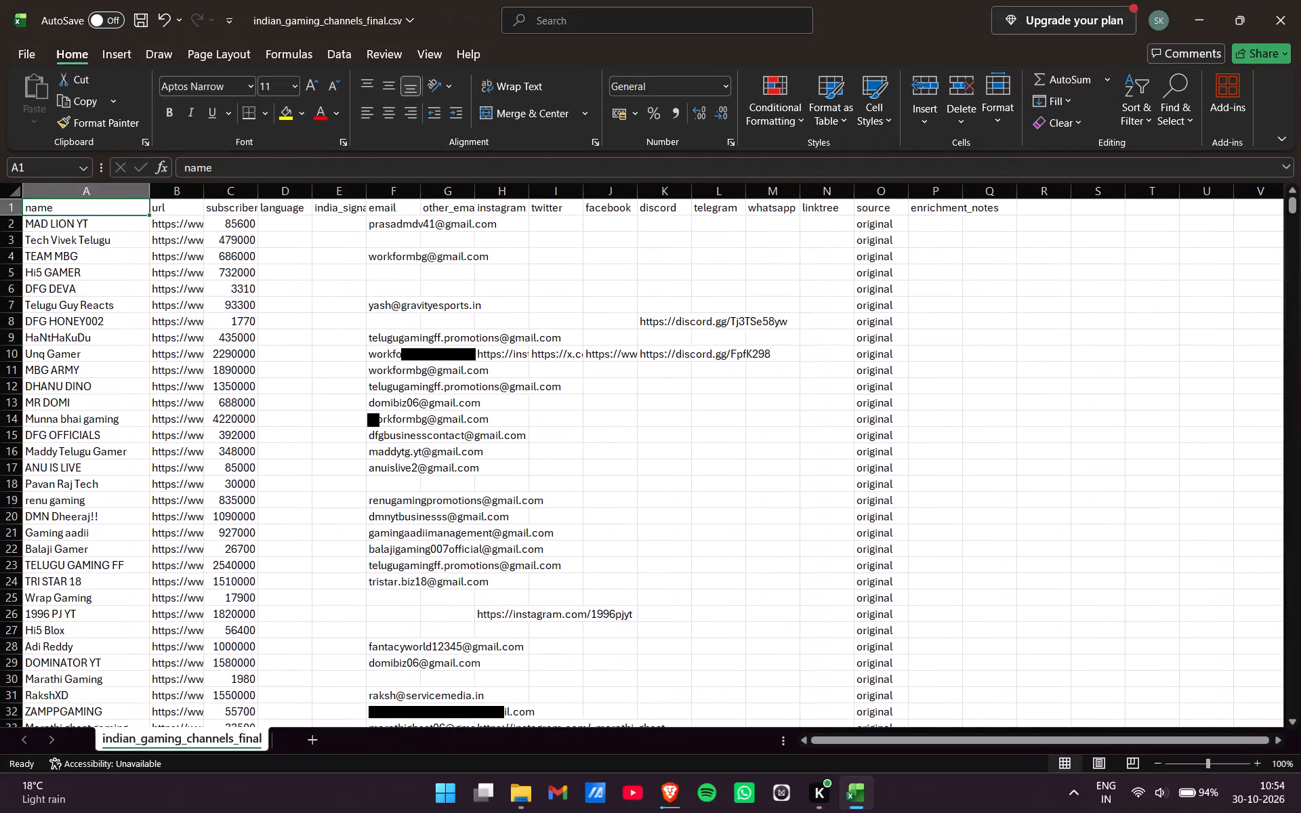
Clear all contents of the source and enrichment_notes columns.
click(877, 209)
click(884, 196)
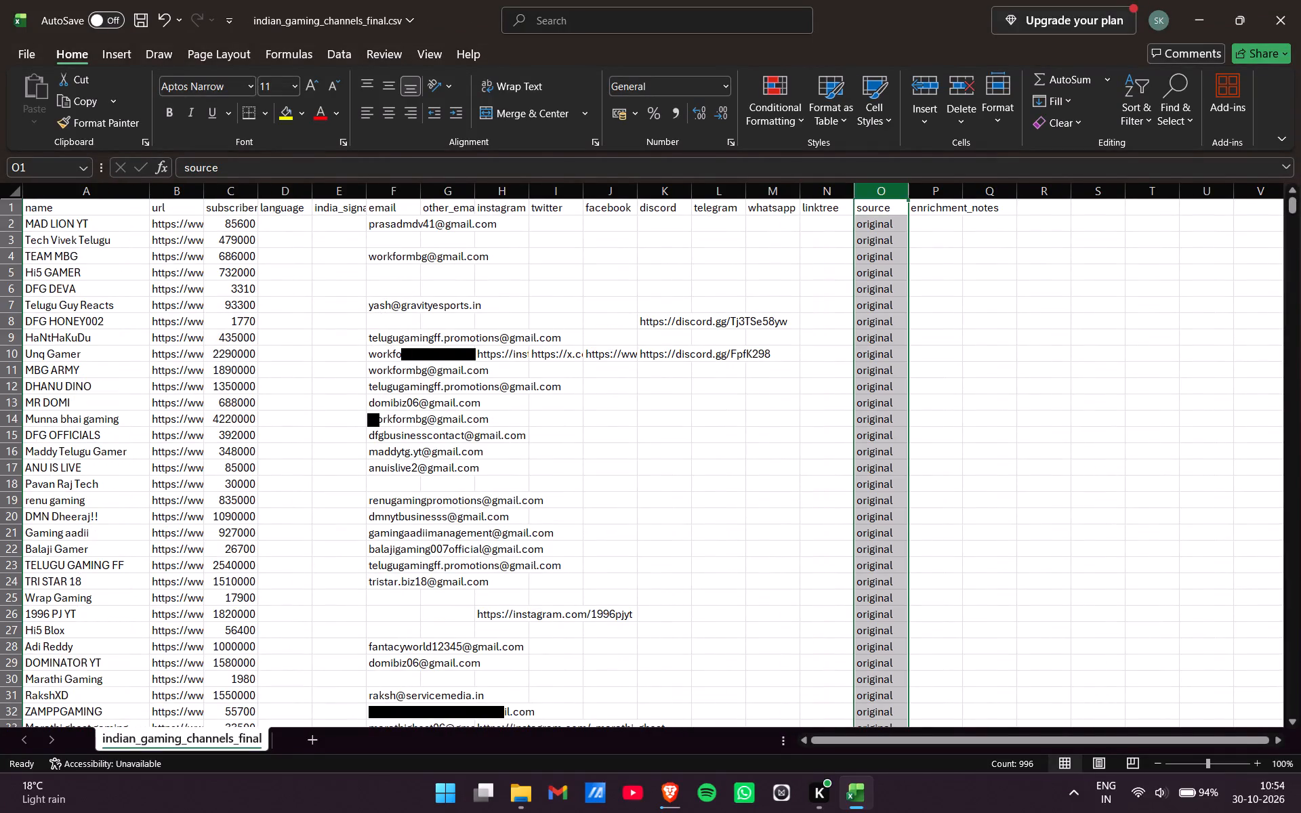
key(Delete)
click(932, 194)
key(Delete)
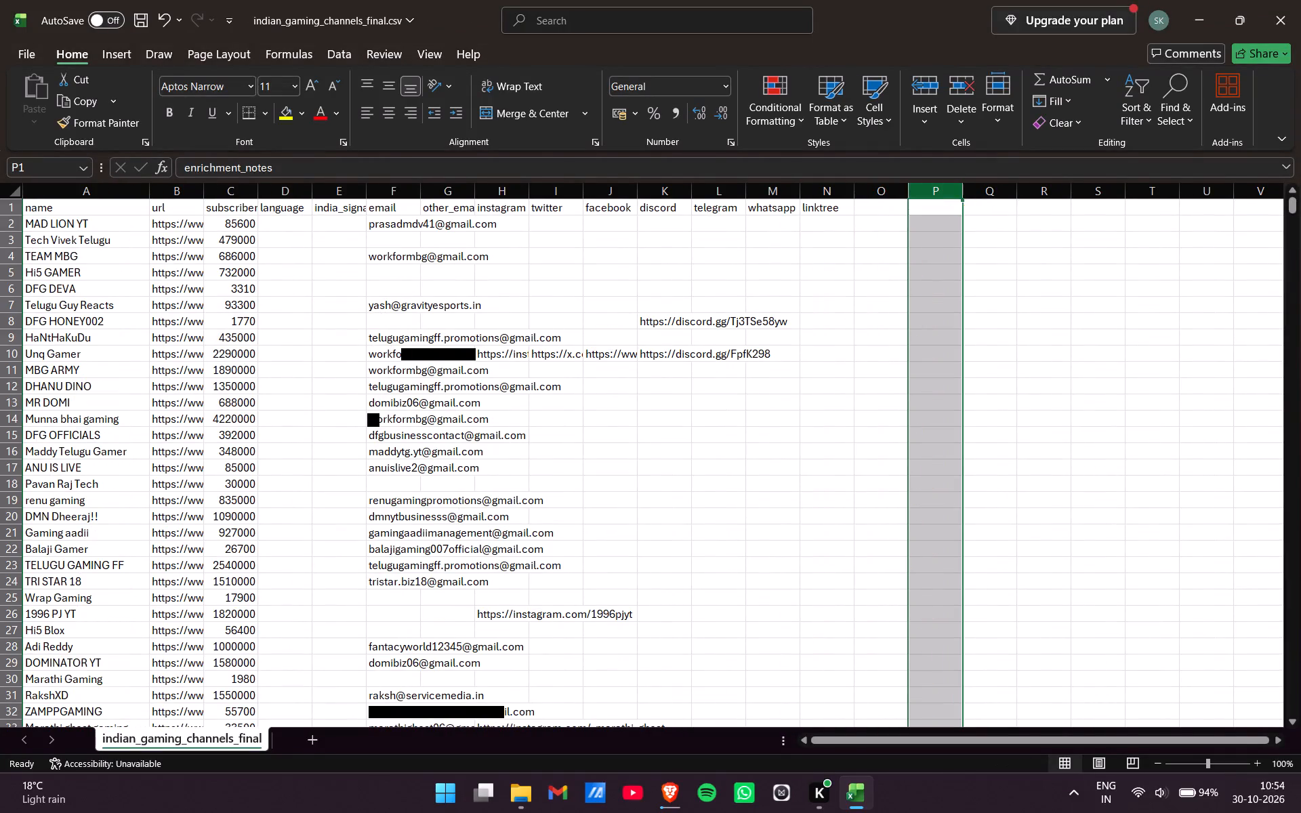
Look through the channel rows to check for entries in the linktree column.
click(825, 190)
right_drag(835, 385, 833, 395)
scroll(834, 390, down, 8)
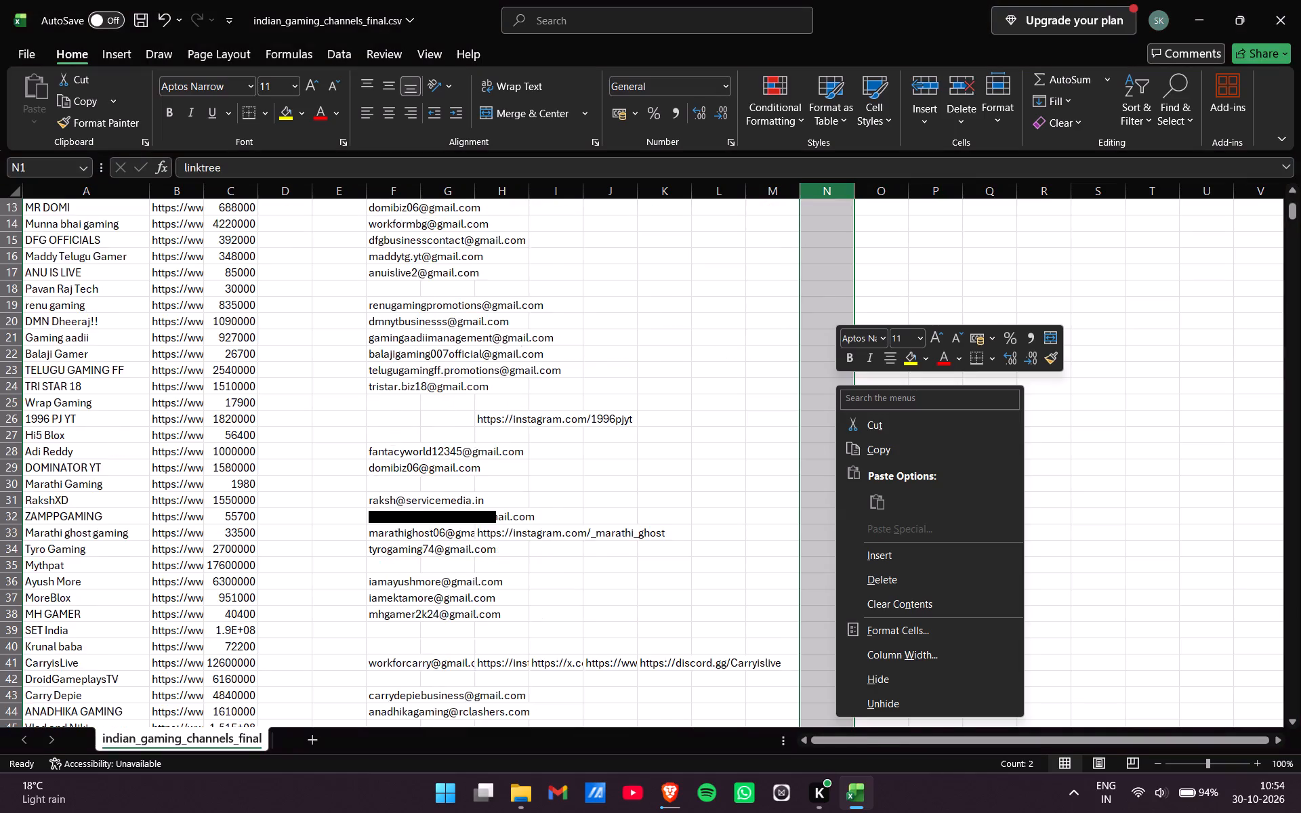
scroll(831, 393, down, 20)
scroll(831, 393, down, 6)
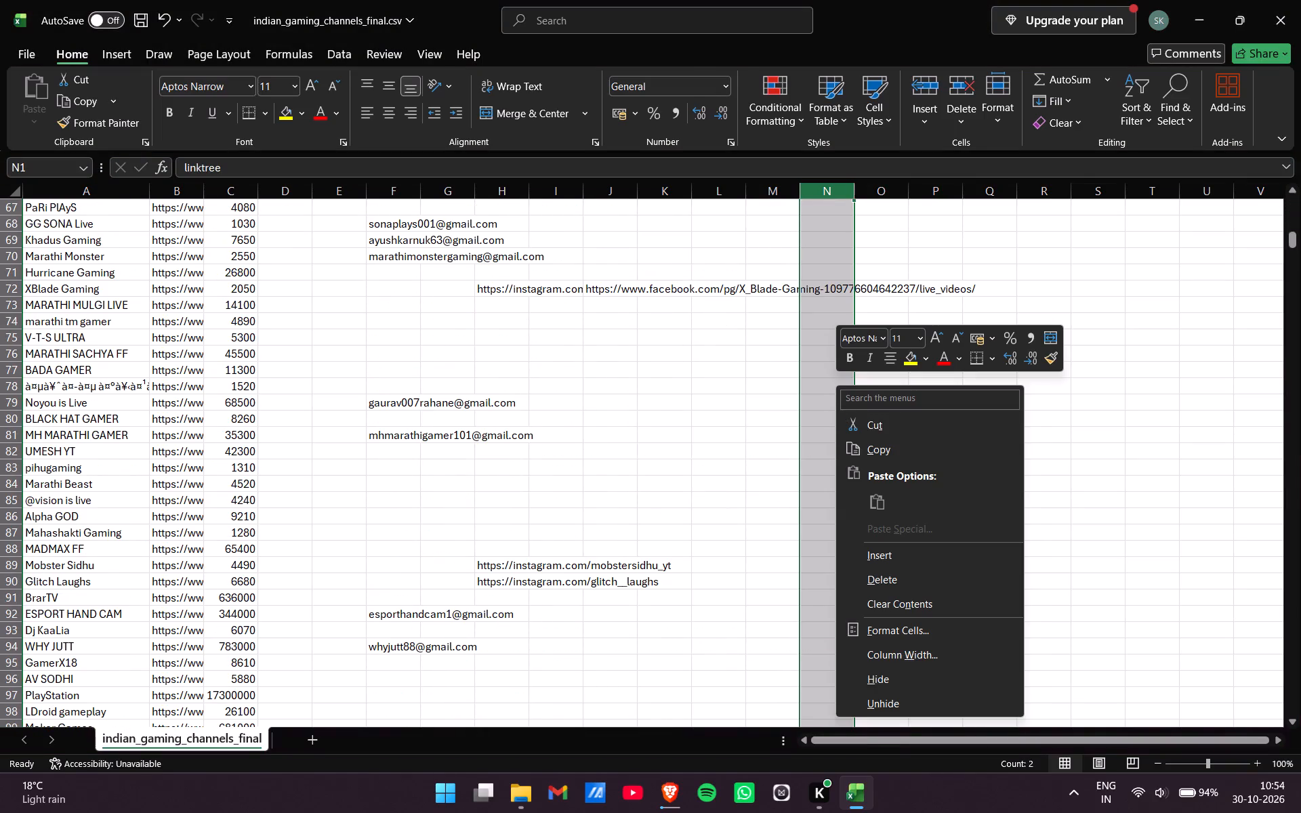
click(1123, 455)
scroll(756, 417, down, 20)
scroll(756, 417, down, 5)
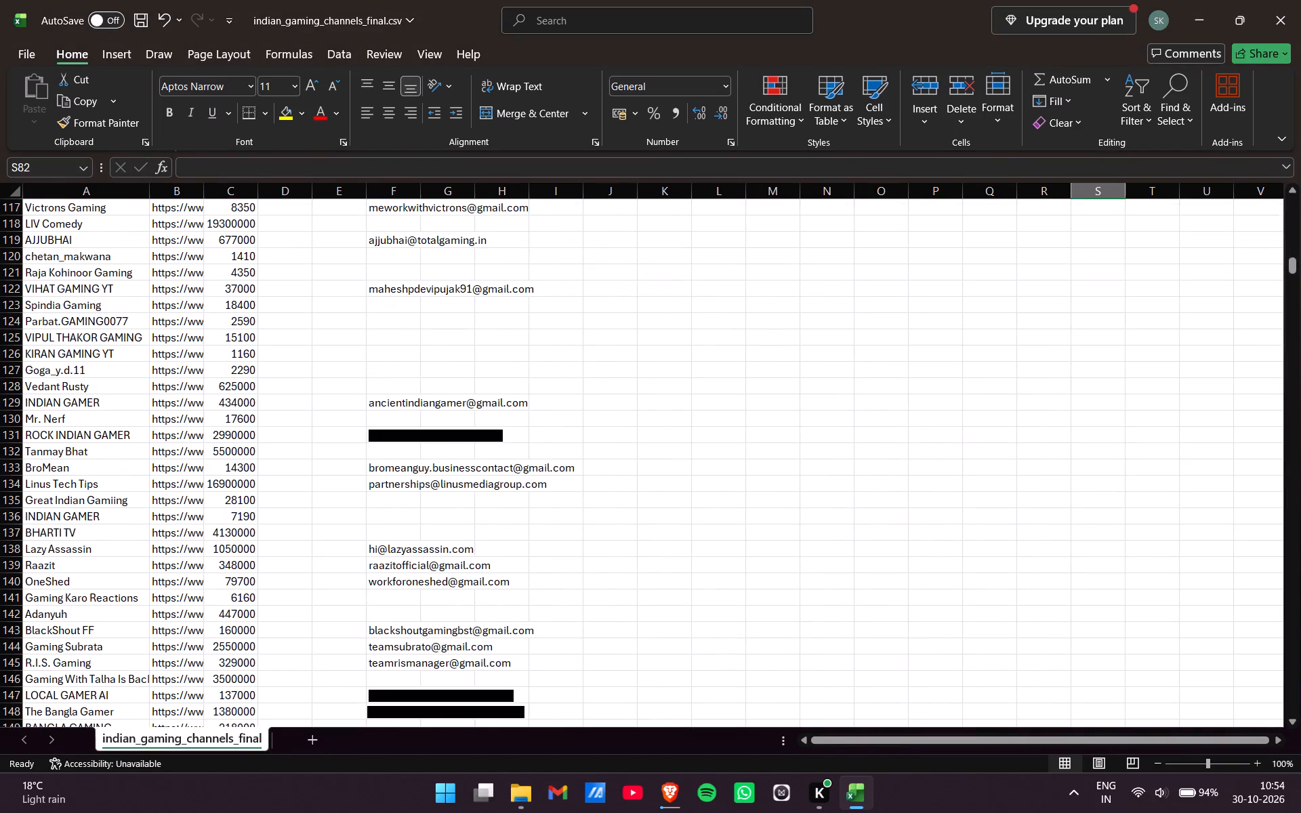
scroll(935, 420, up, 20)
scroll(935, 420, up, 20)
scroll(935, 420, up, 1)
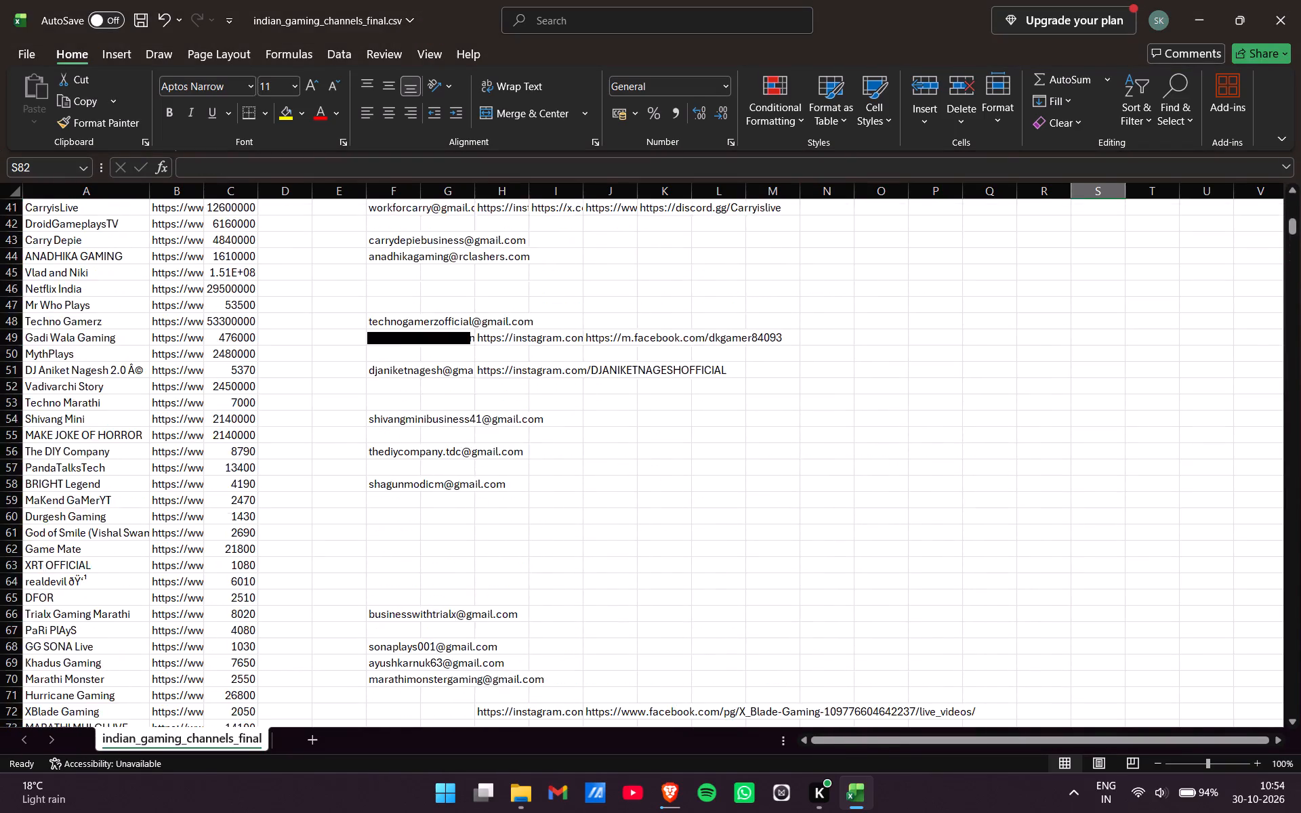
scroll(365, 362, up, 20)
scroll(365, 362, up, 9)
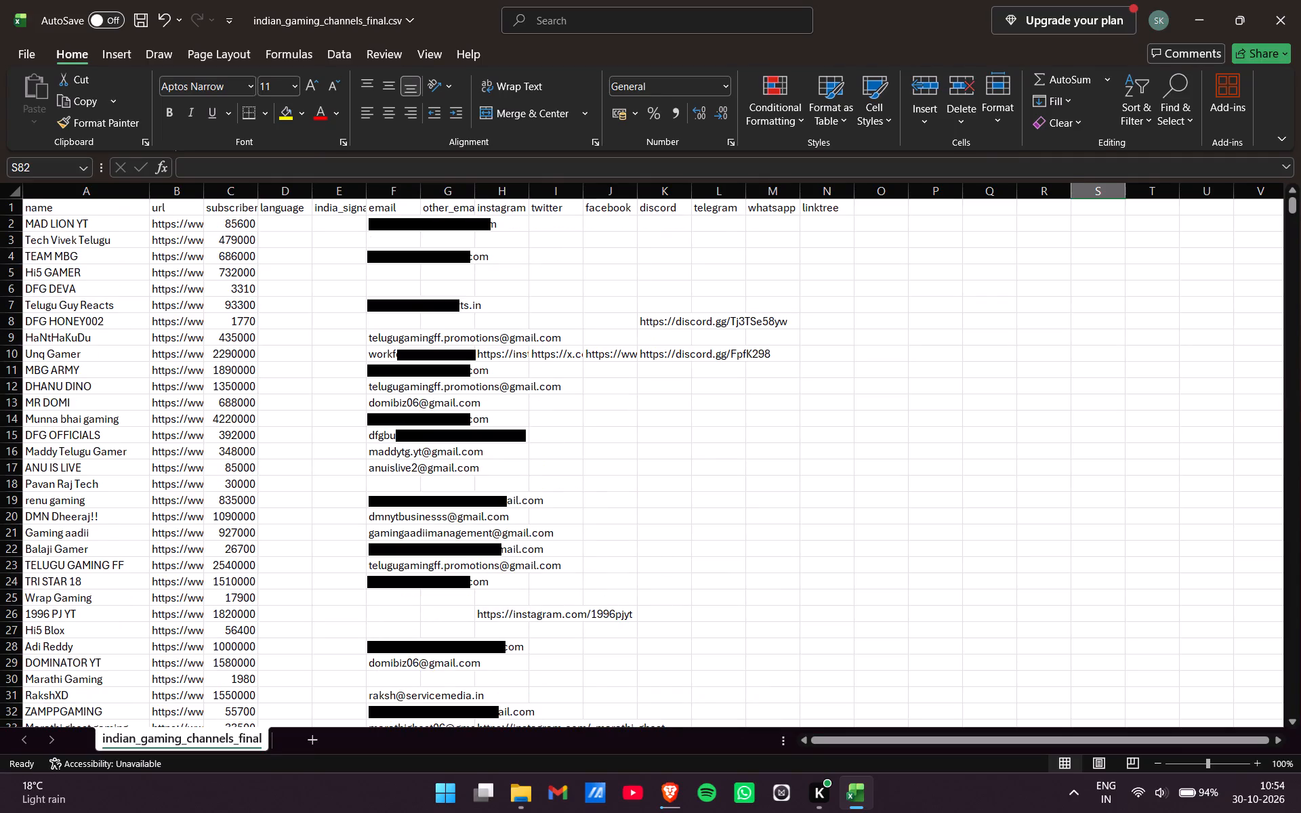
Set the width of all columns from name through linktree to 20.
drag(203, 192, 205, 200)
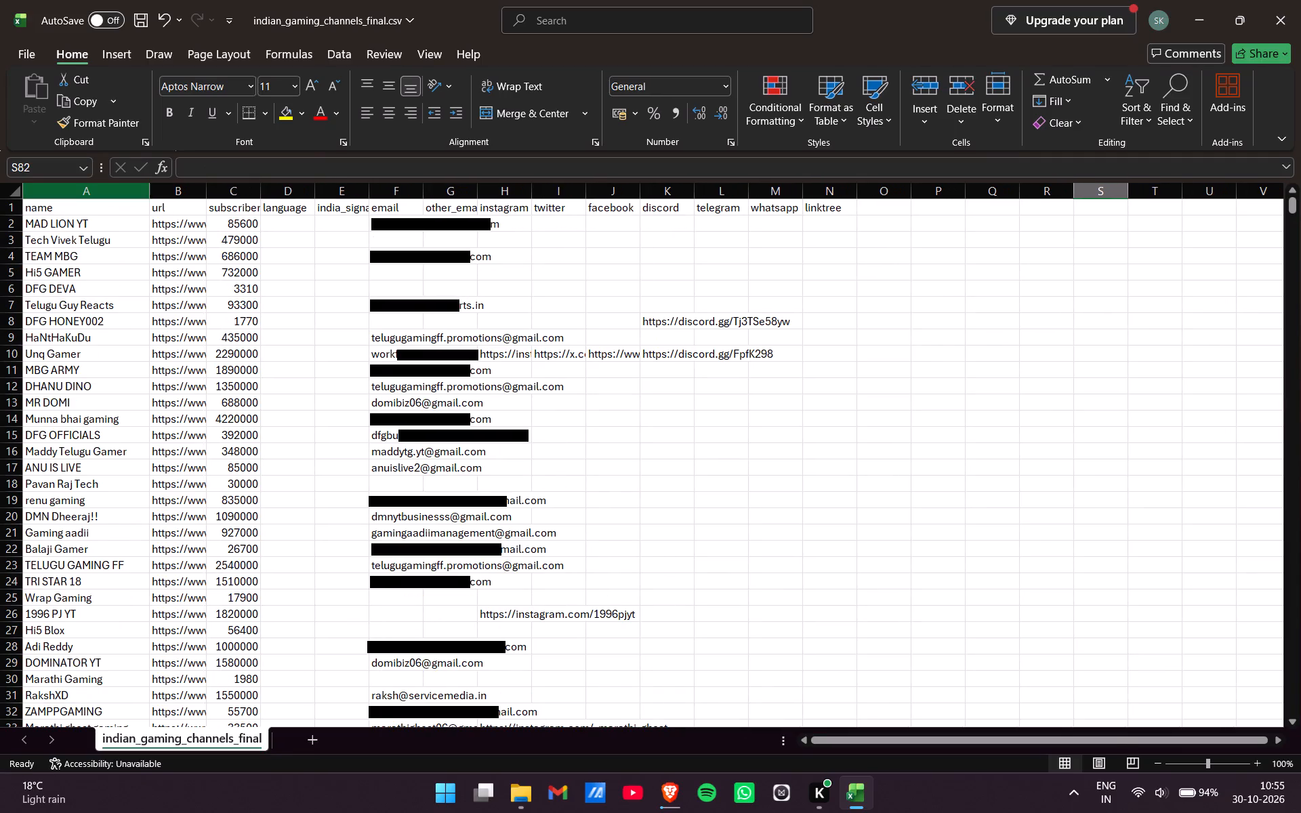
drag(115, 188, 842, 212)
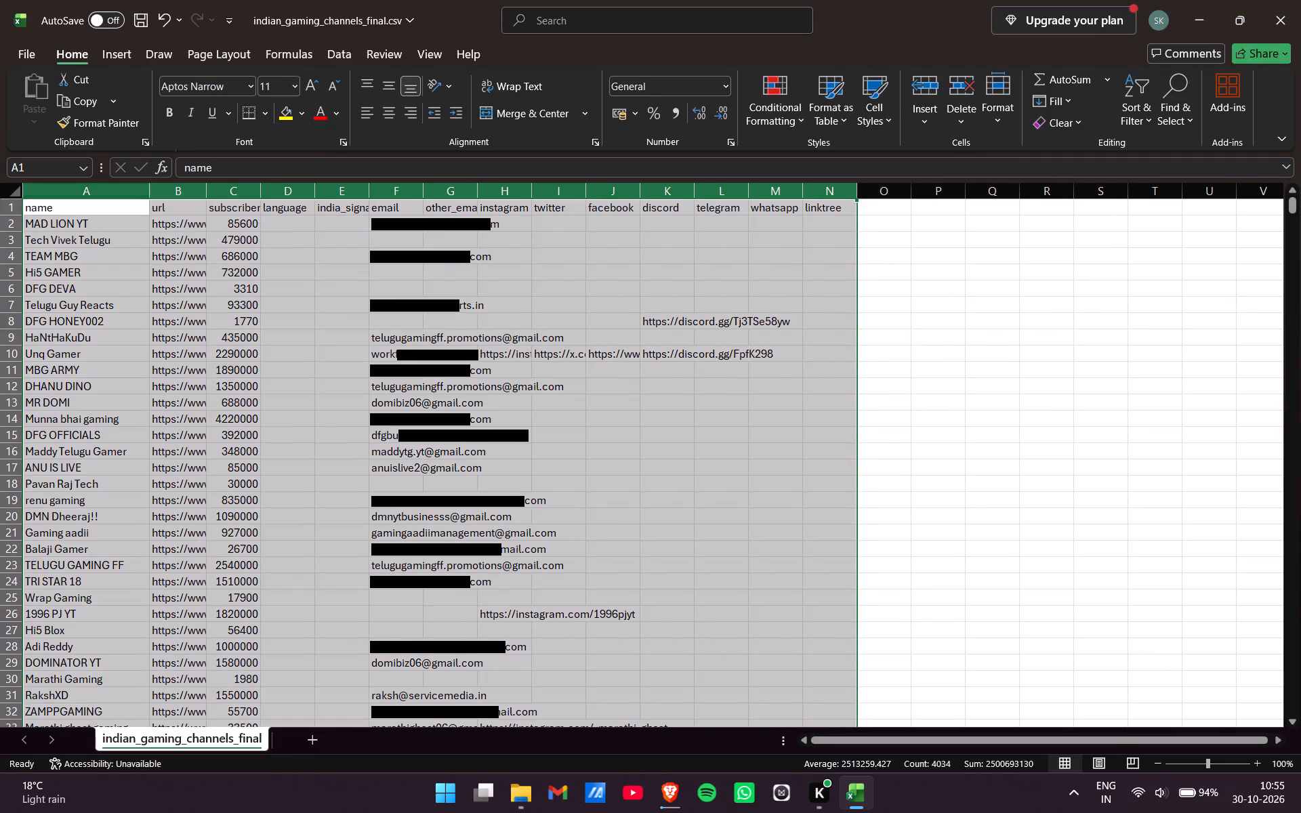
key(alt+h)
key(alt+o)
key(alt+w)
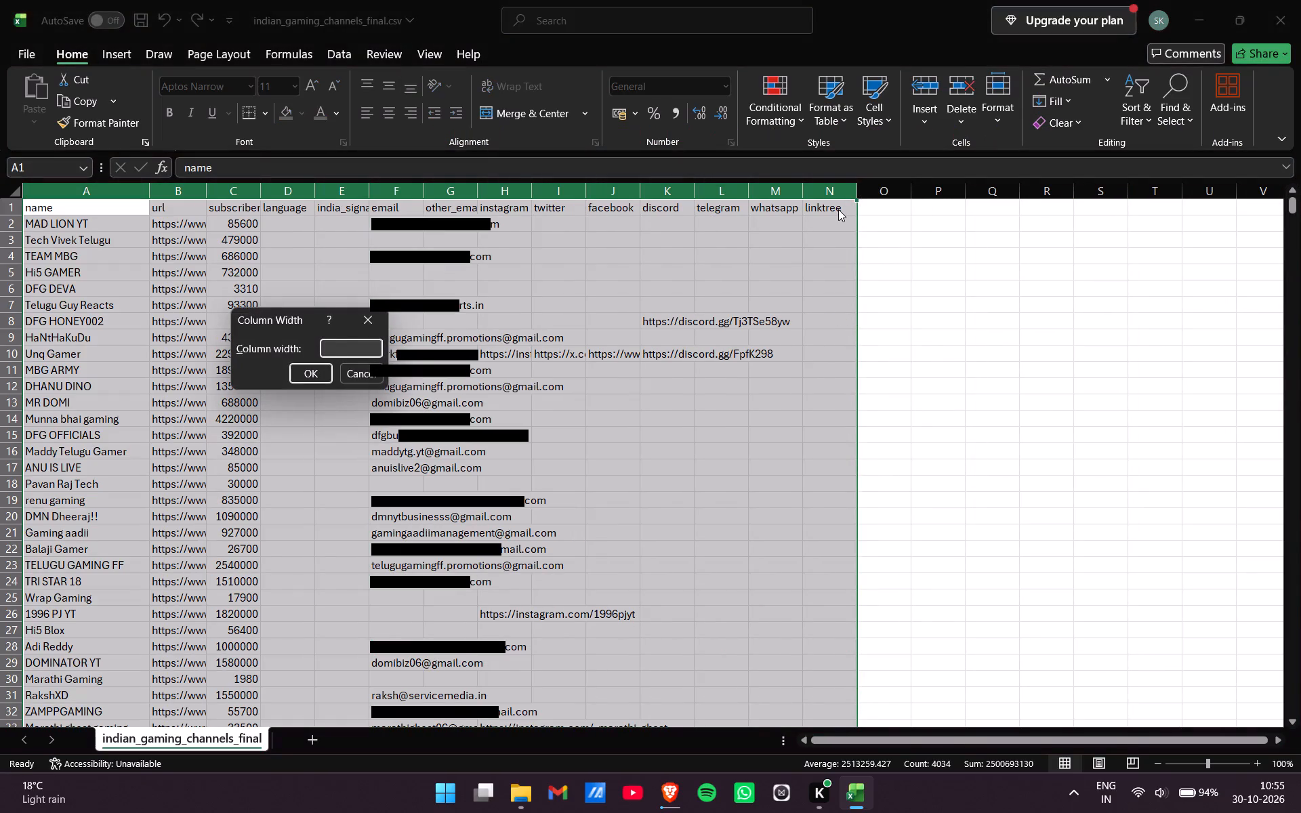
text(20)
key(Return)
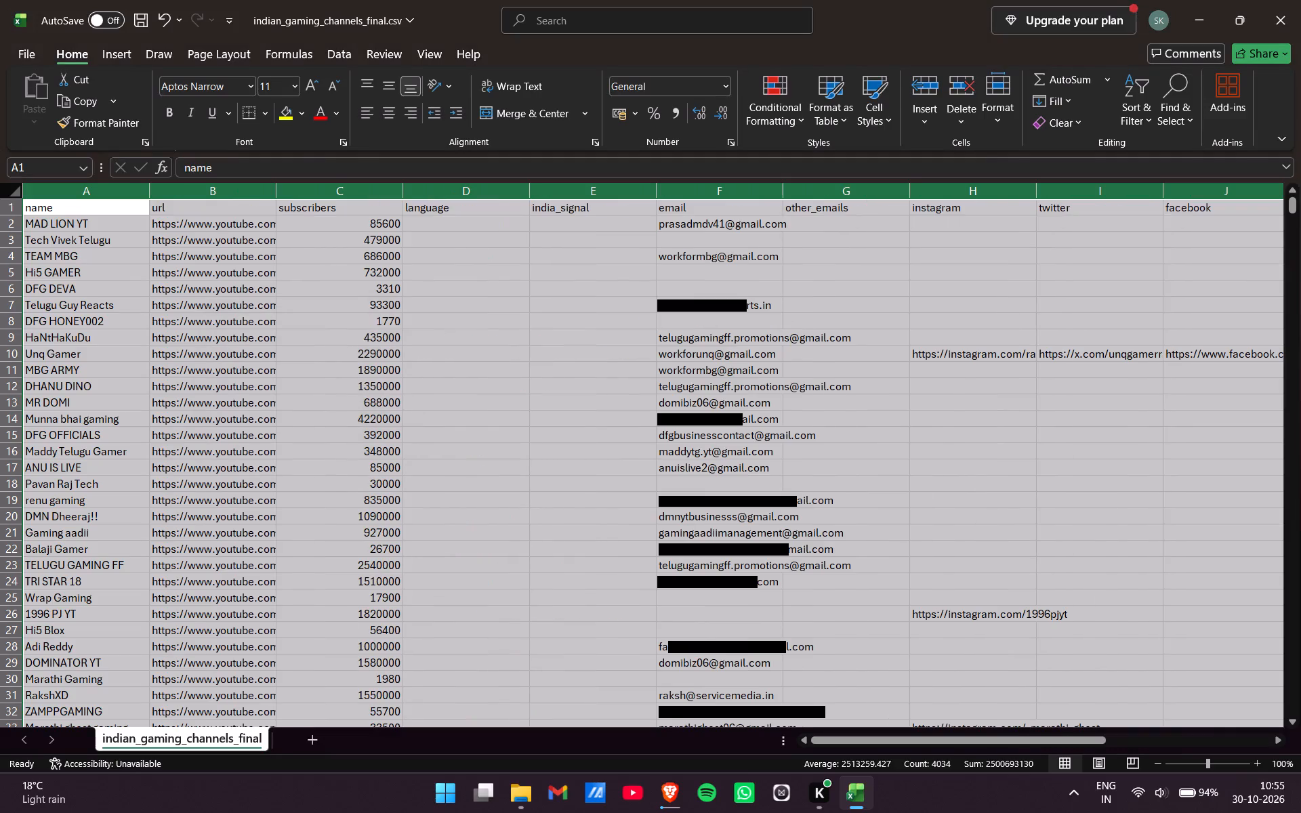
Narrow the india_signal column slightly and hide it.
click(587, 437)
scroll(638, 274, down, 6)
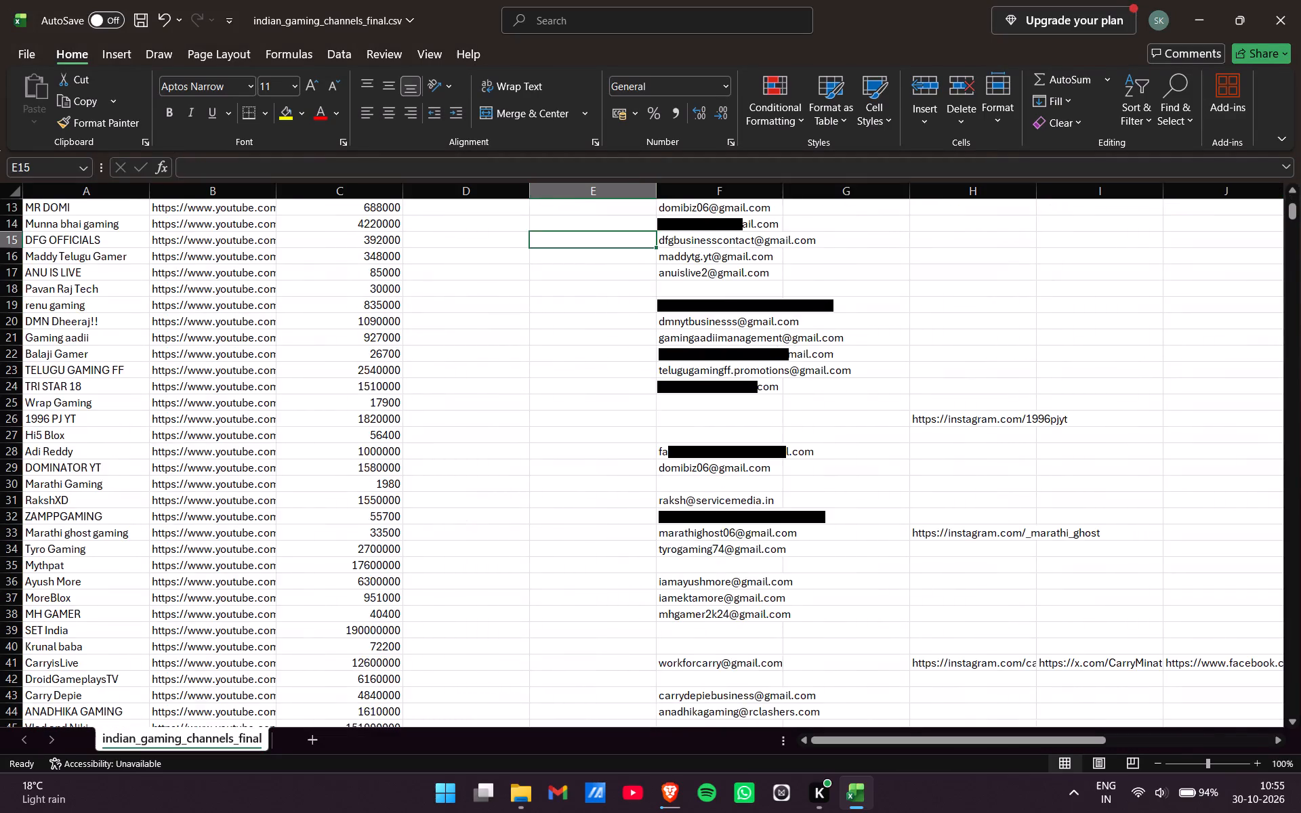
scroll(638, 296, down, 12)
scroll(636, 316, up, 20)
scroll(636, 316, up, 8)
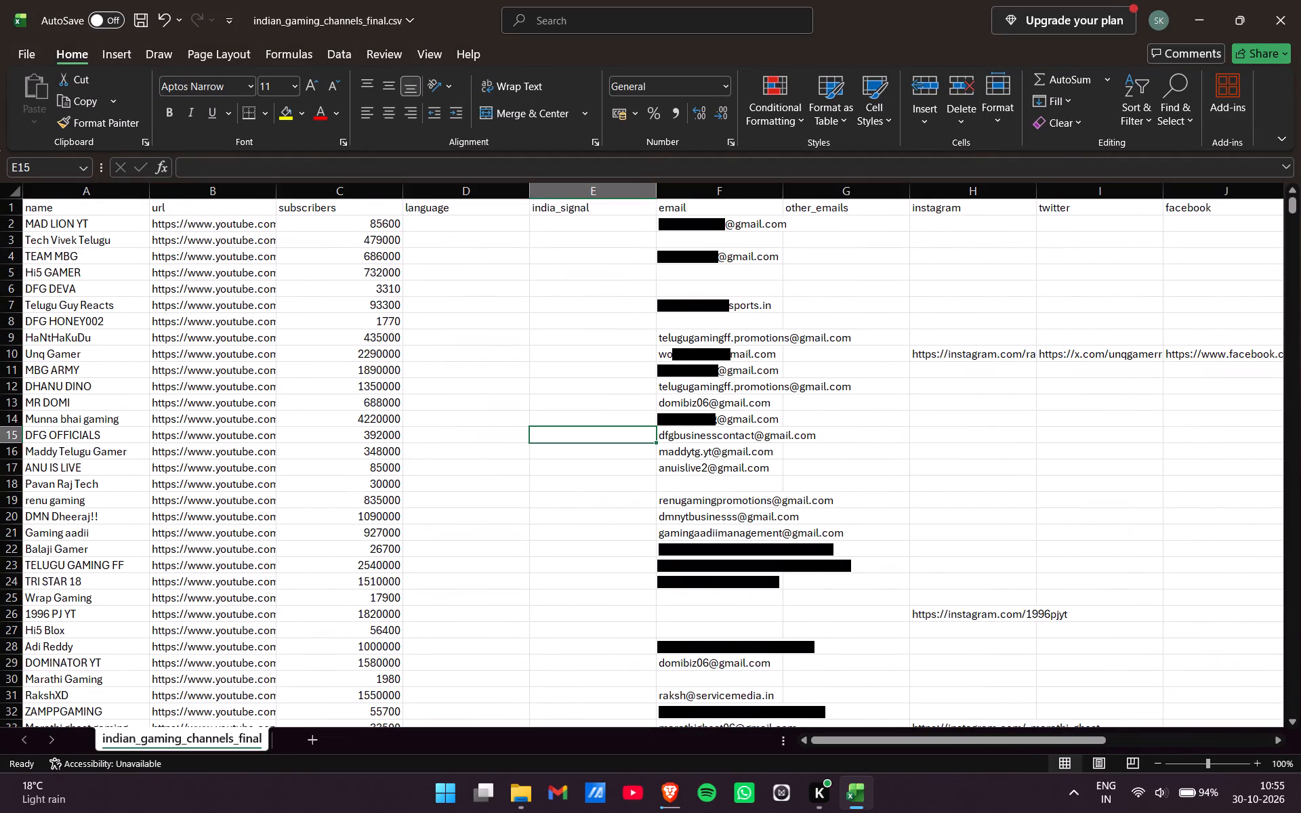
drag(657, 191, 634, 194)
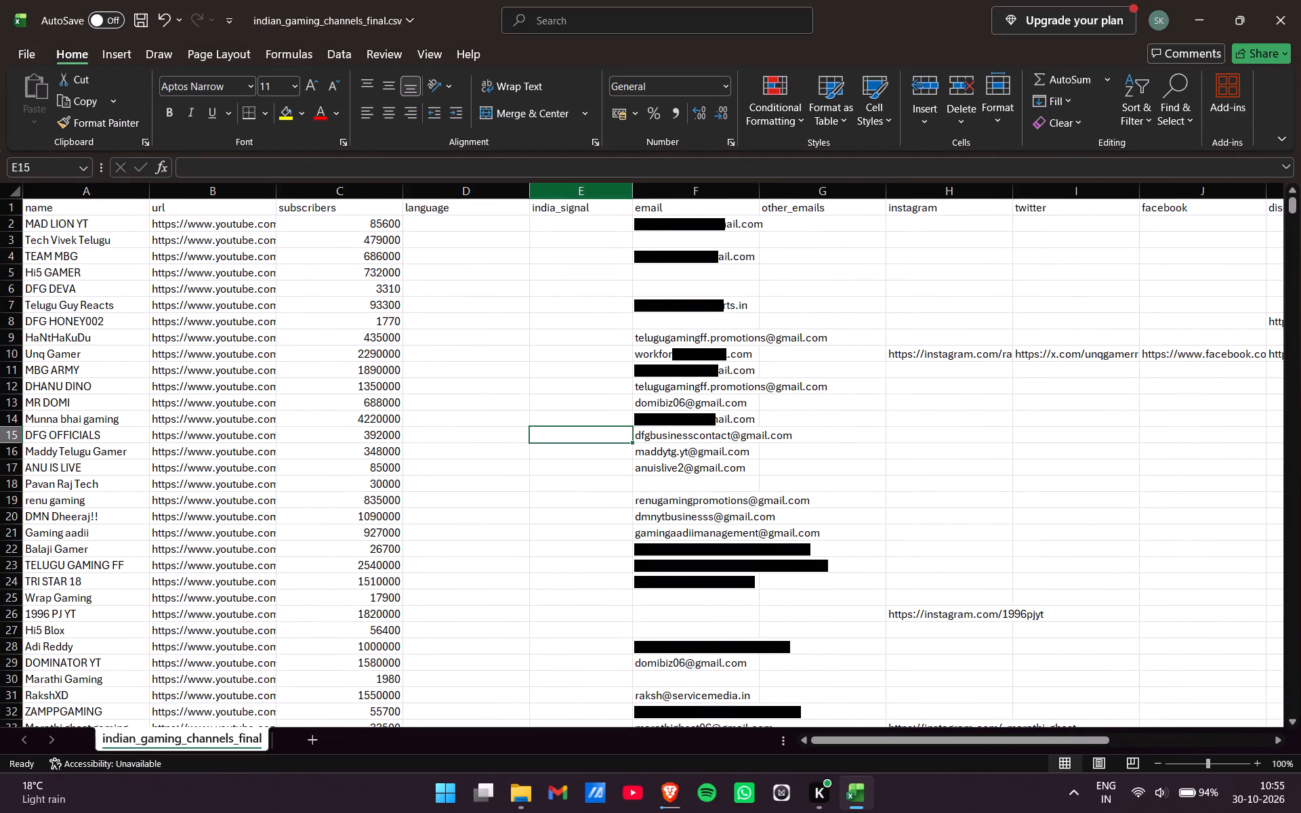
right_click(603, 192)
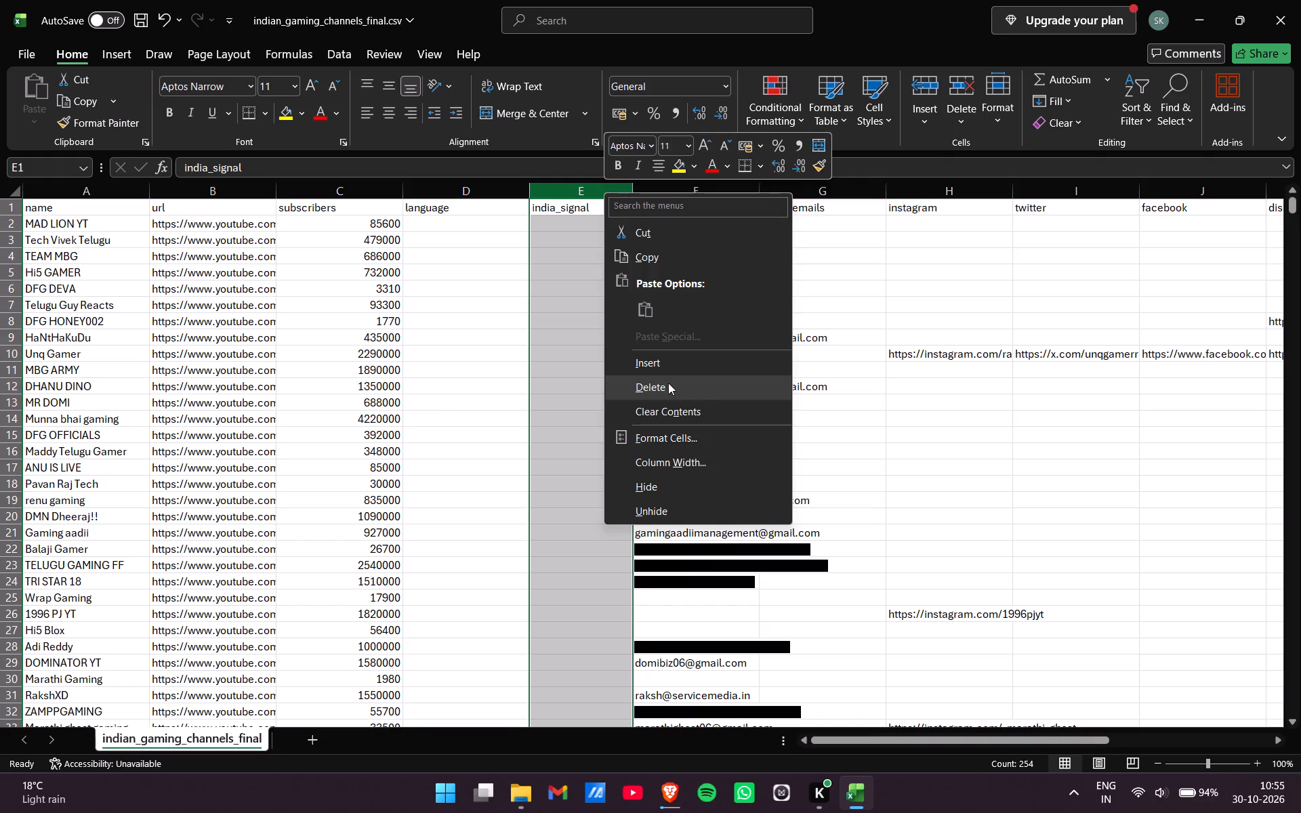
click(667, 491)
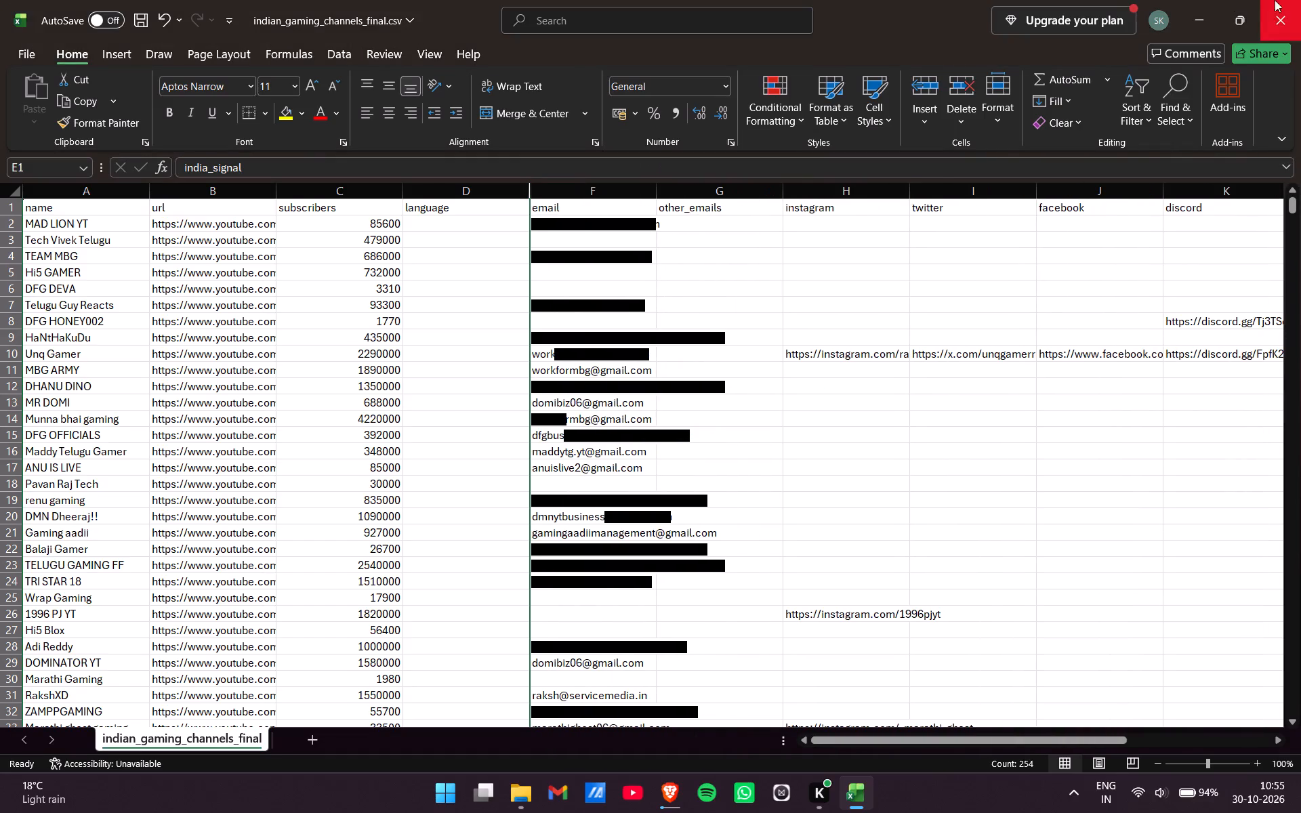
Hide the other_emails column.
right_click(746, 205)
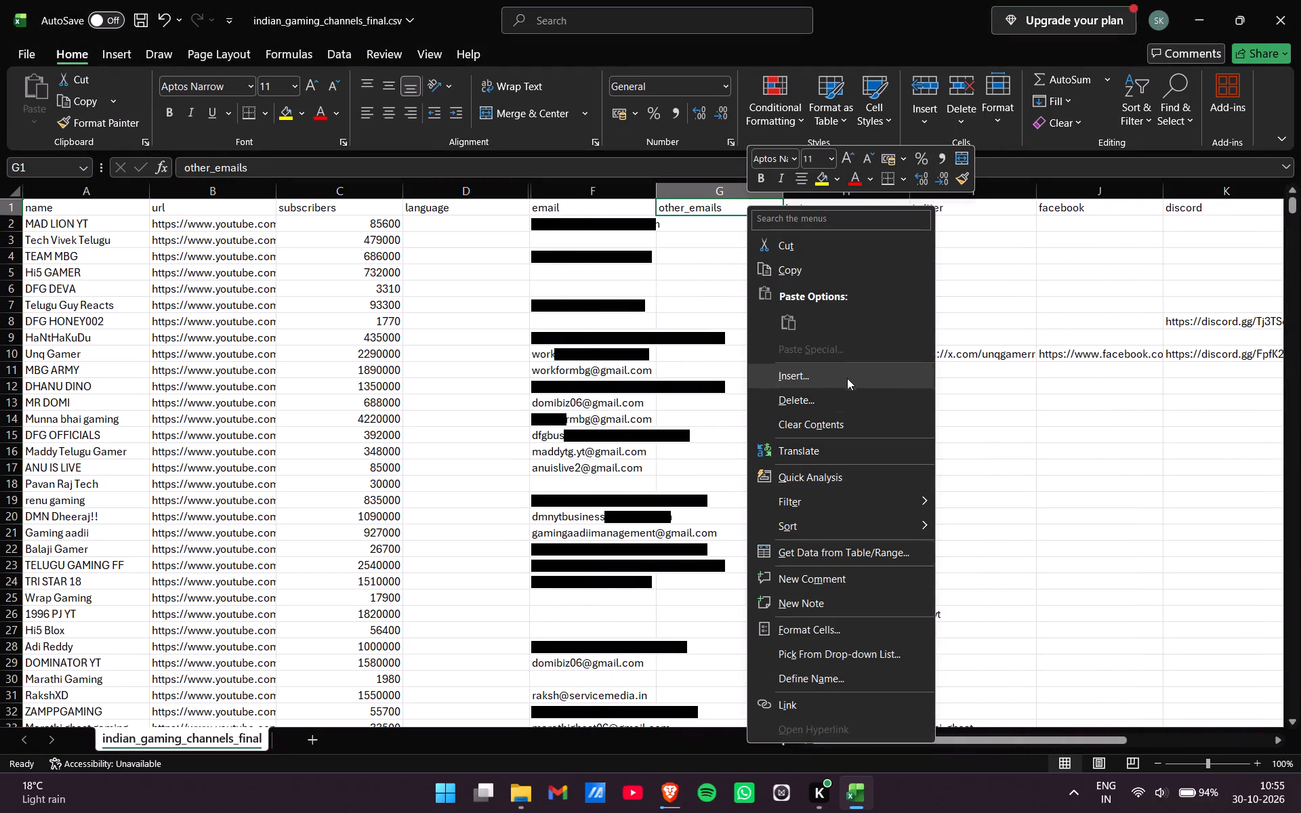
click(699, 182)
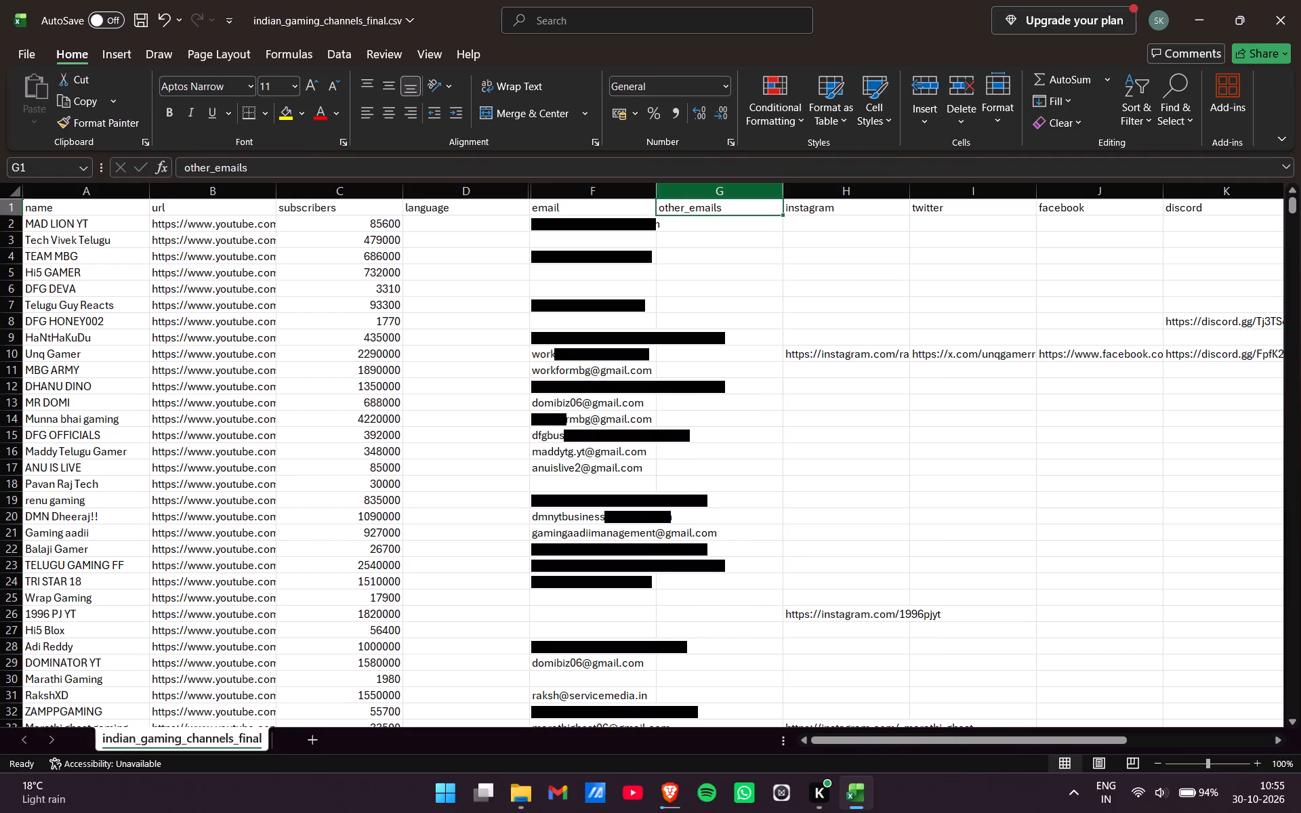
click(697, 190)
right_click(697, 190)
click(751, 481)
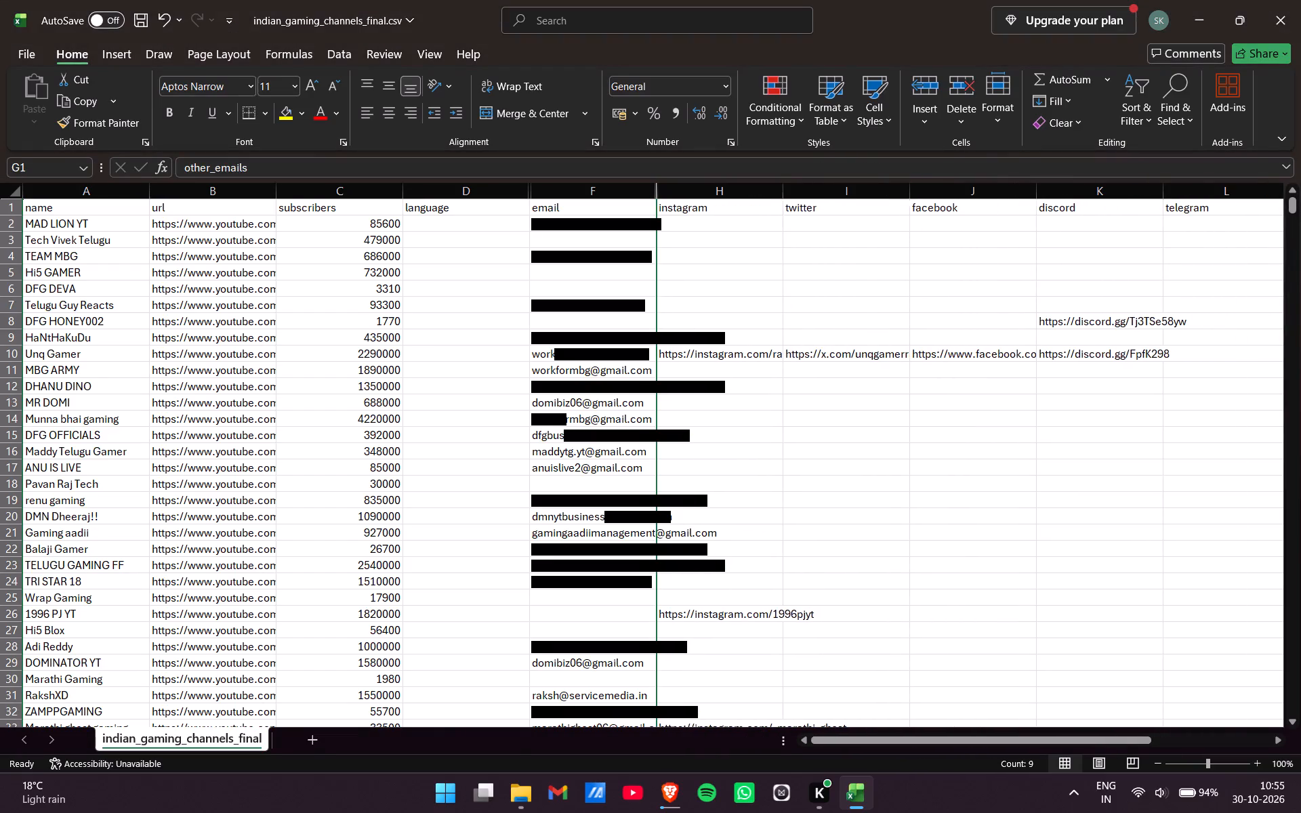
Hide the instagram, twitter, facebook, discord and telegram columns together.
click(860, 210)
click(865, 192)
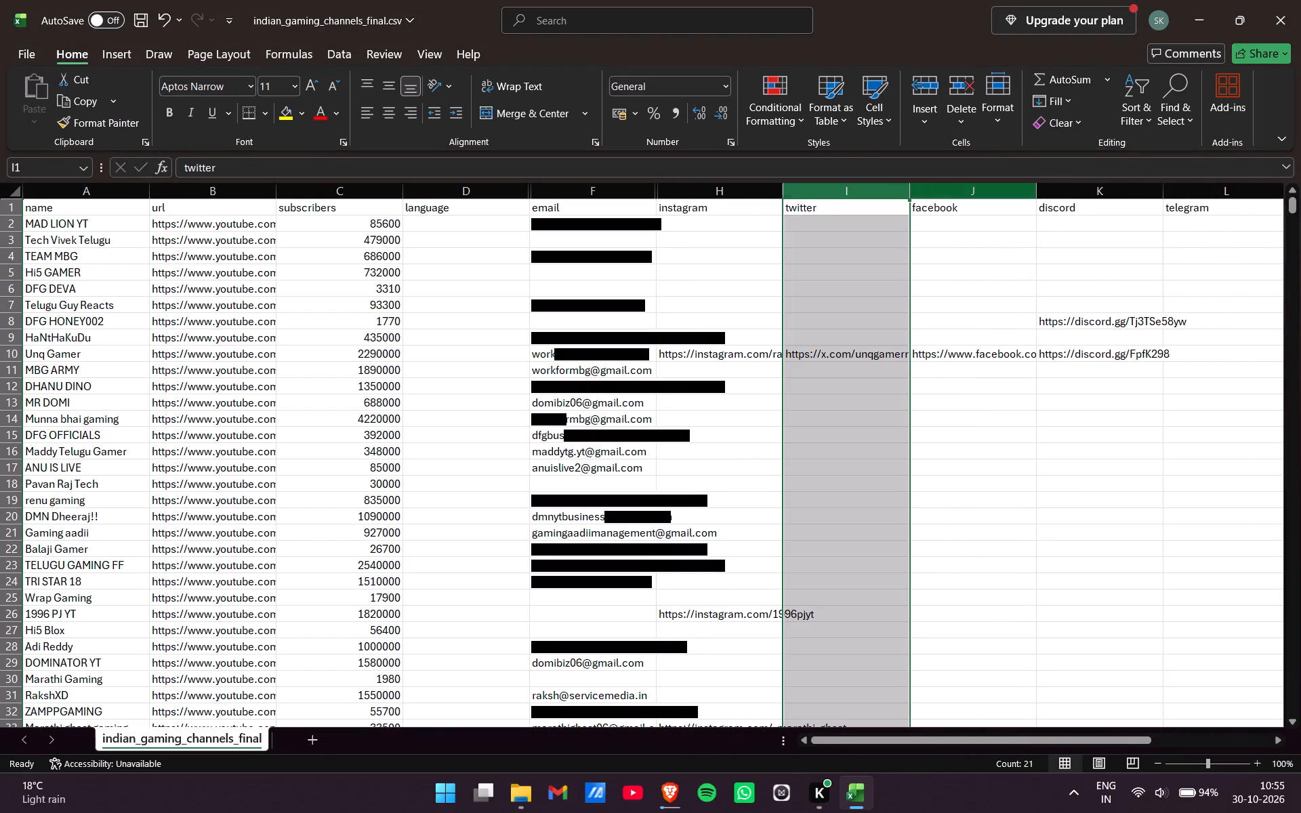
ctrl+click(964, 192)
ctrl+click(1122, 198)
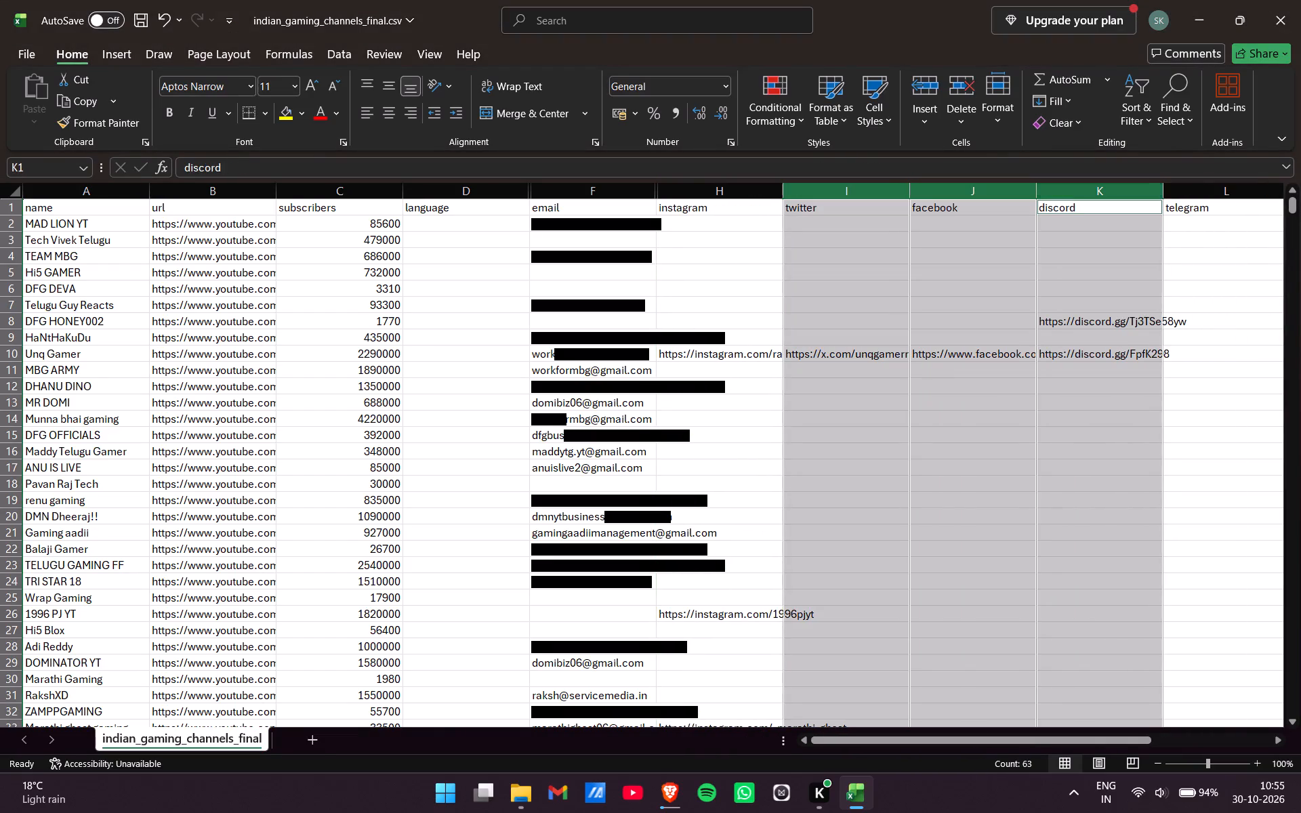
ctrl+click(1219, 198)
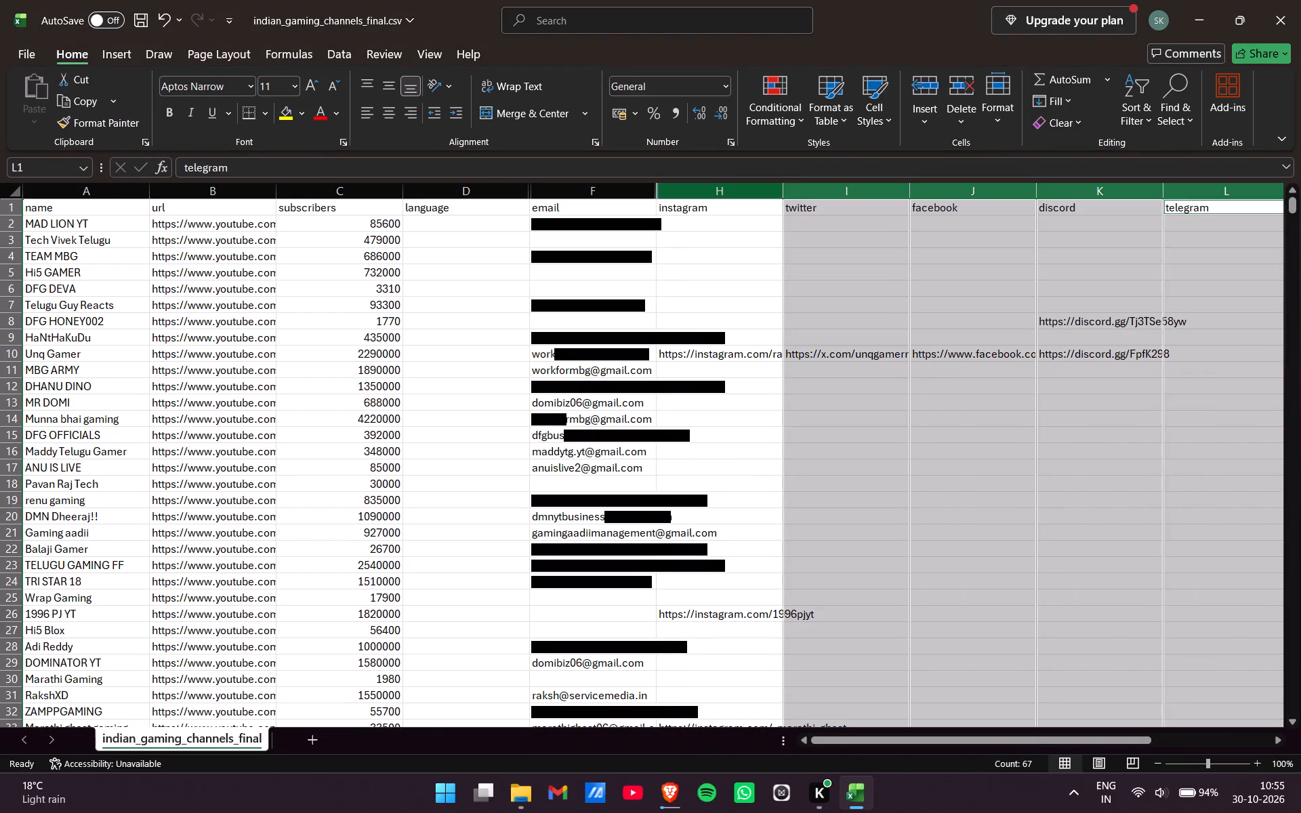
ctrl+click(731, 192)
right_click(751, 199)
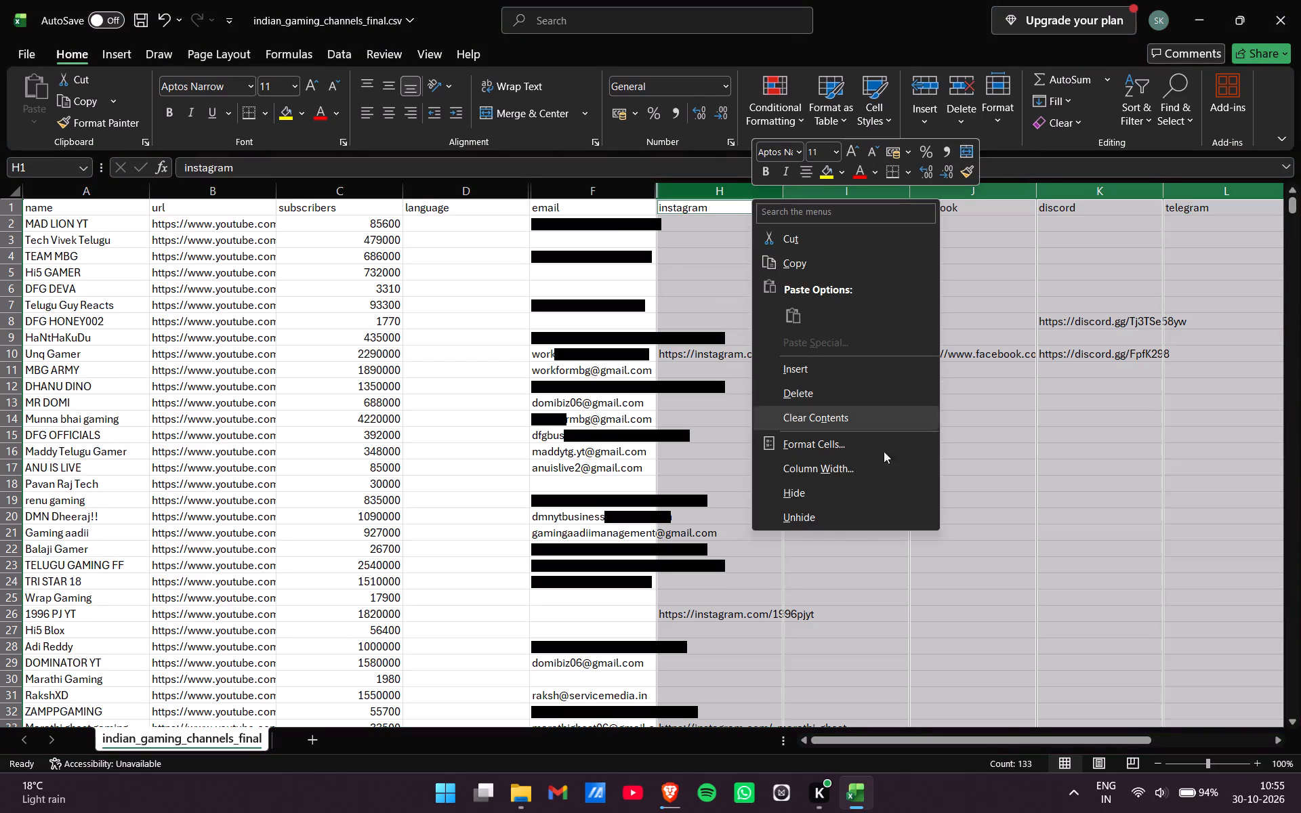
click(793, 489)
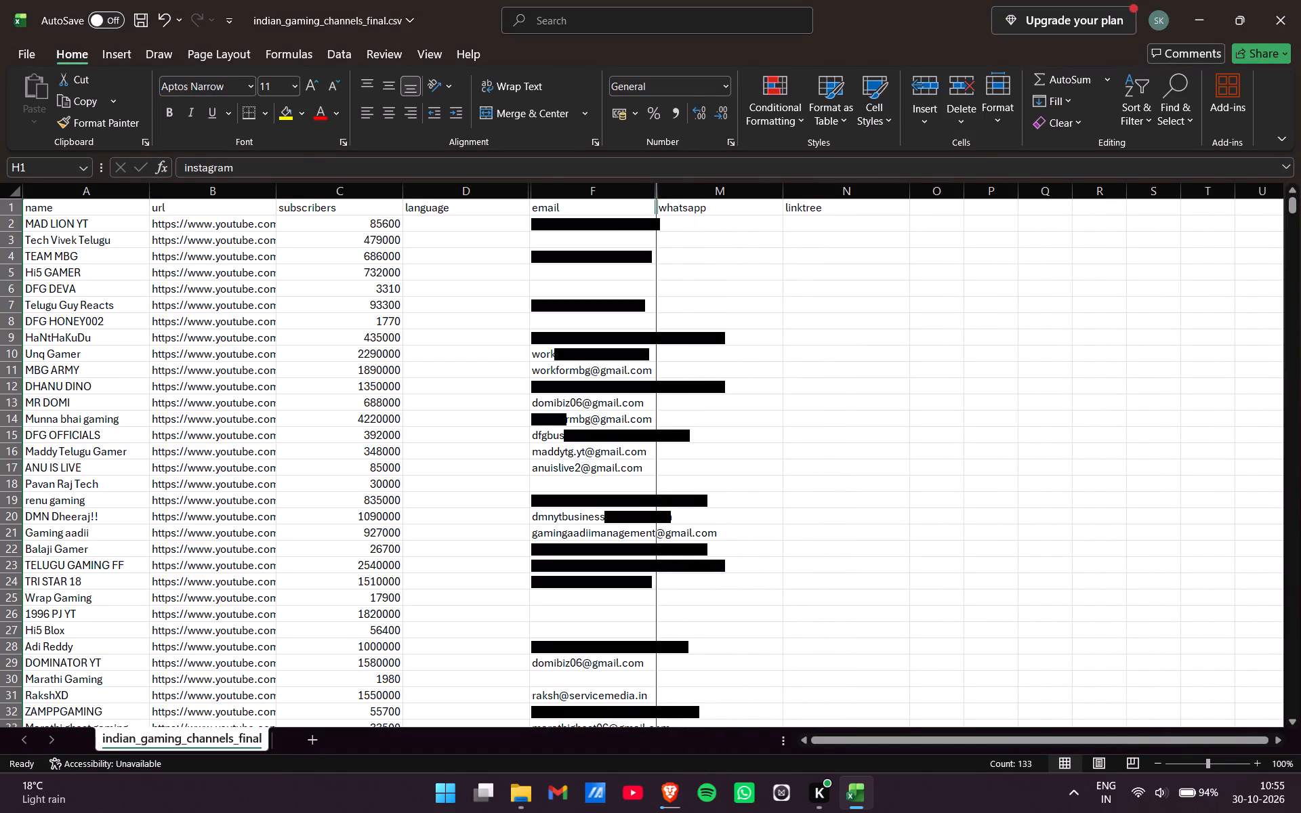
Hide the language, whatsapp and linktree columns together, leaving email as the last visible data column.
ctrl+click(728, 193)
ctrl+click(820, 194)
ctrl+click(469, 186)
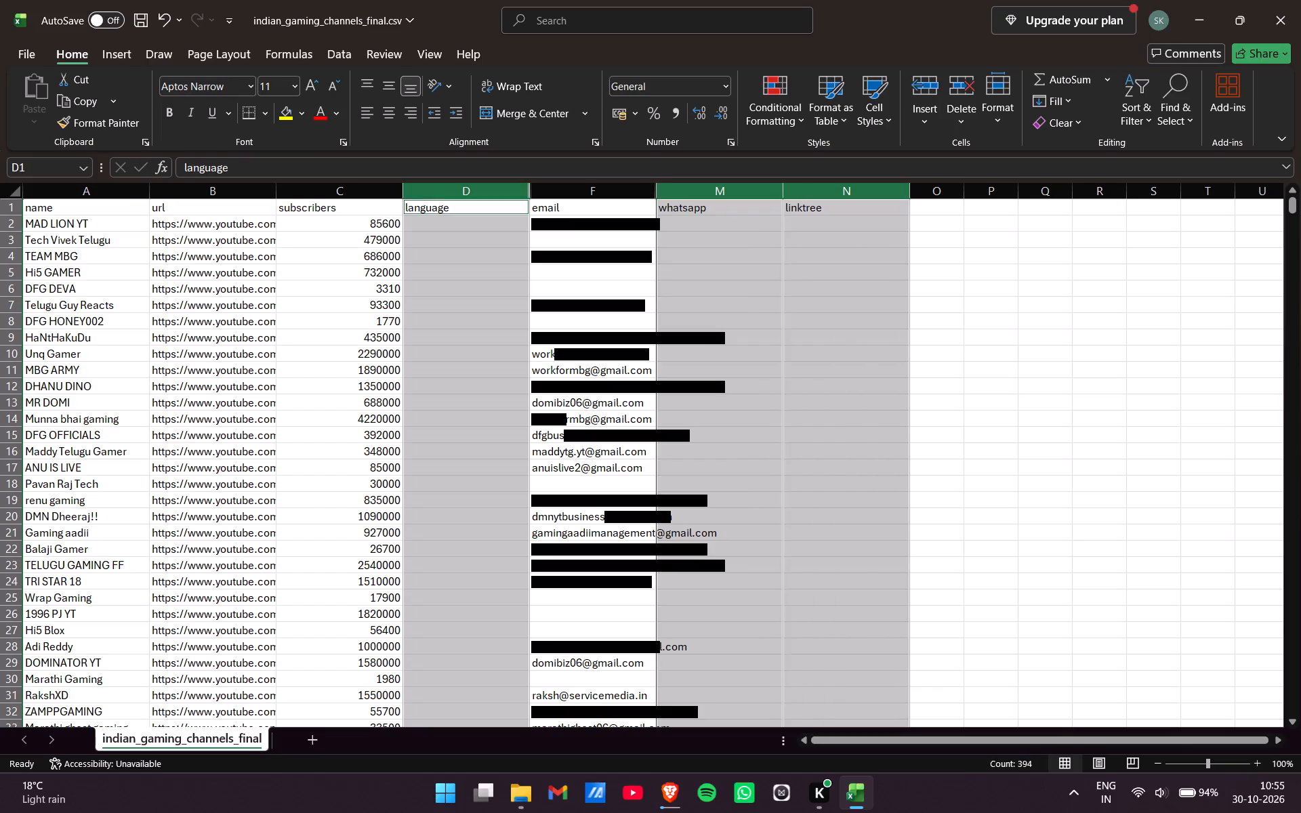
right_click(718, 192)
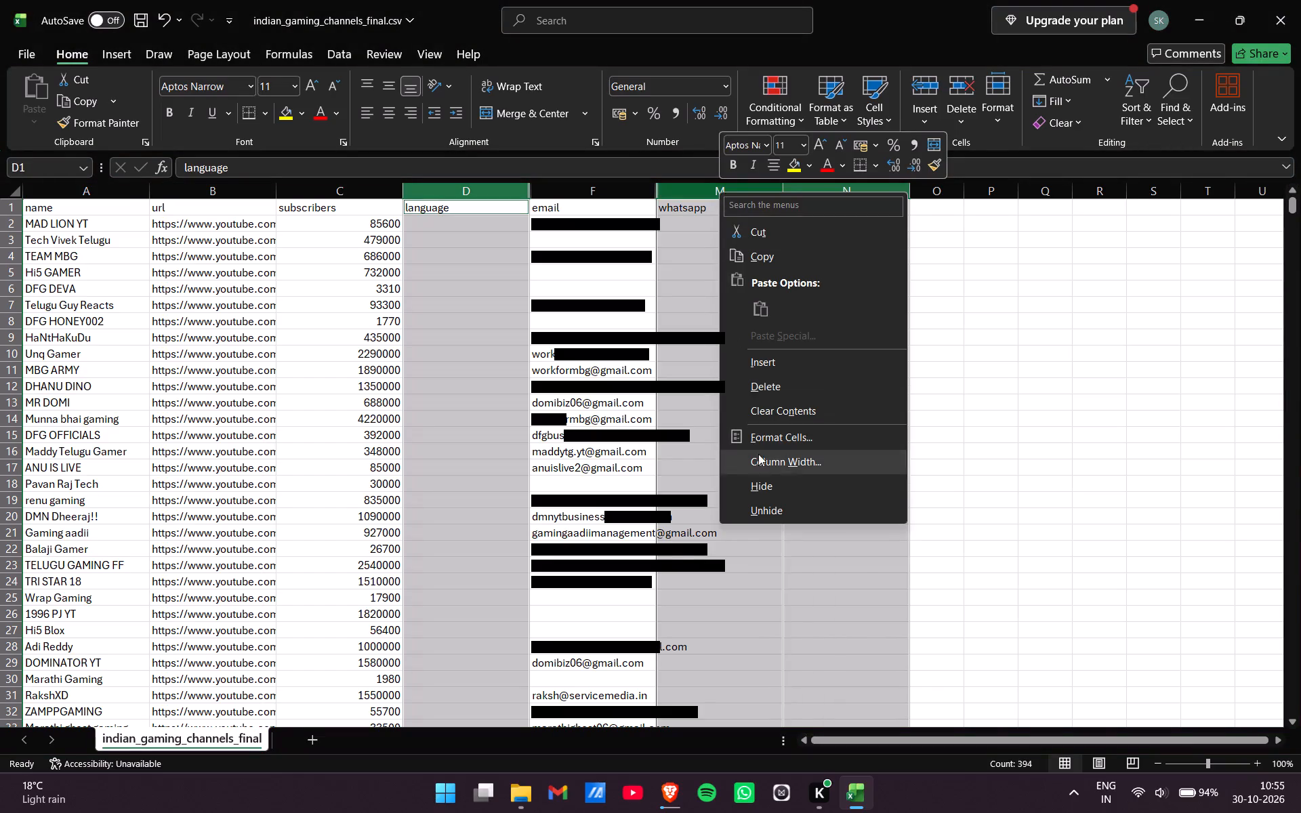
click(757, 478)
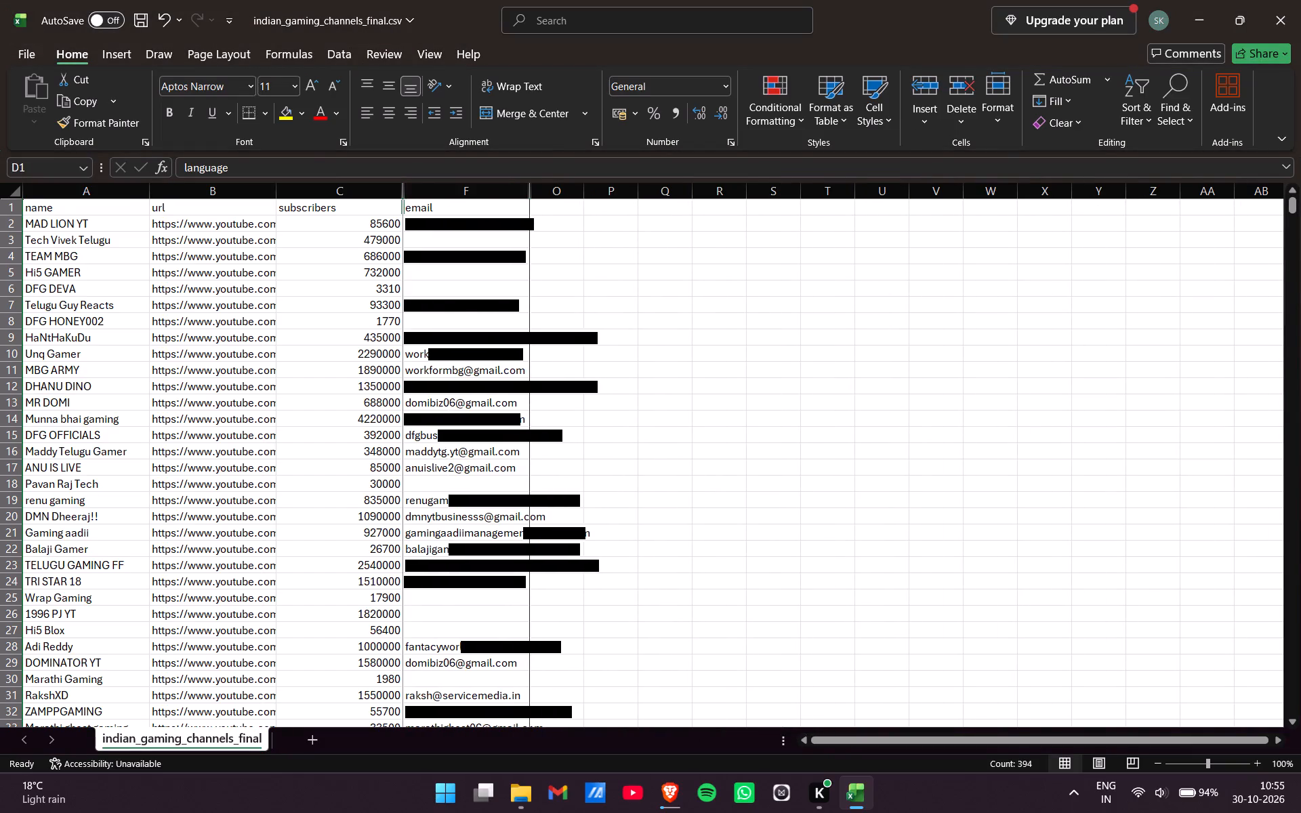
click(700, 367)
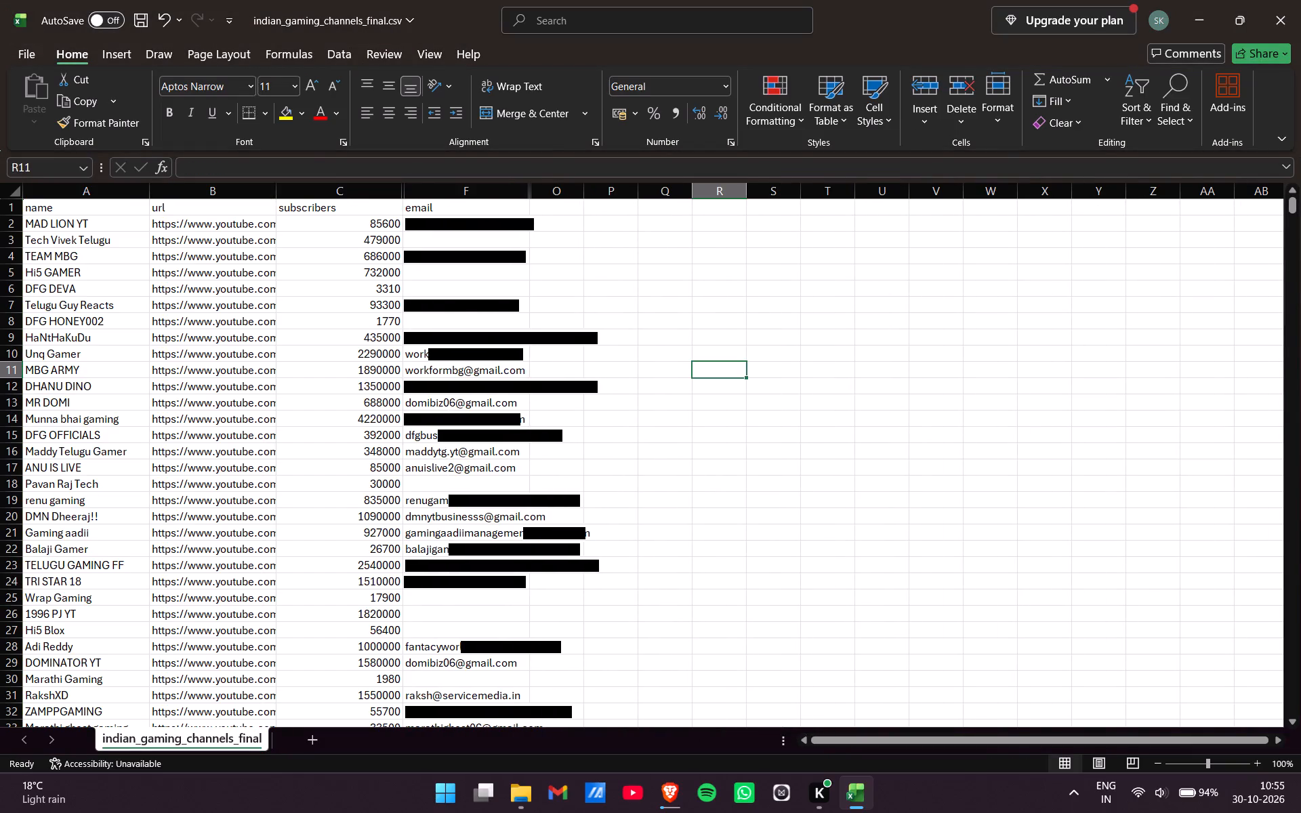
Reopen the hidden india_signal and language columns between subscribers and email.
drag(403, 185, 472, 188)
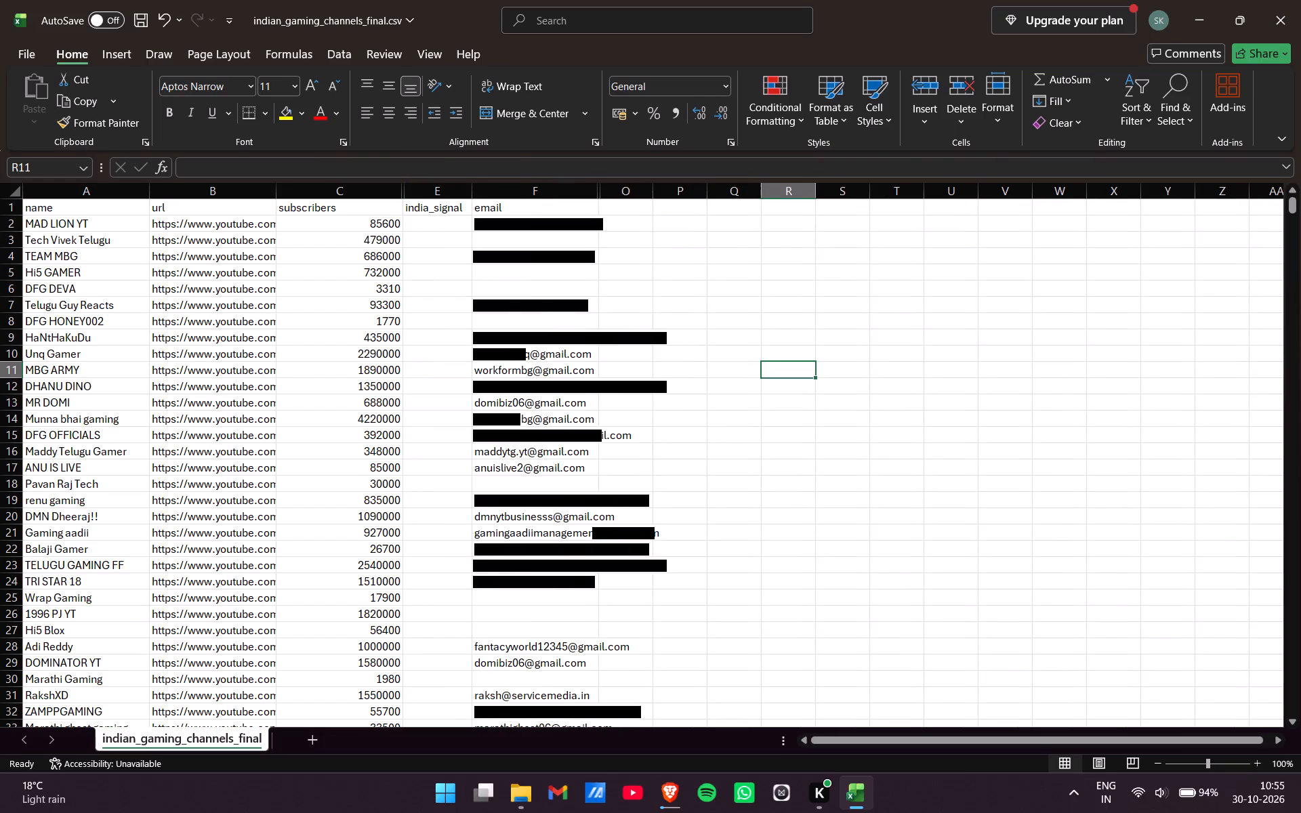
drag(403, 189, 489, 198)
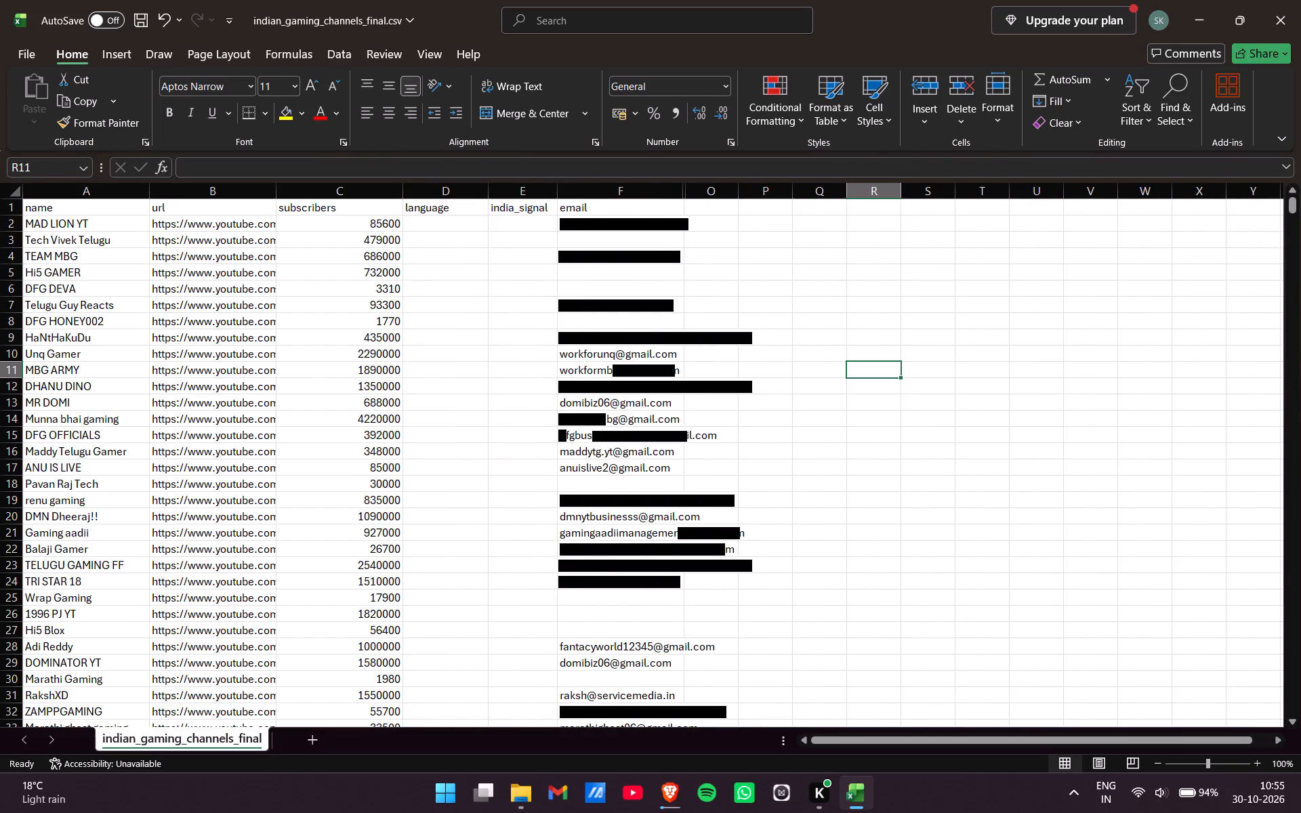
Widen the subscribers column by about half and the url column until the full channel links fit.
drag(404, 191, 463, 199)
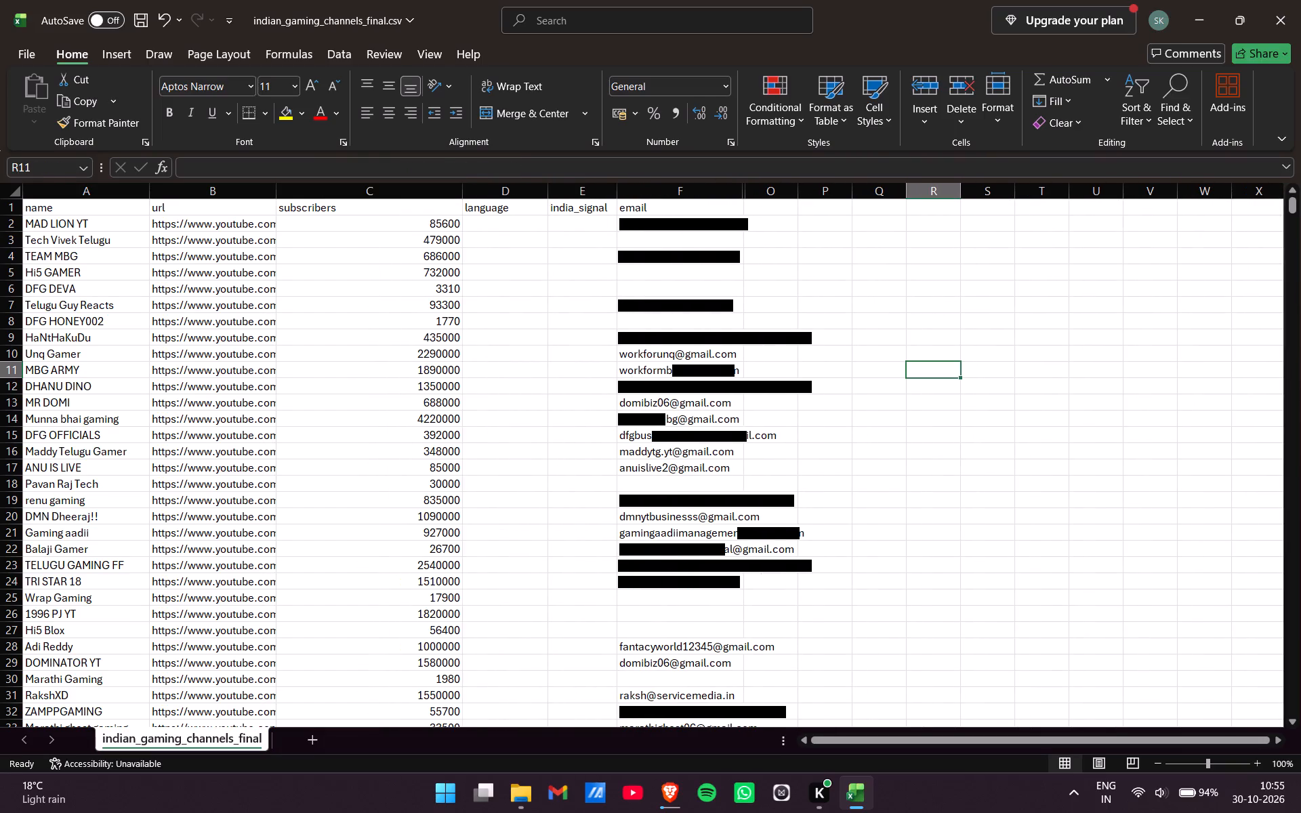
drag(279, 190, 408, 194)
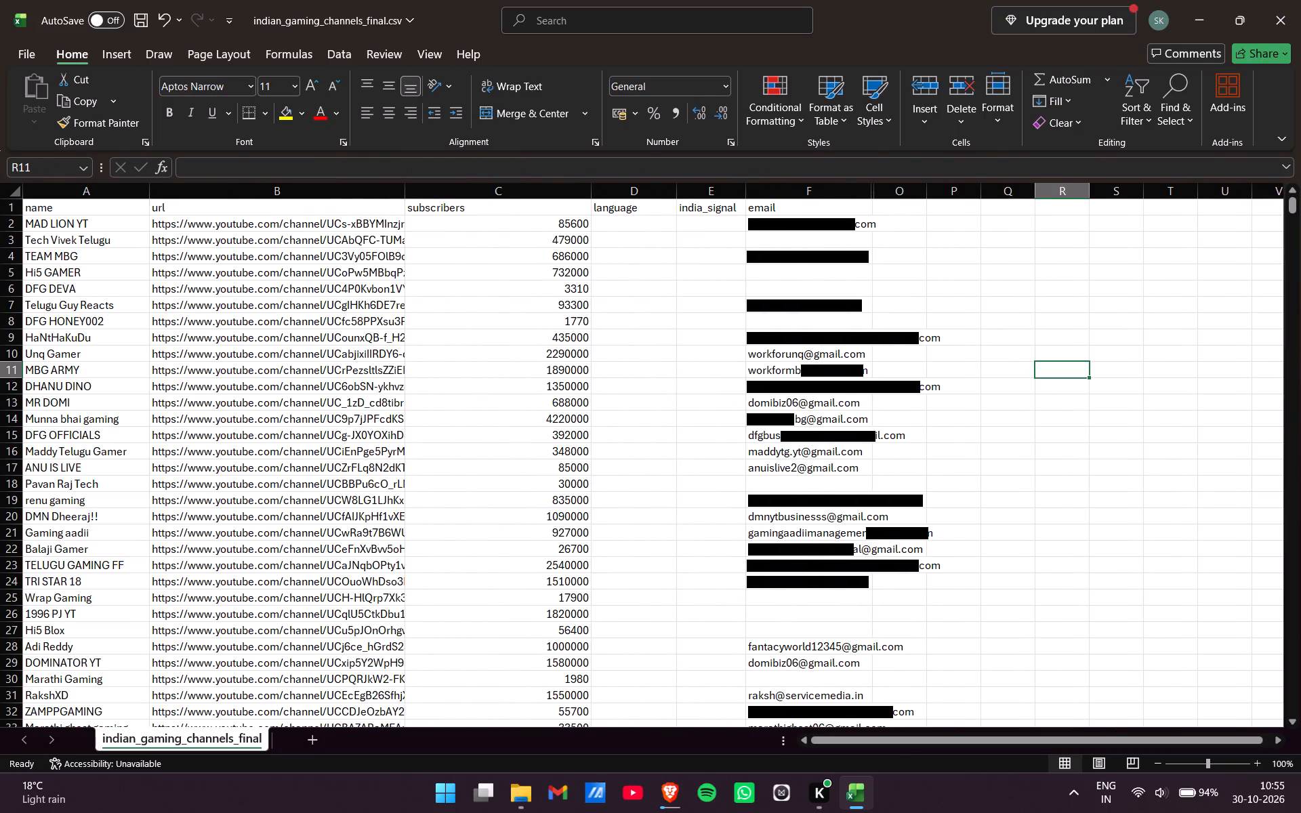
drag(402, 190, 480, 203)
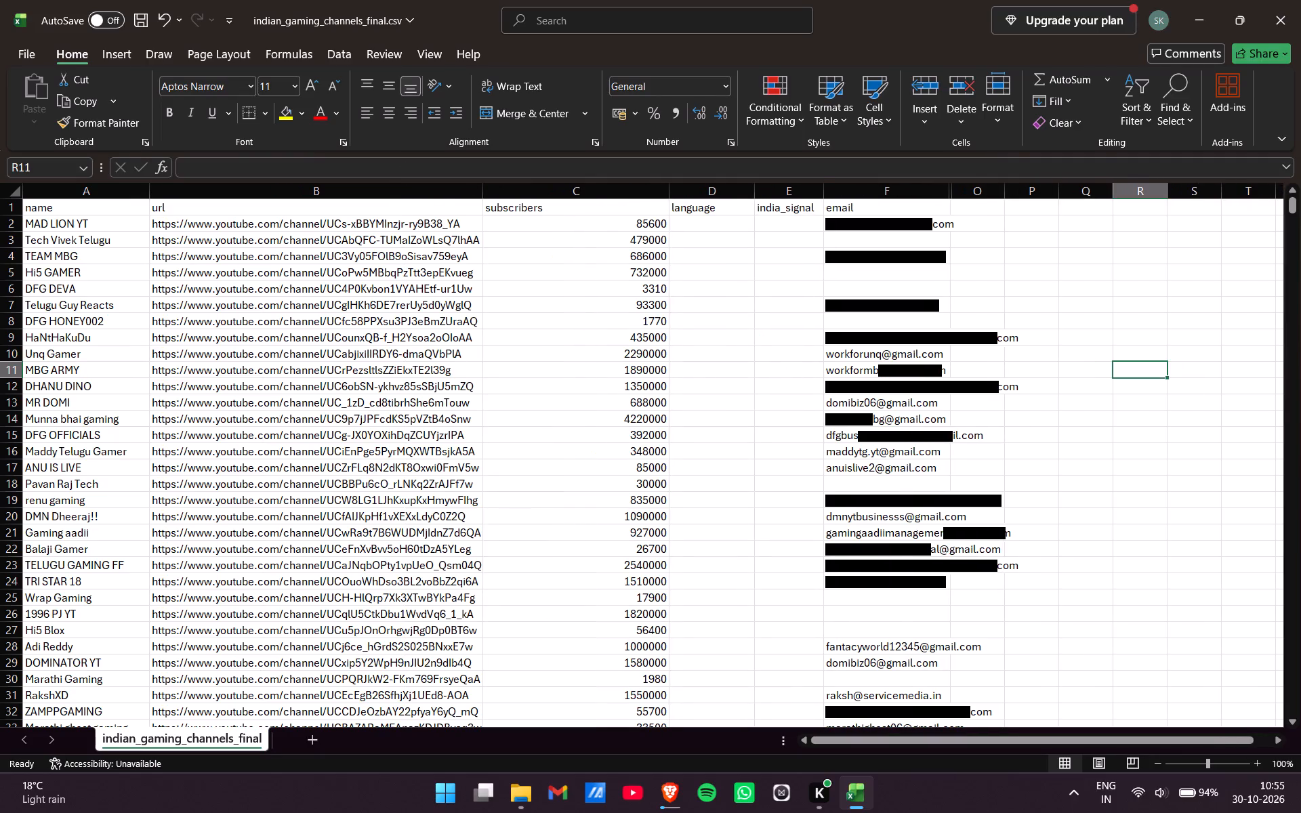
Hide the language and india_signal columns together.
ctrl+click(708, 191)
ctrl+click(779, 189)
right_click(728, 192)
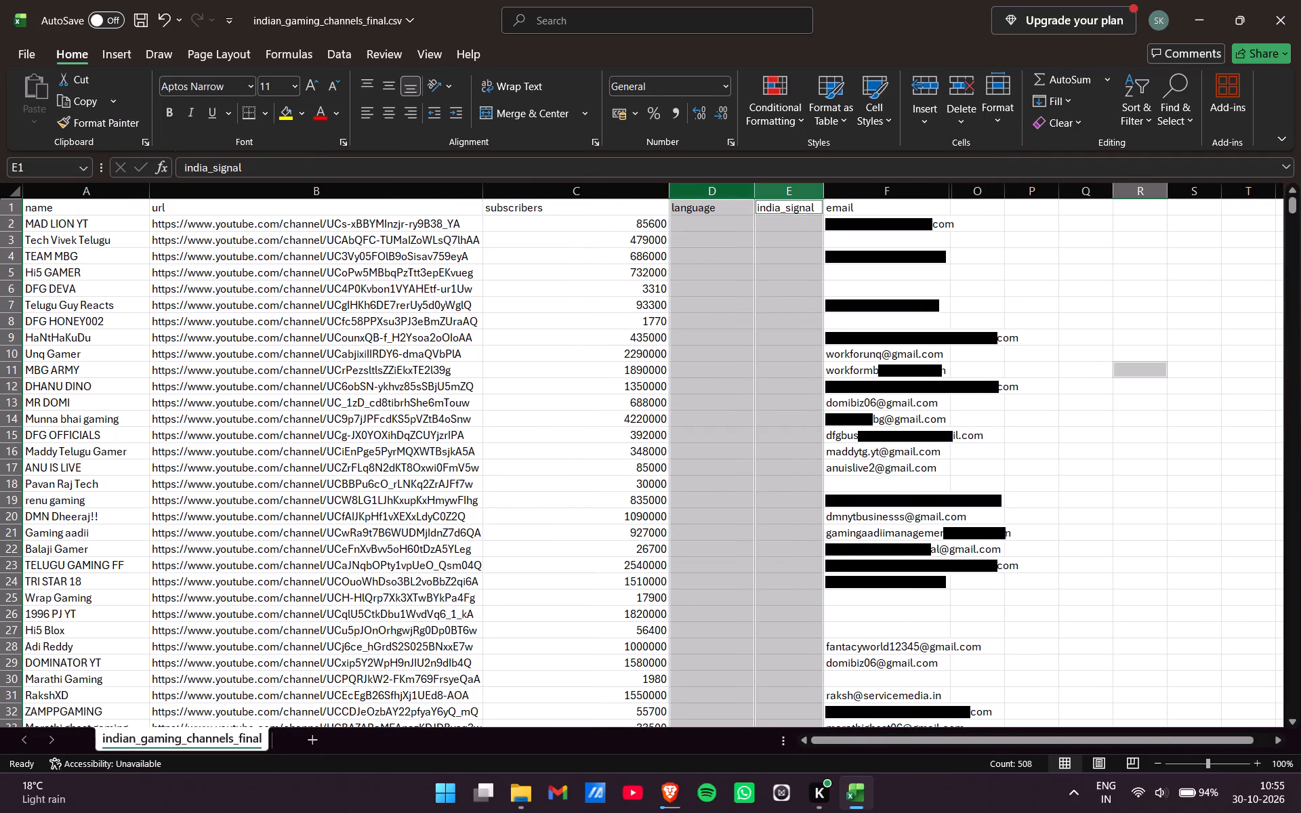
right_click(713, 194)
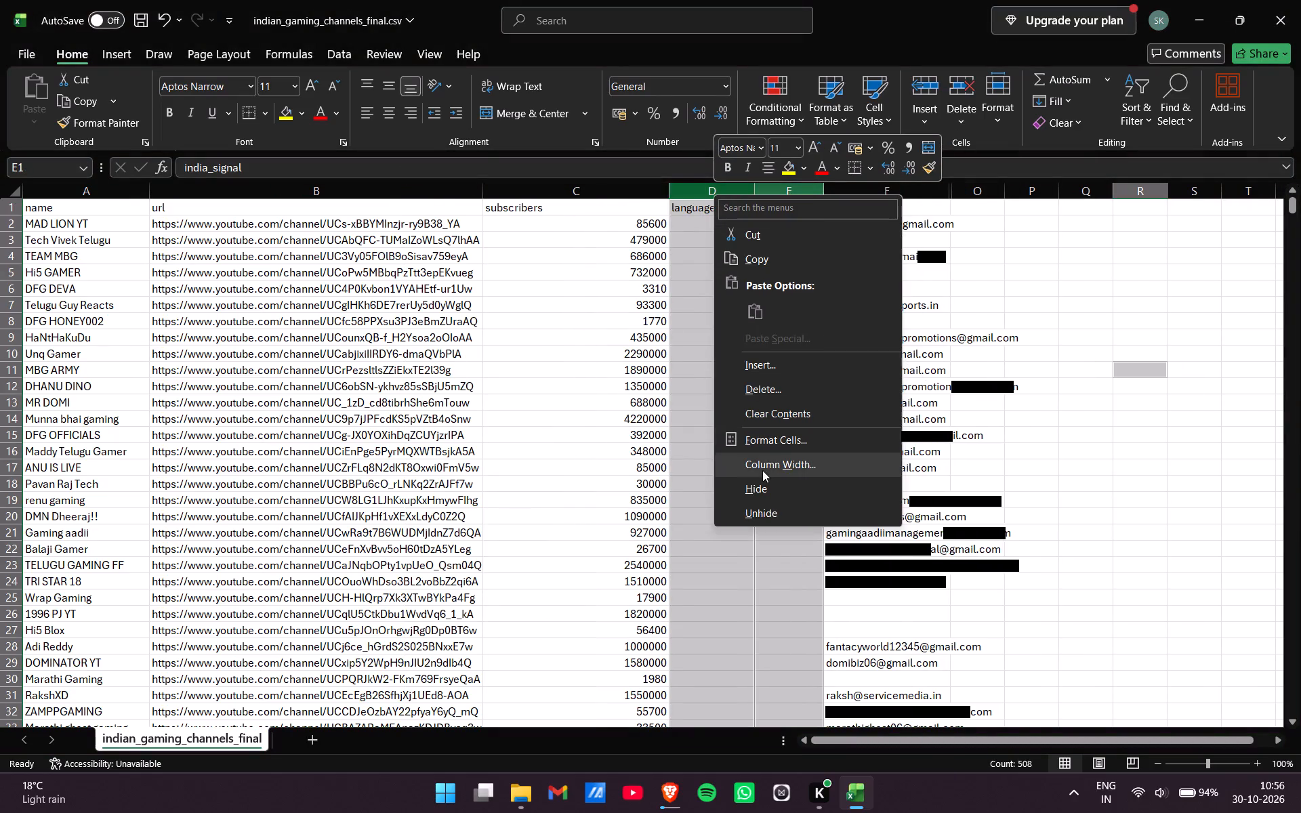
click(762, 482)
Turn the Tech Vivek Telugu channel URL in row 3 into a live link and open its YouTube page.
scroll(472, 377, down, 5)
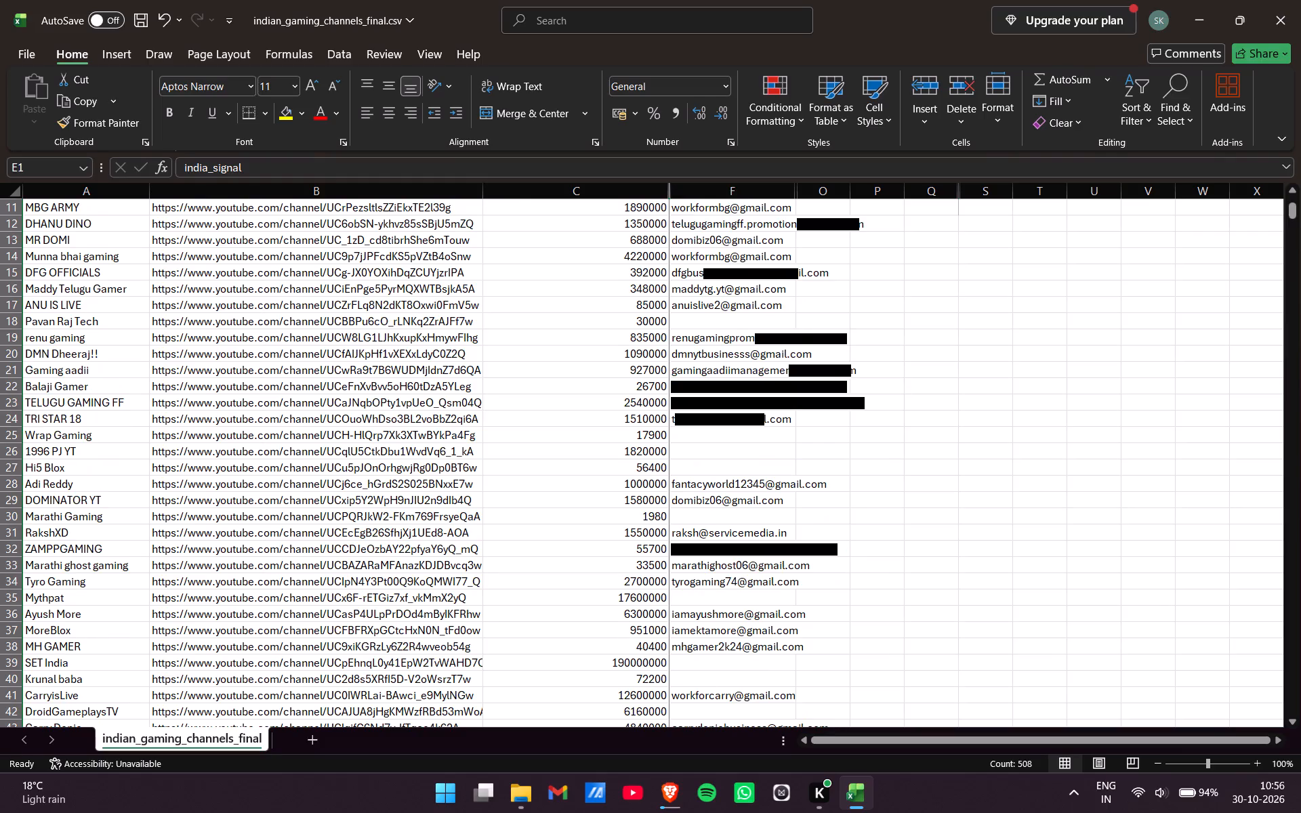
scroll(621, 411, up, 9)
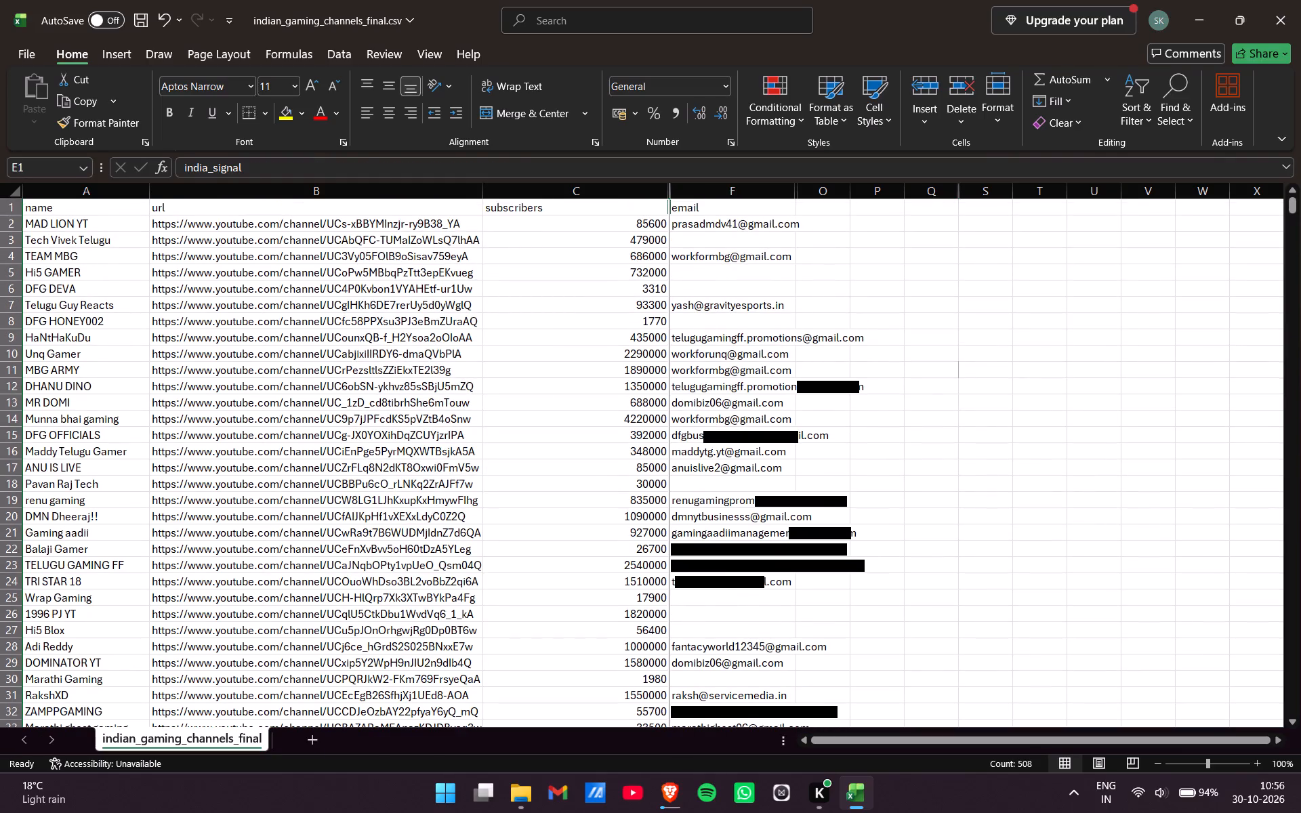
double_click(417, 241)
click(529, 280)
click(422, 243)
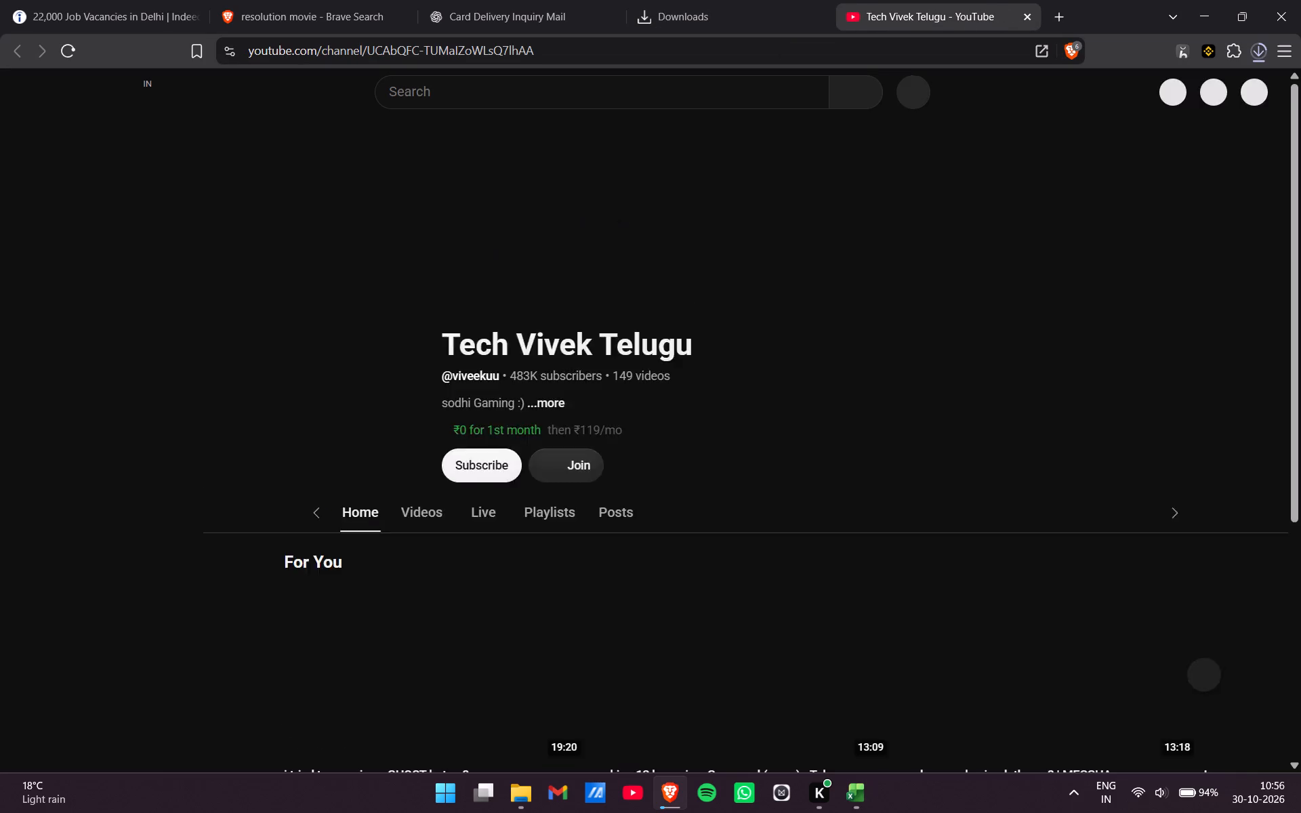
Open the Tech Vivek Telugu channel's details and request its contact email address.
click(559, 359)
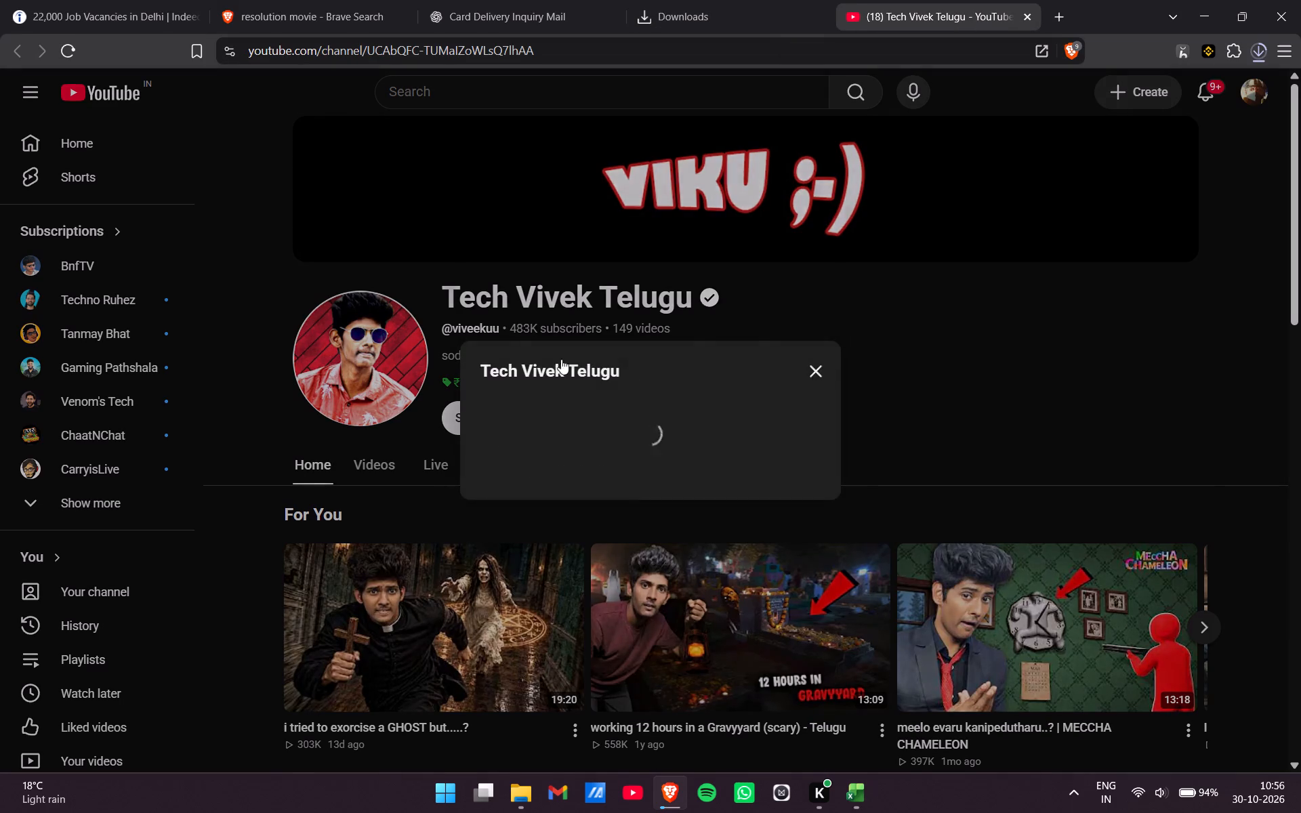
click(590, 367)
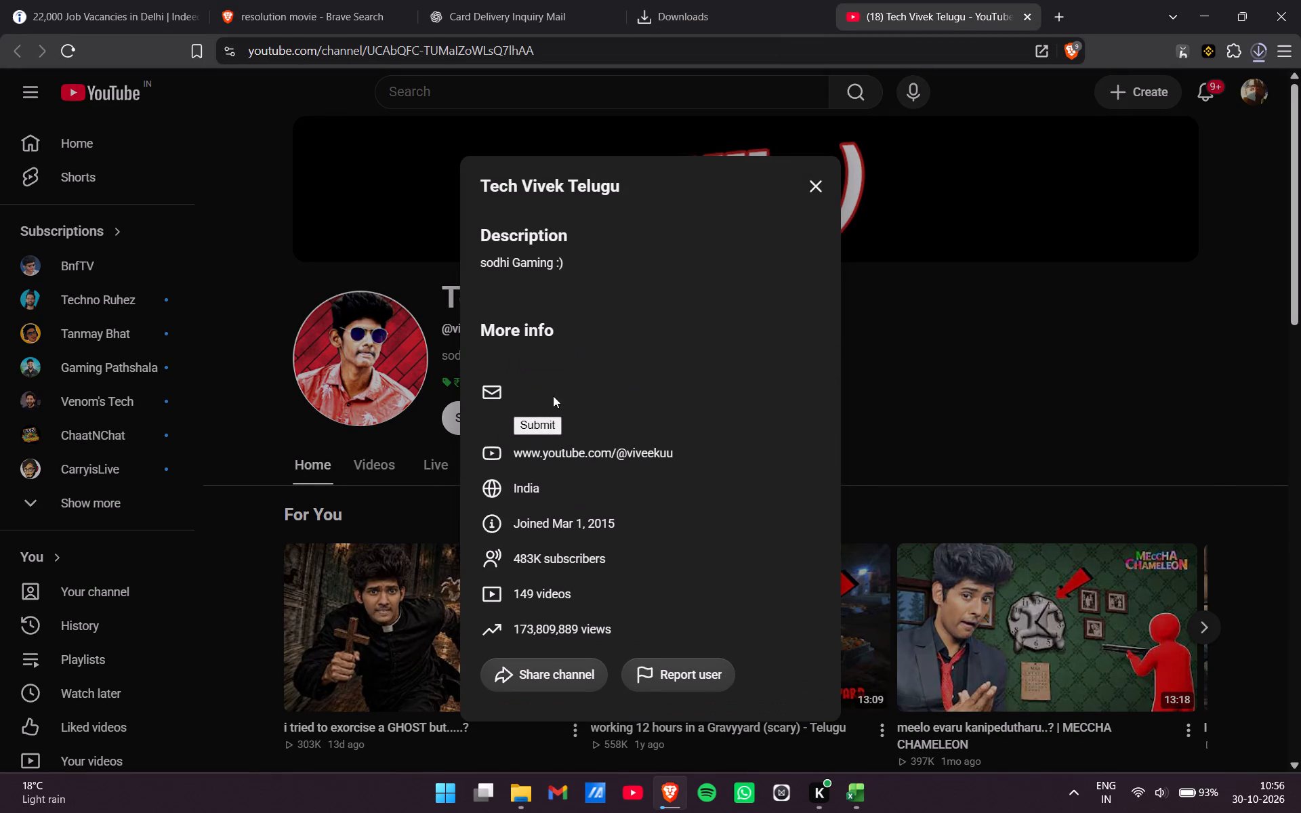
click(523, 379)
Complete and submit the robot verification to reveal the Tech Vivek Telugu channel's contact email address.
click(545, 383)
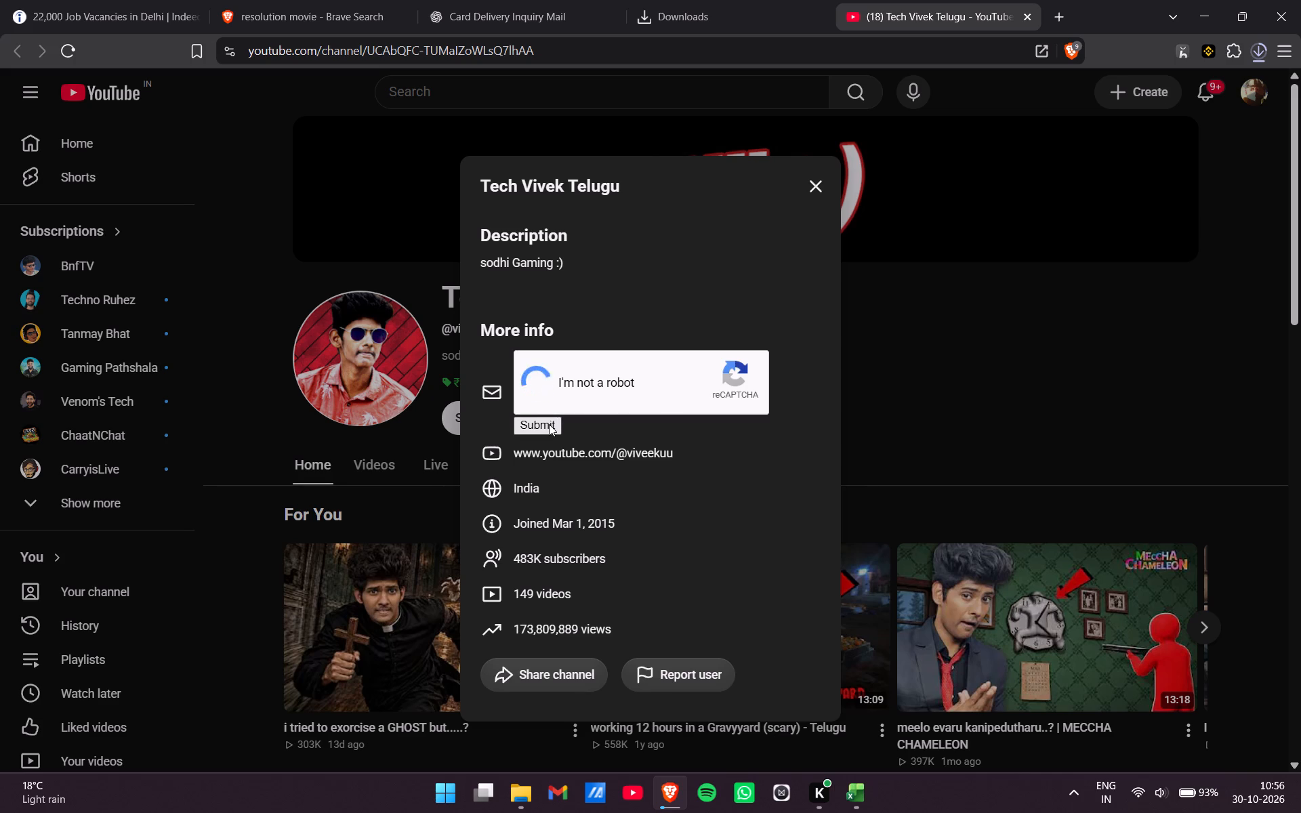
click(549, 424)
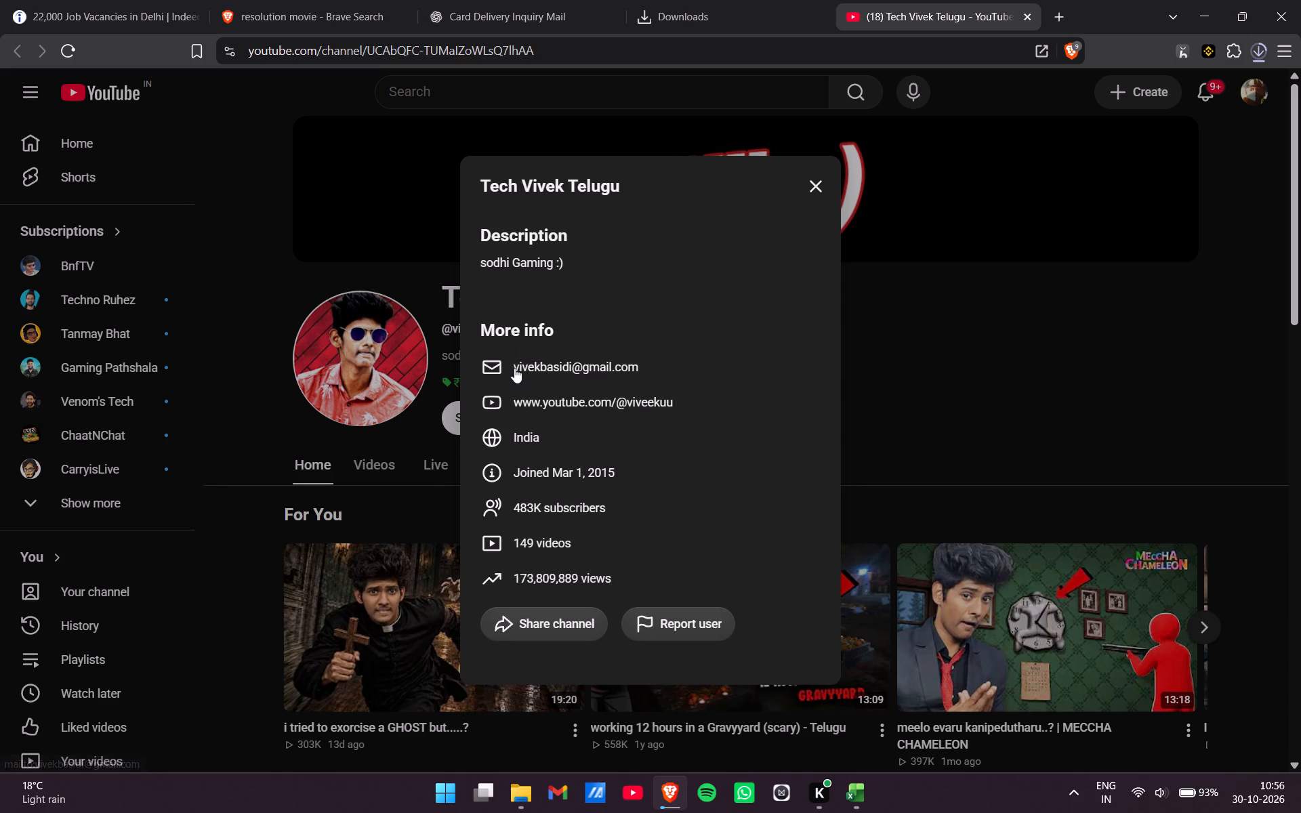
Copy the revealed contact email address into the email column of the Tech Vivek Telugu row in the Excel spreadsheet.
drag(511, 358, 644, 362)
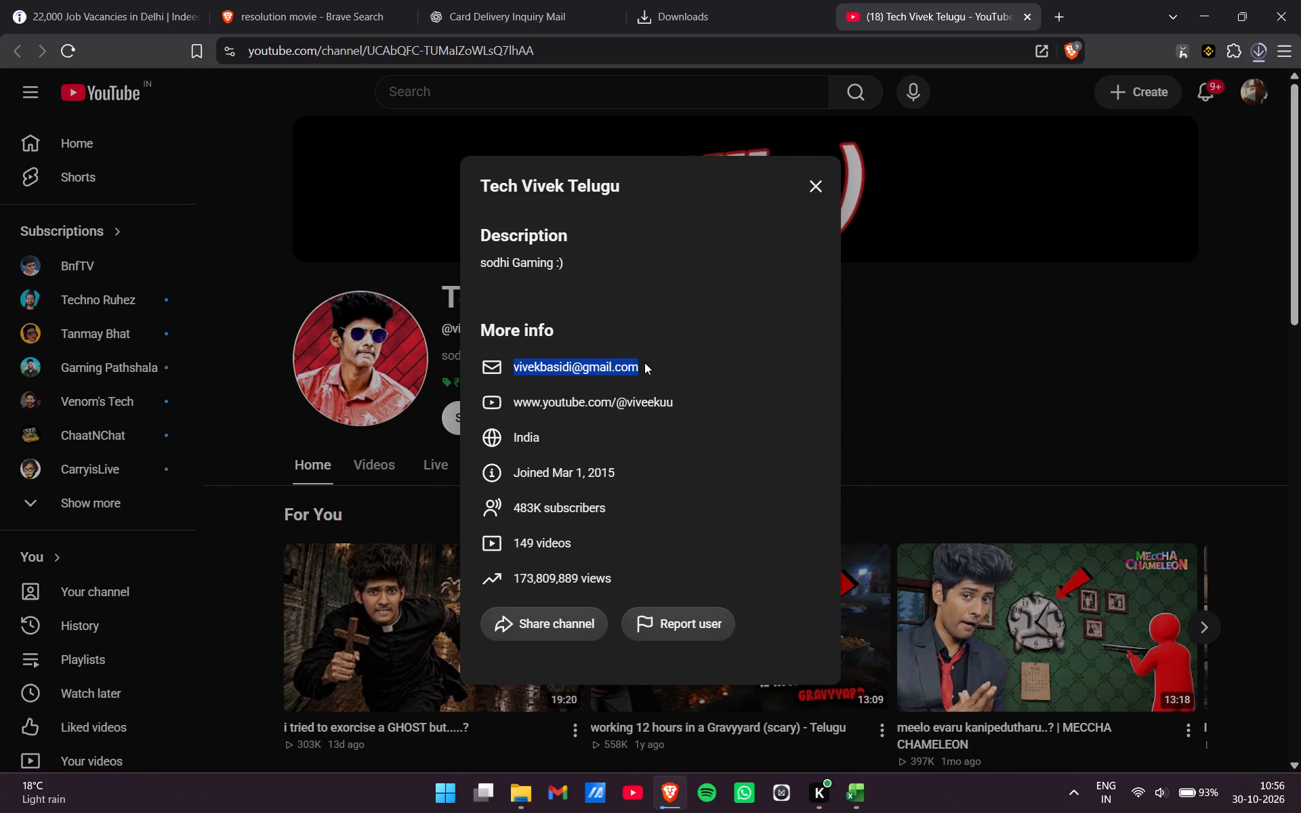
key(ctrl+c)
click(861, 791)
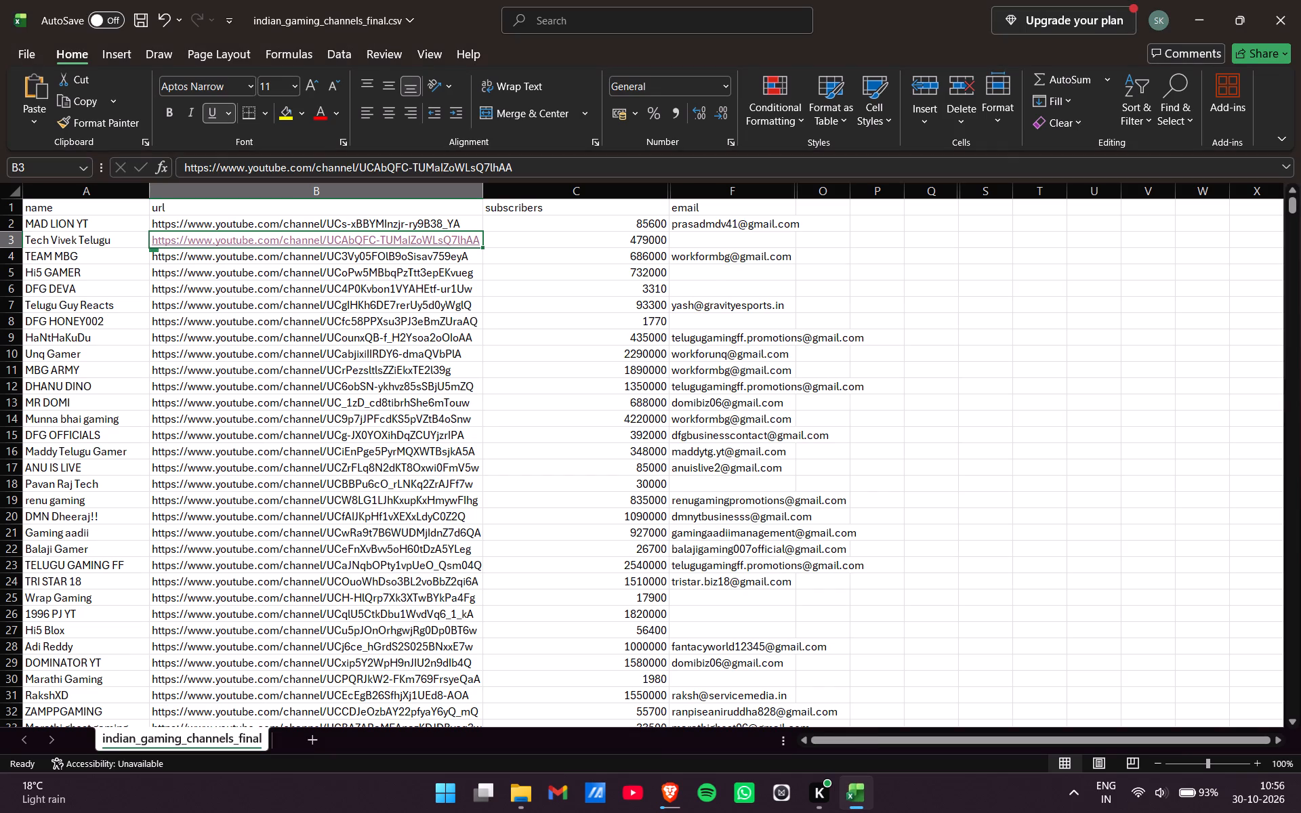
double_click(686, 237)
key(ctrl+v)
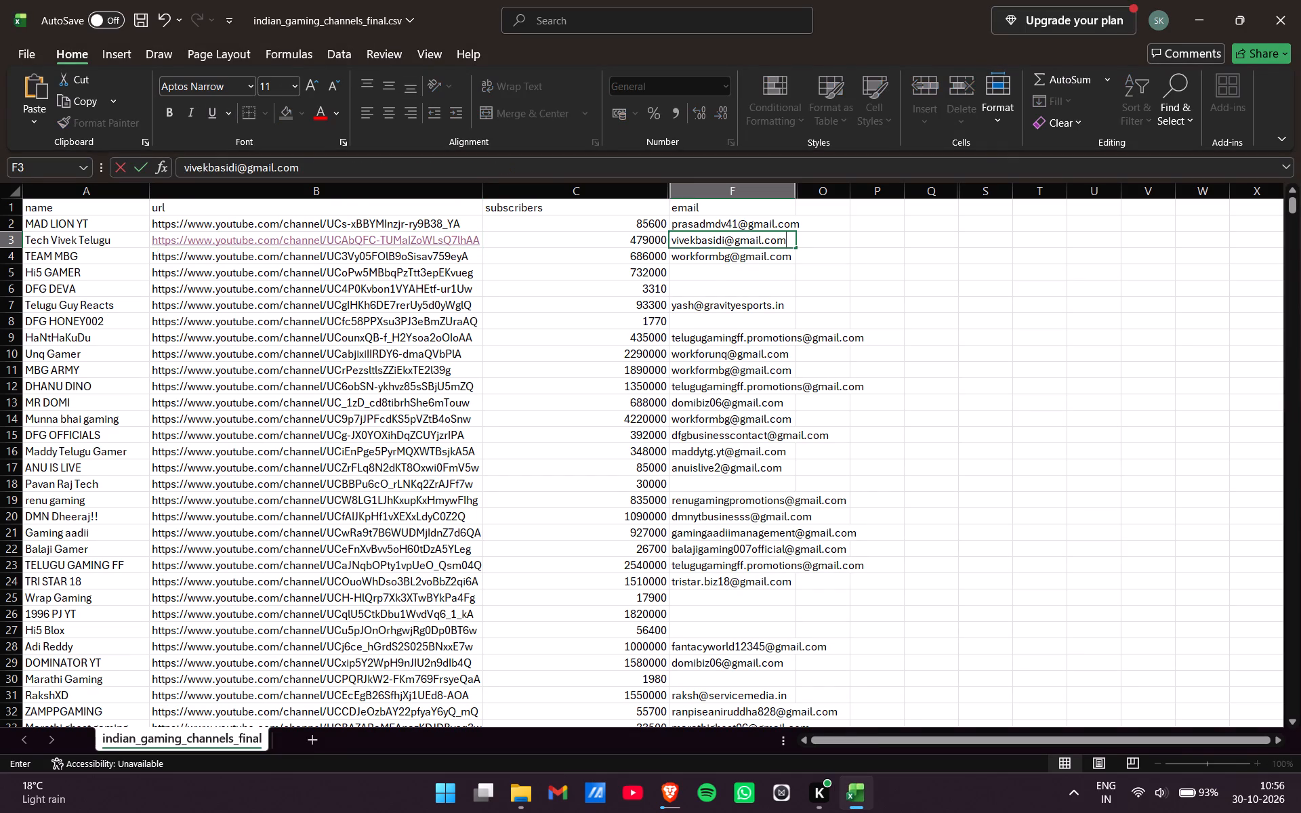
click(827, 276)
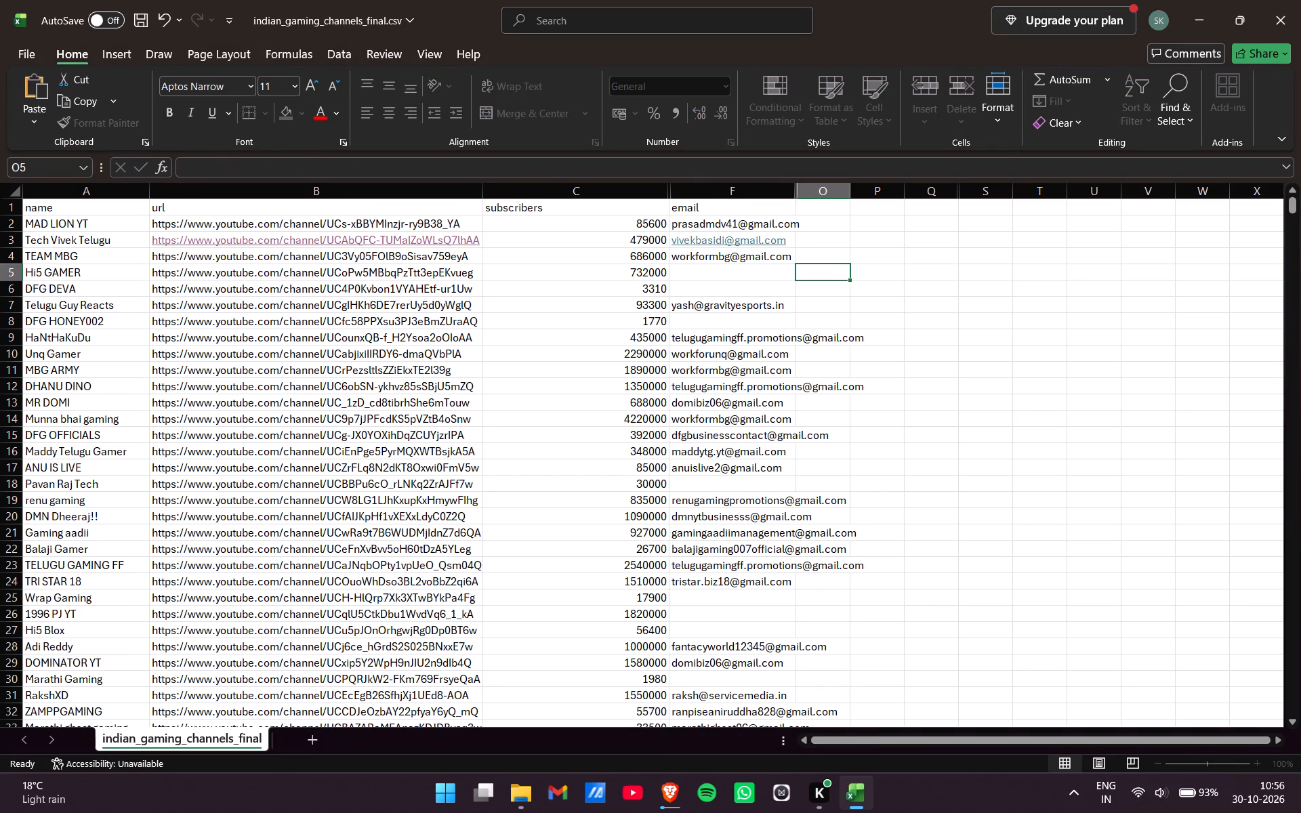
Switch back to Brave, dismiss the channel details and look through Tech Vivek Telugu's latest videos.
click(669, 789)
click(1019, 226)
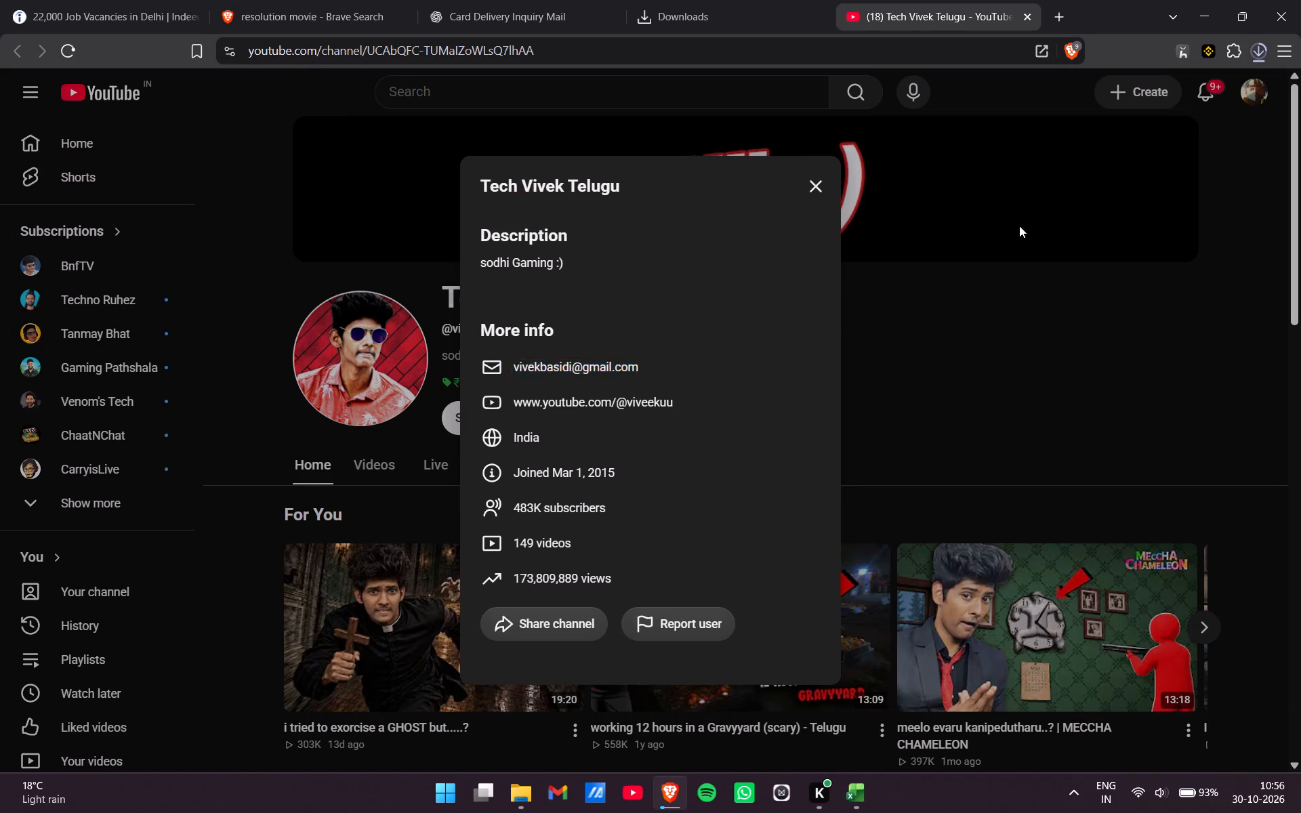
click(398, 457)
click(387, 460)
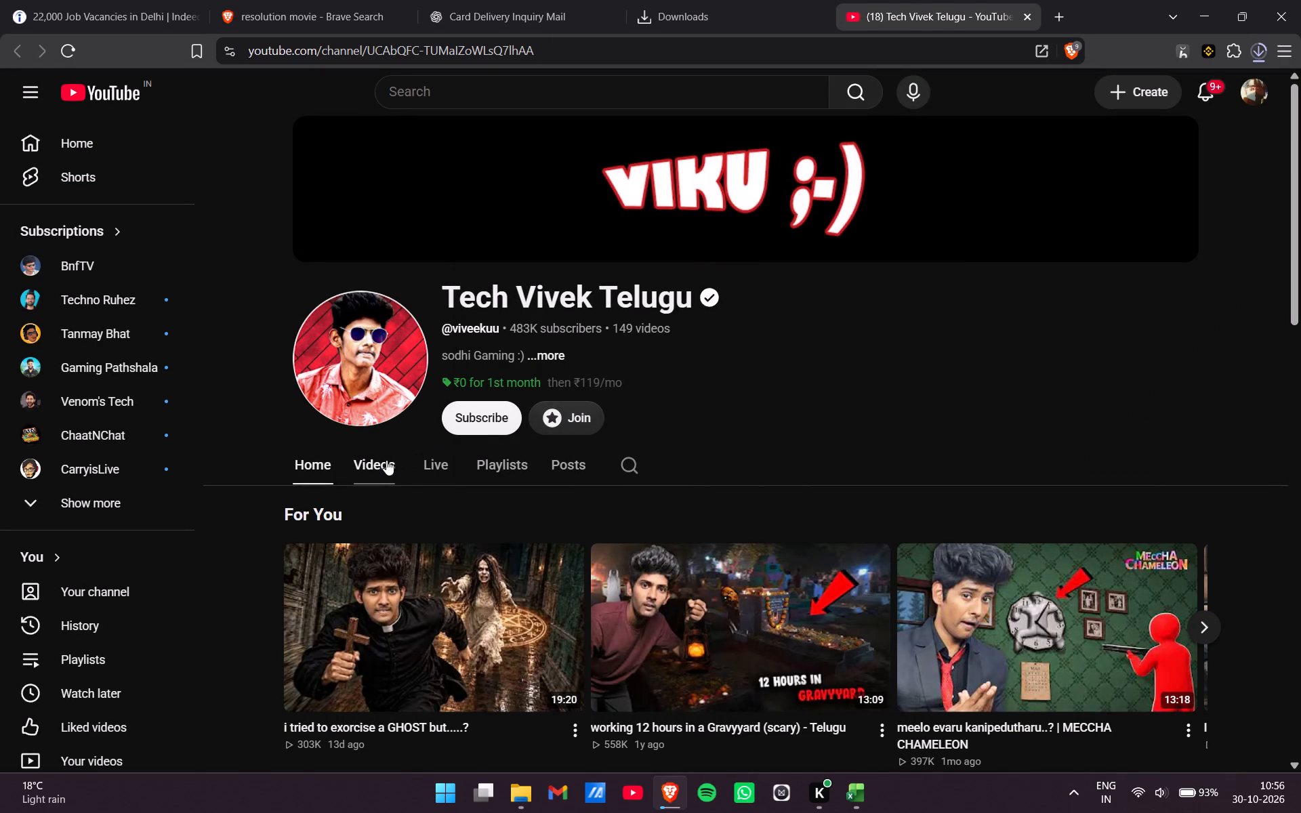
scroll(706, 321, down, 6)
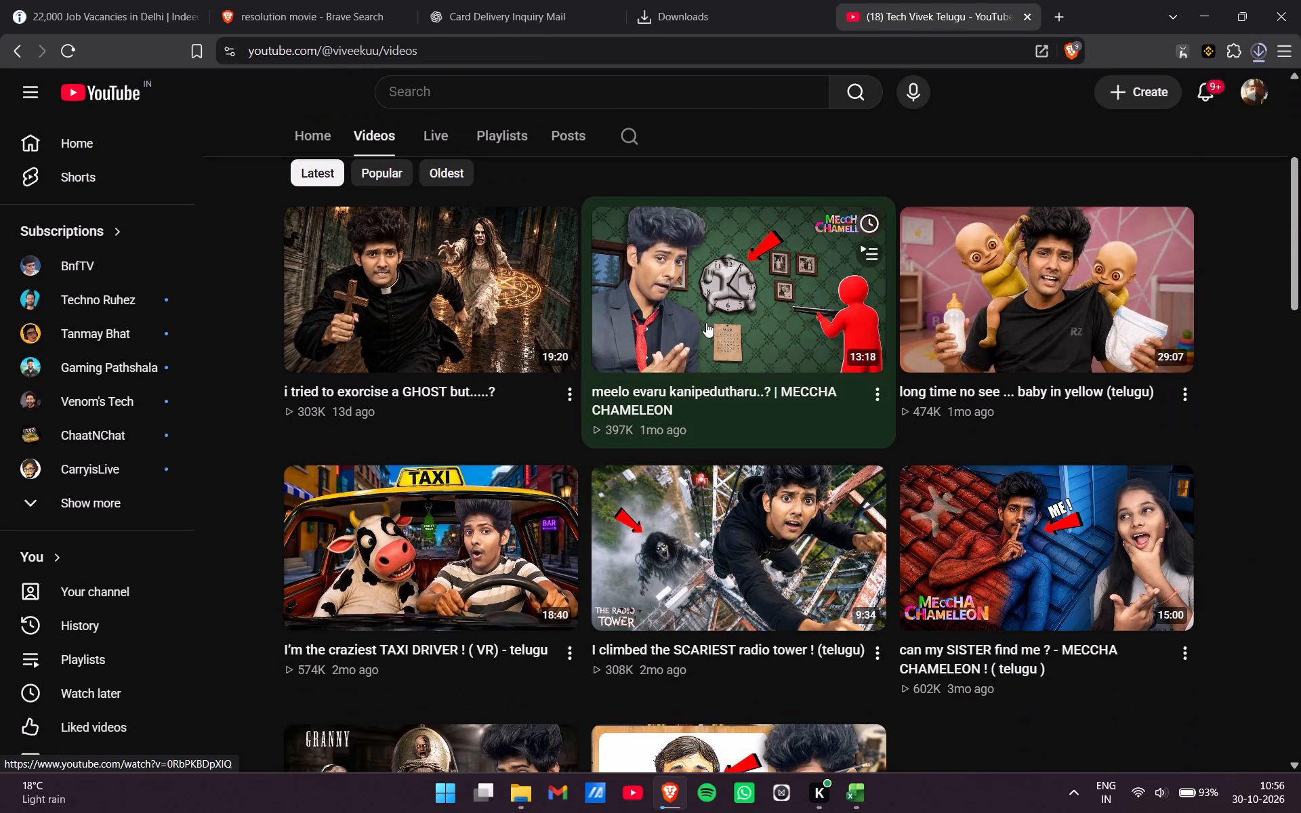
scroll(746, 356, down, 9)
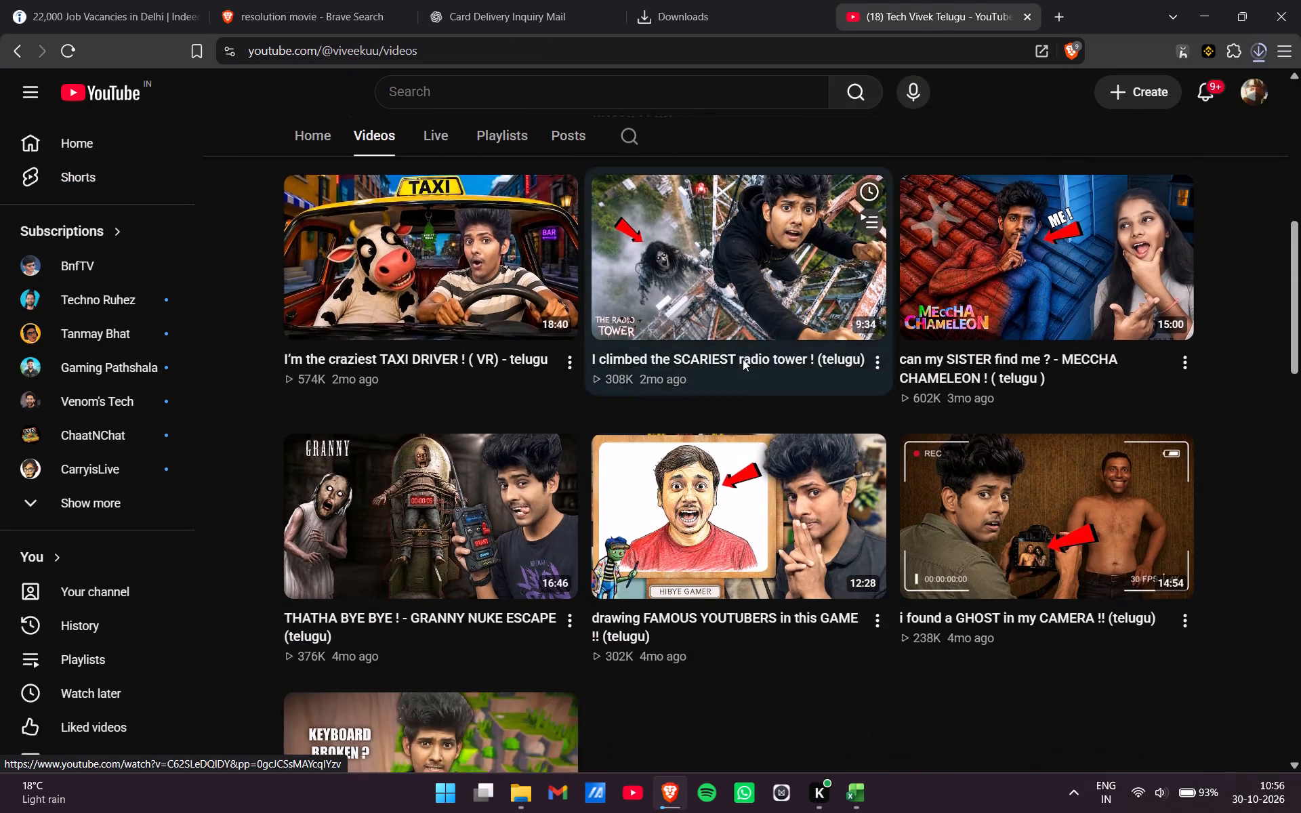
scroll(743, 359, down, 9)
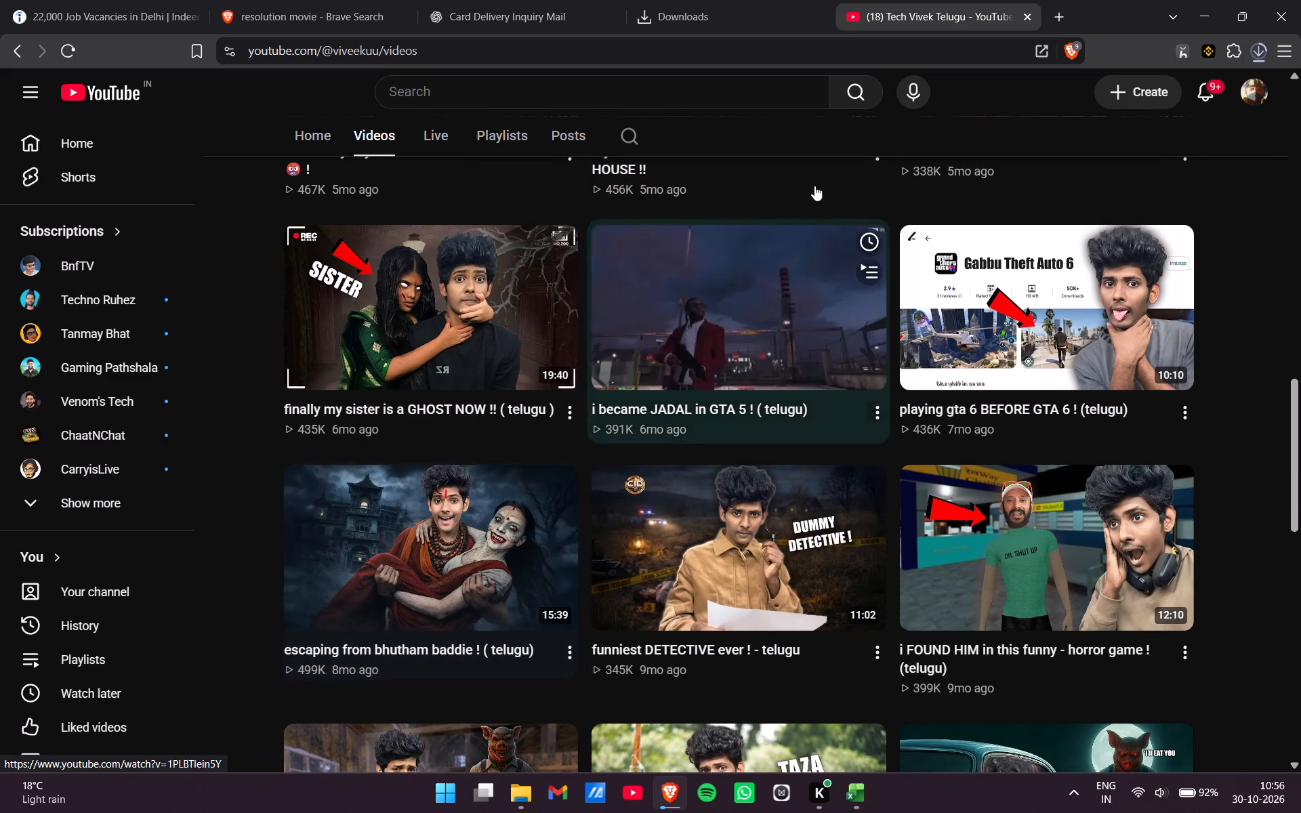
Close the Tech Vivek Telugu channel page and return to the indian_gaming_channels_final spreadsheet in Excel.
click(1029, 16)
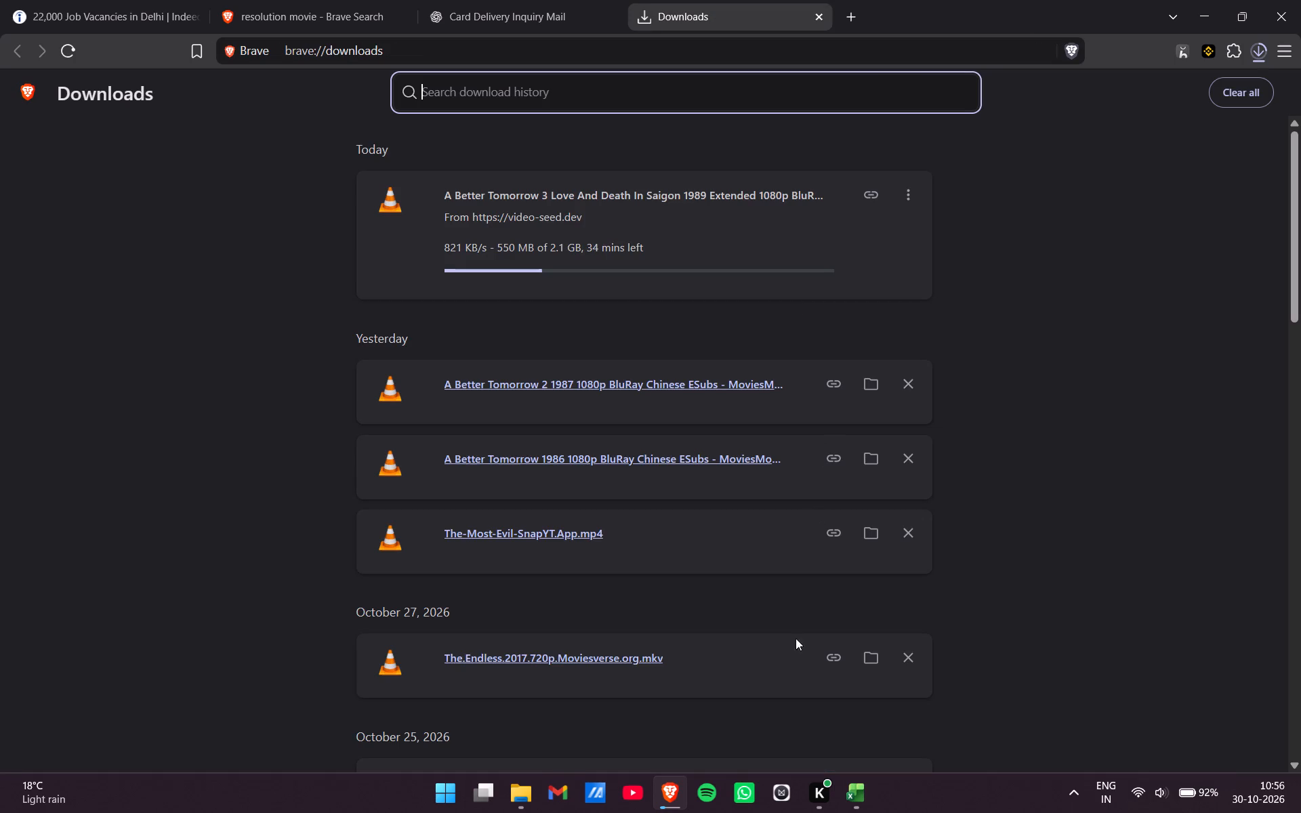
click(856, 790)
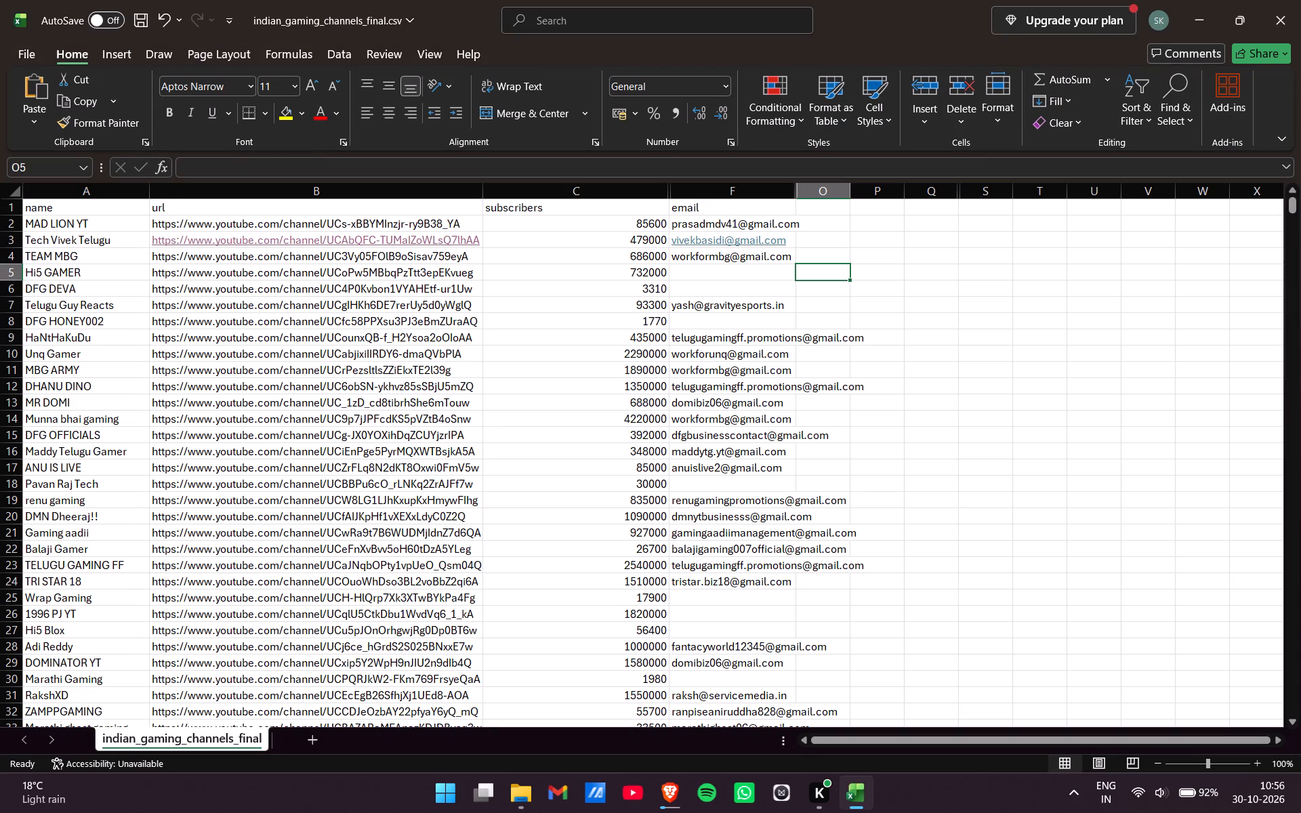
Turn the Hi5 GAMER channel URL in row 5 into a live link and open its YouTube page.
double_click(439, 276)
click(488, 299)
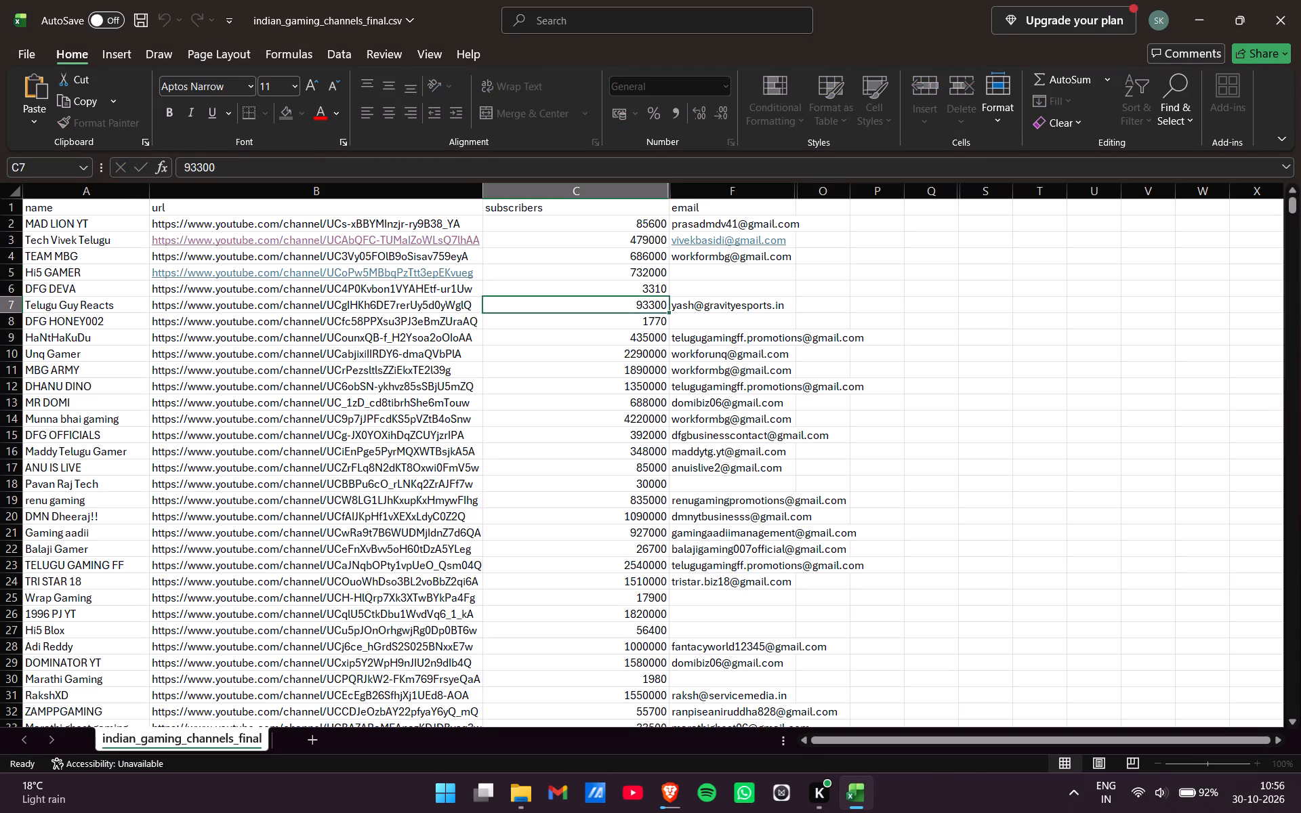
click(455, 273)
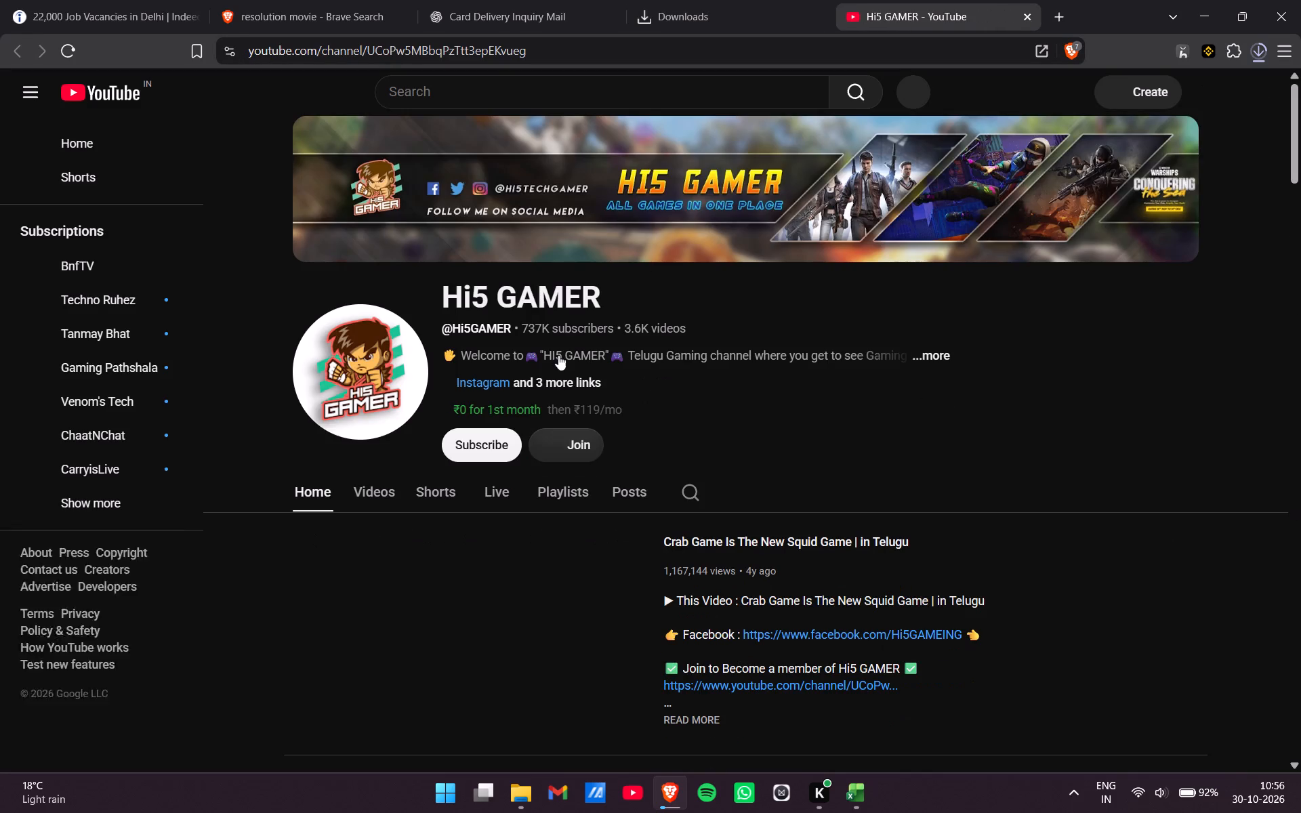
Reveal the Hi5 GAMER channel's contact email address in its details, completing the robot check.
click(593, 376)
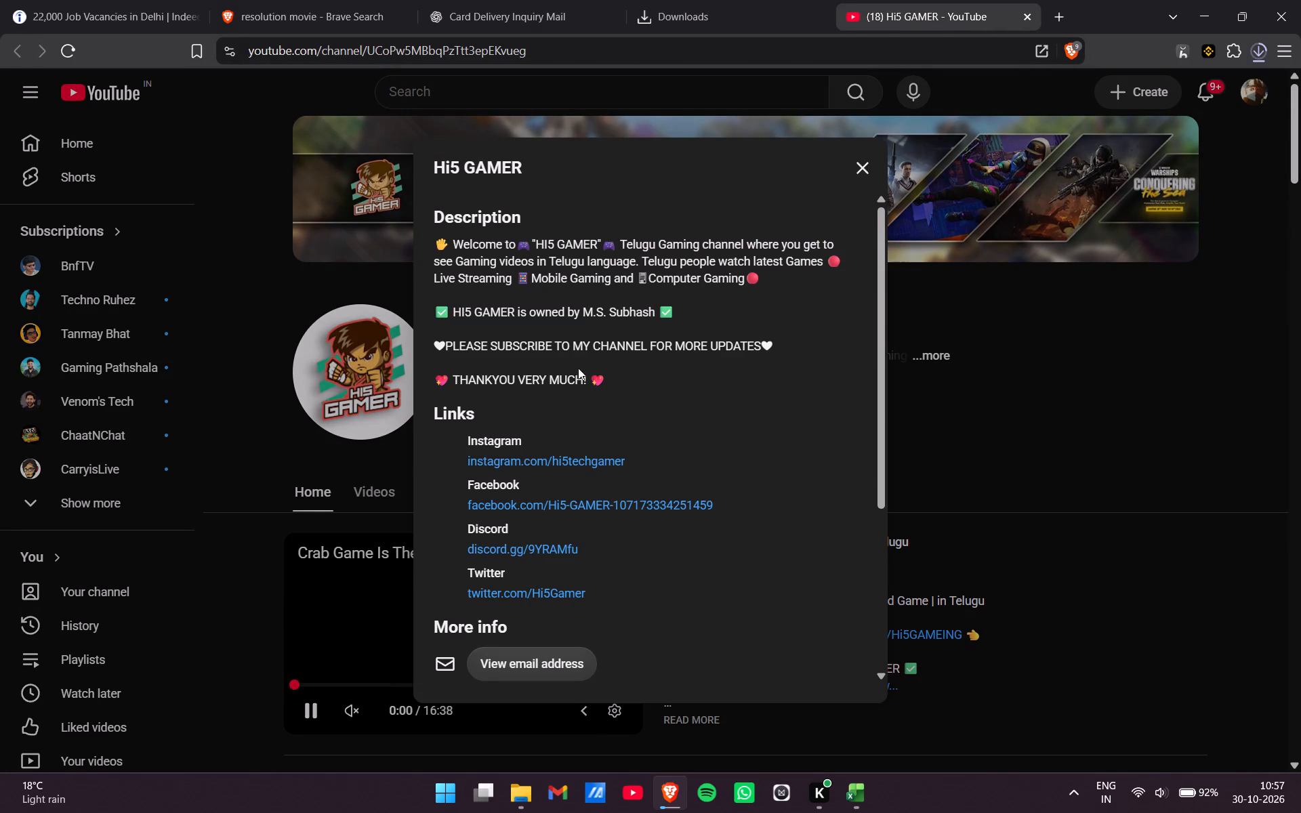
scroll(584, 400, down, 5)
click(543, 389)
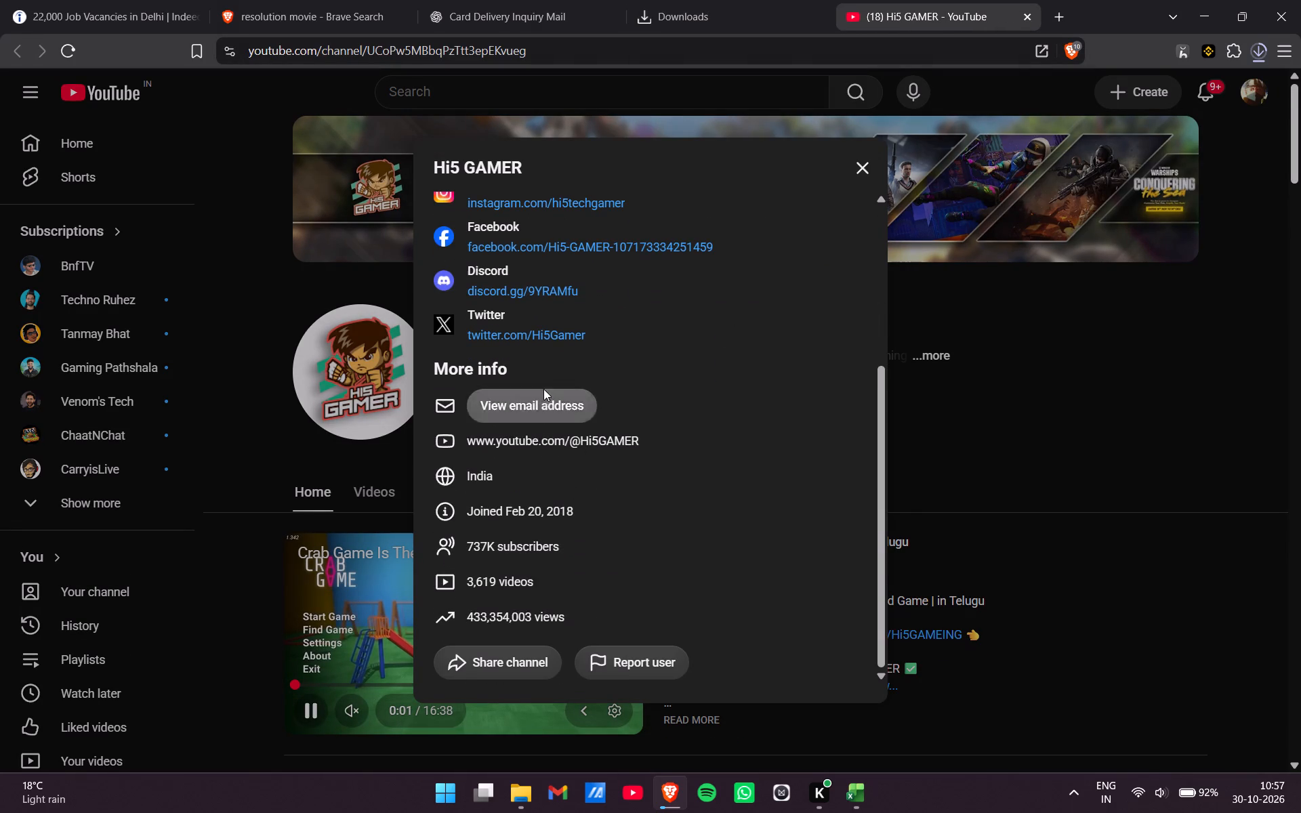
click(478, 423)
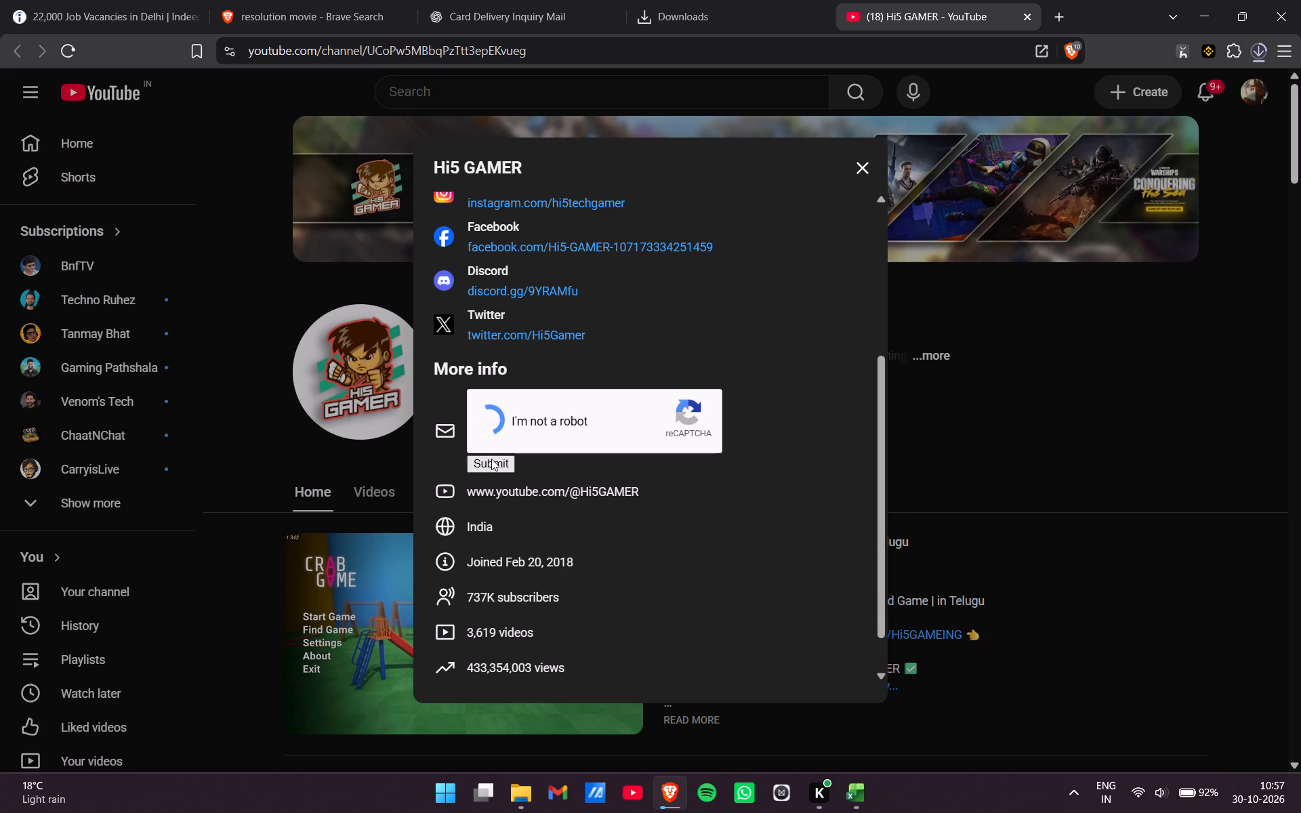
click(491, 459)
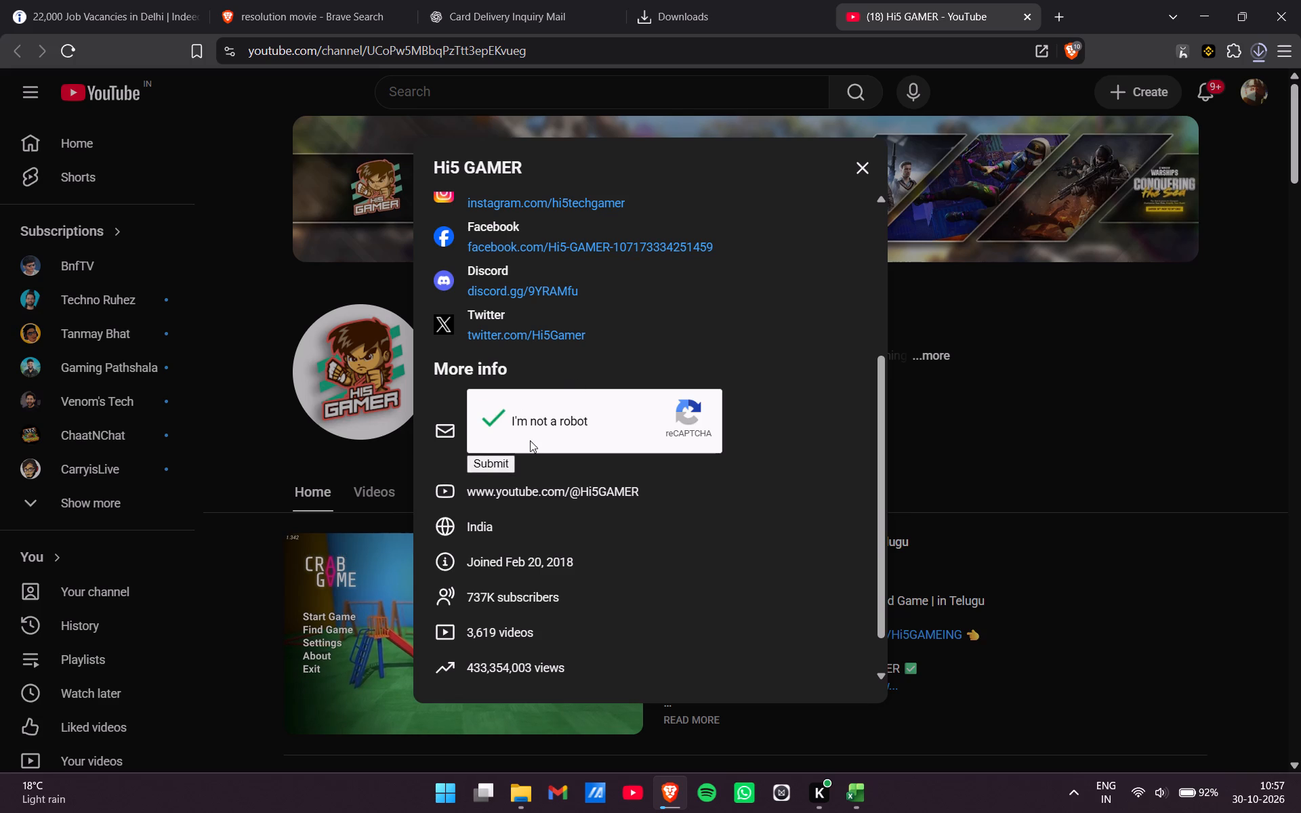
click(501, 465)
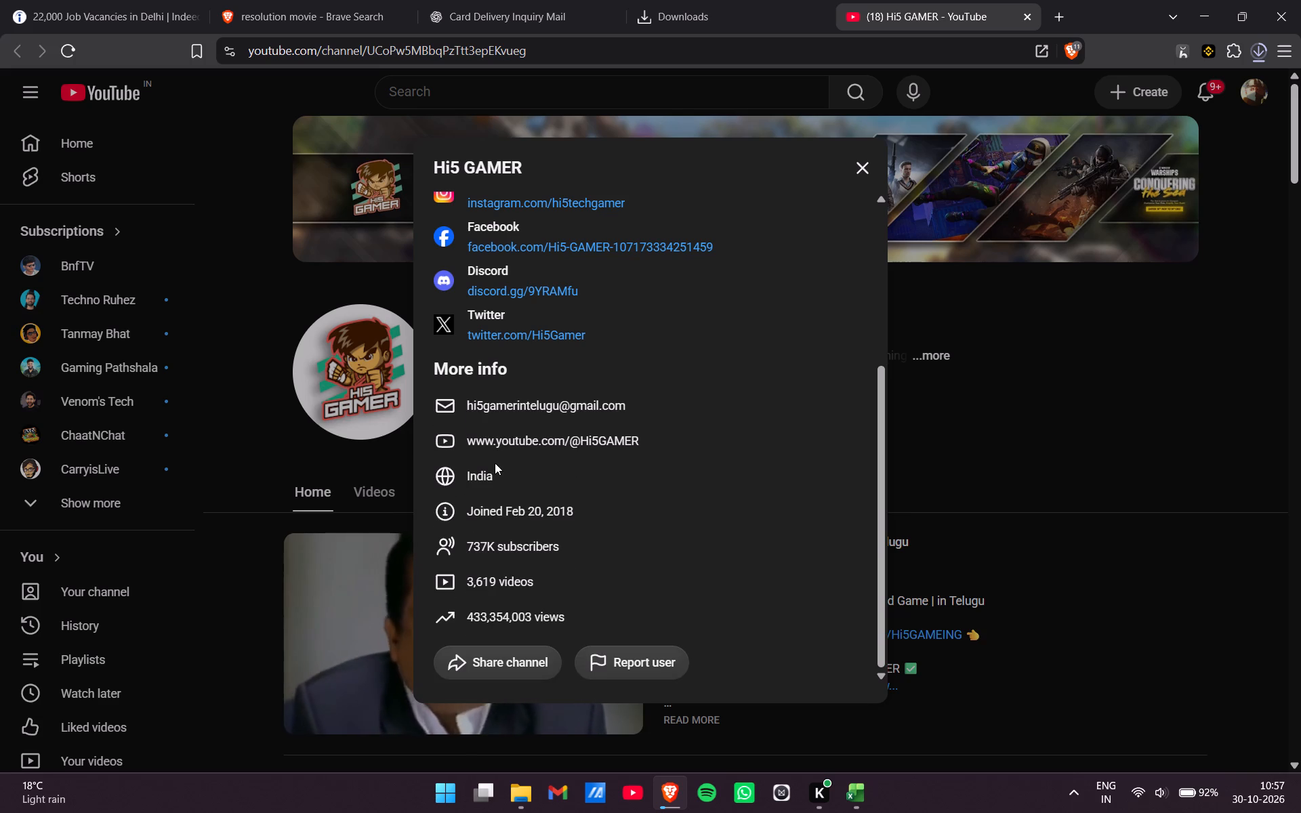
Copy the Hi5 GAMER contact email address from its channel details into the email cell of row 5 in the Excel spreadsheet.
drag(465, 396, 631, 409)
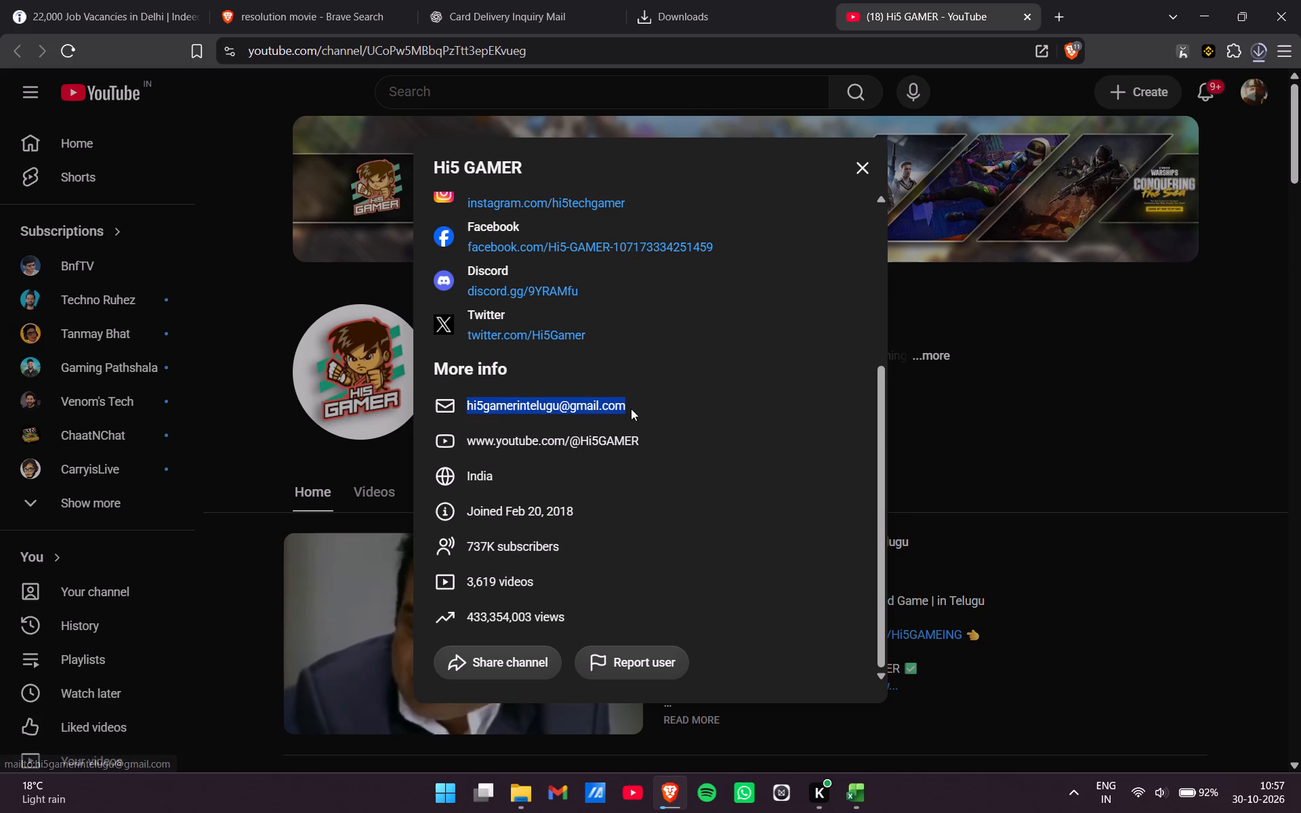
key(ctrl+c)
click(852, 784)
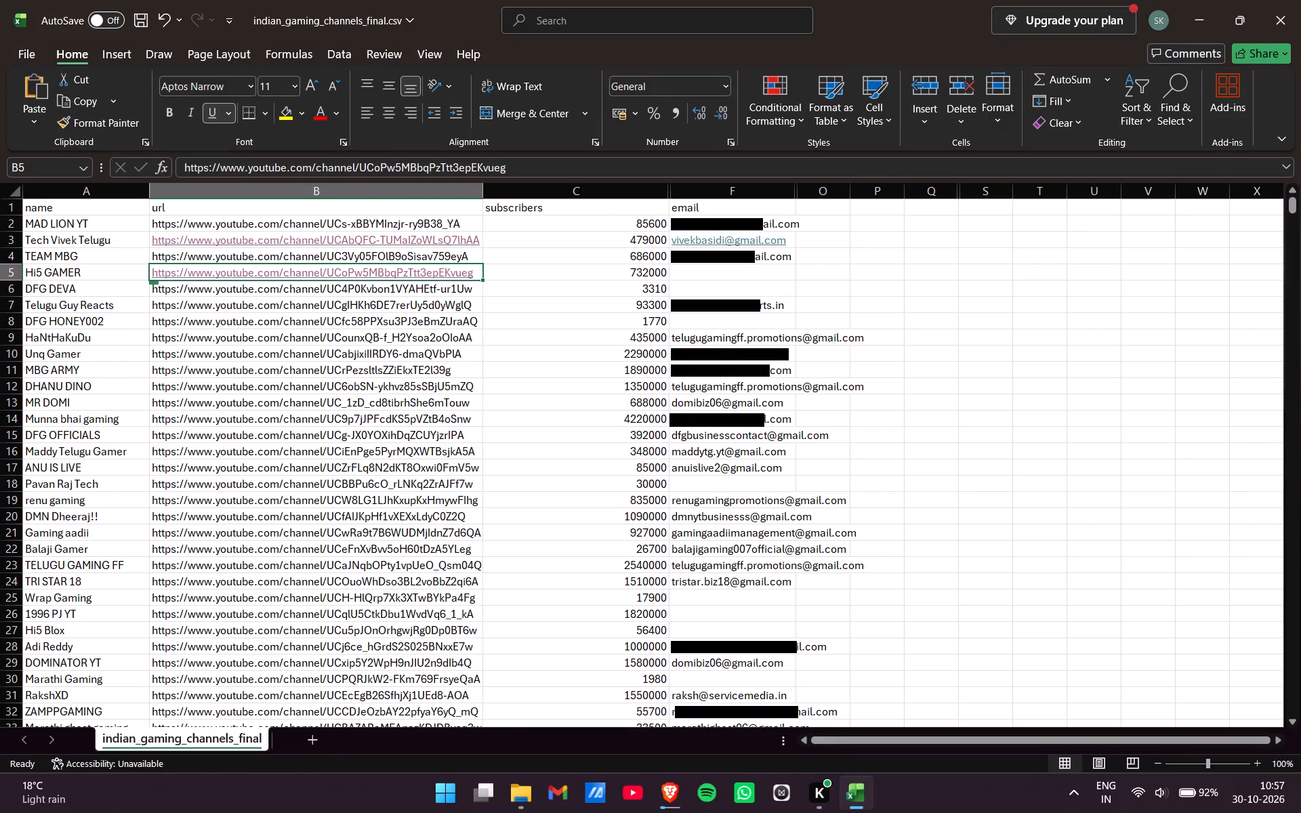
click(726, 266)
double_click(724, 266)
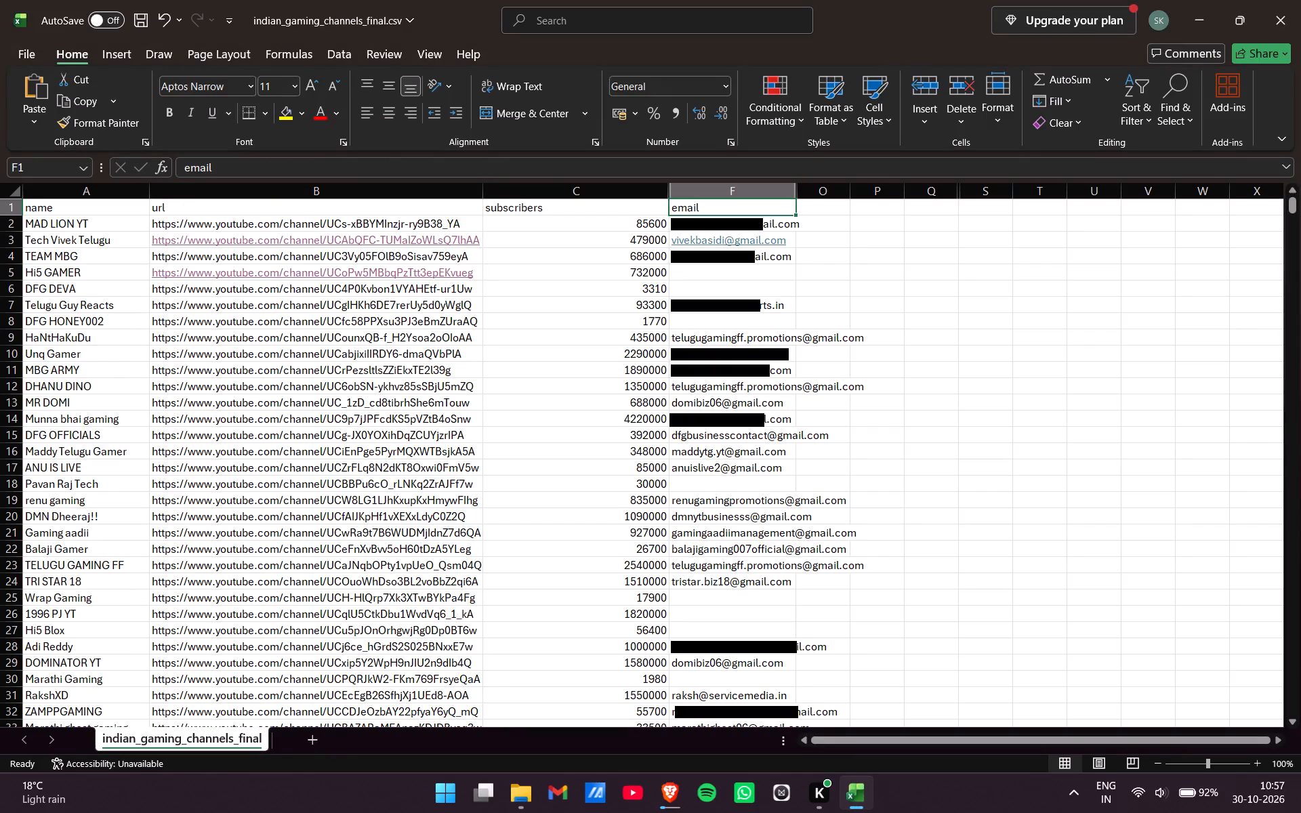
double_click(711, 272)
key(ctrl+v)
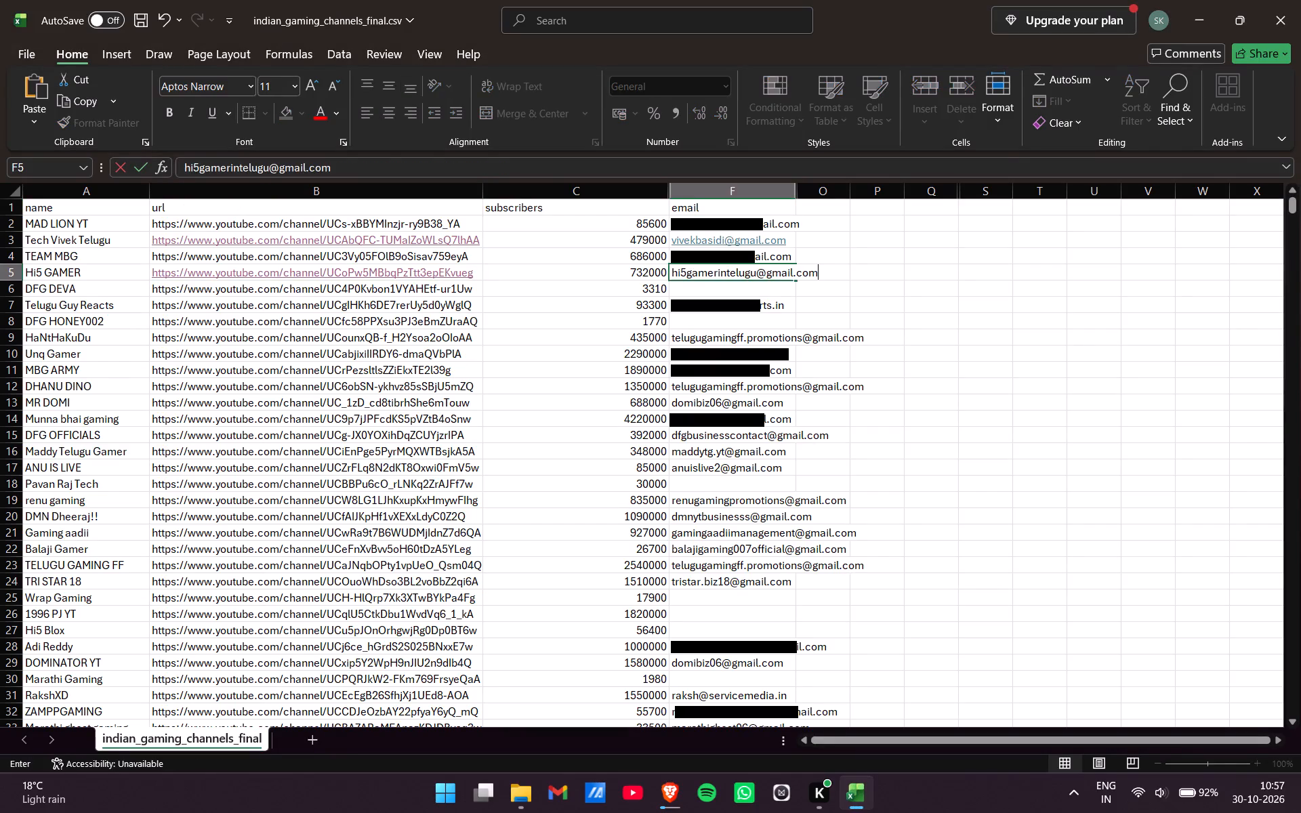
click(874, 295)
Filter the subscribers column to show only channels with subscribers greater than 100000.
click(595, 192)
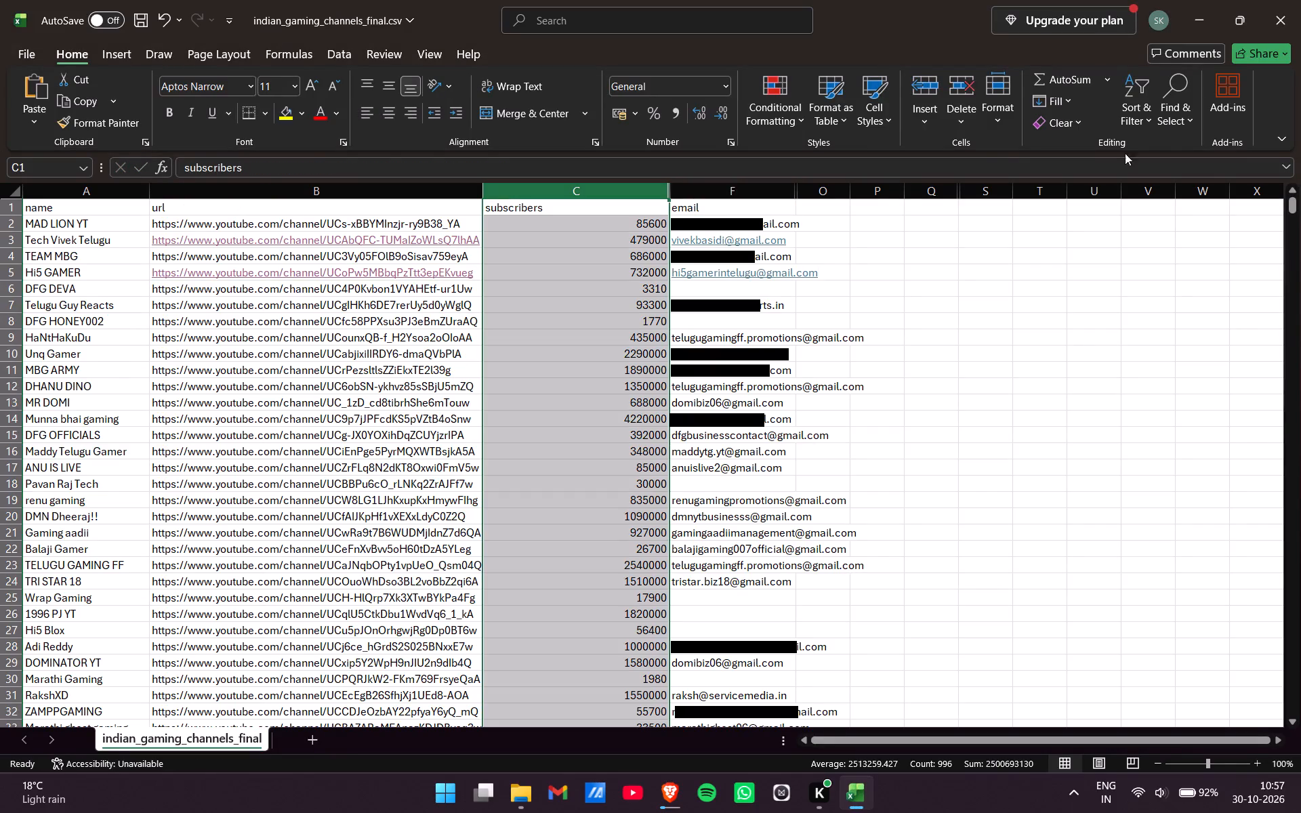
click(1159, 116)
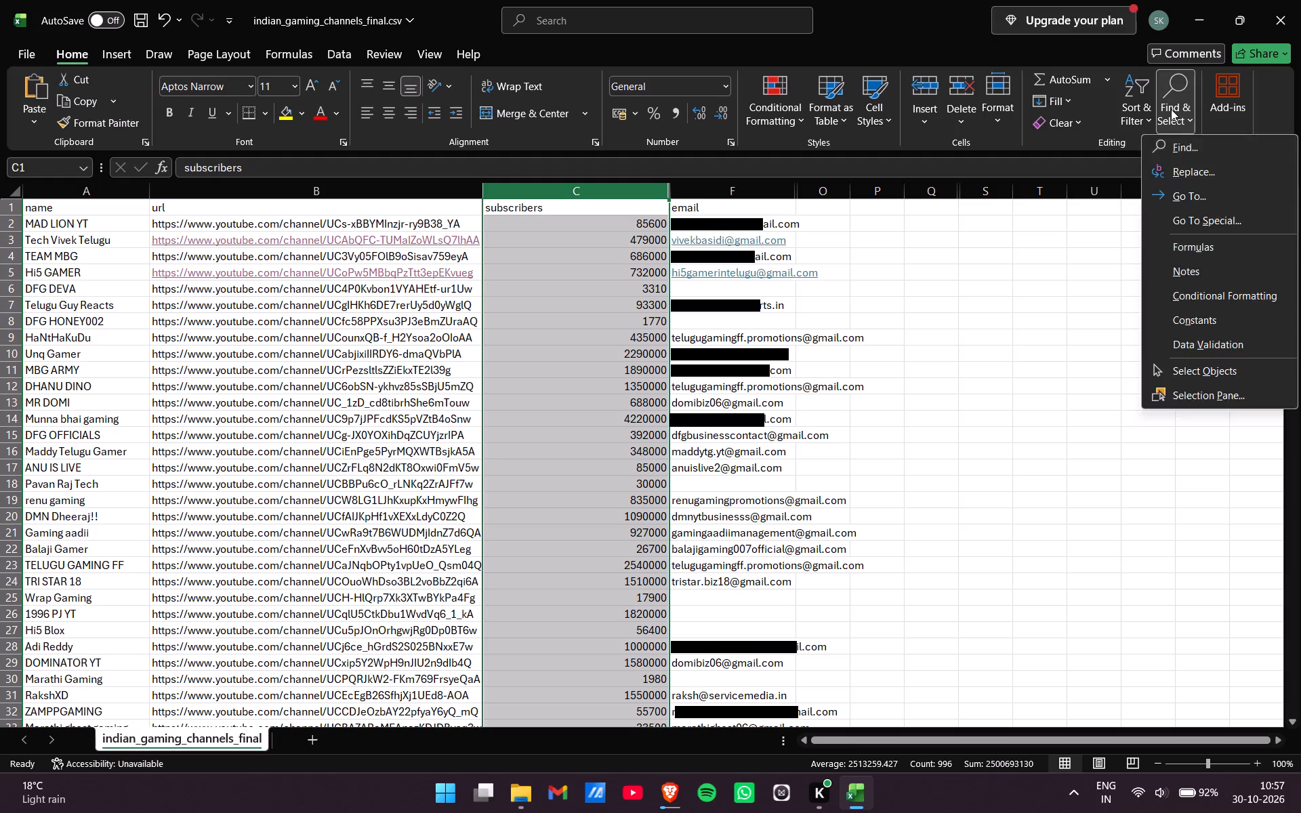
click(1171, 109)
click(1134, 103)
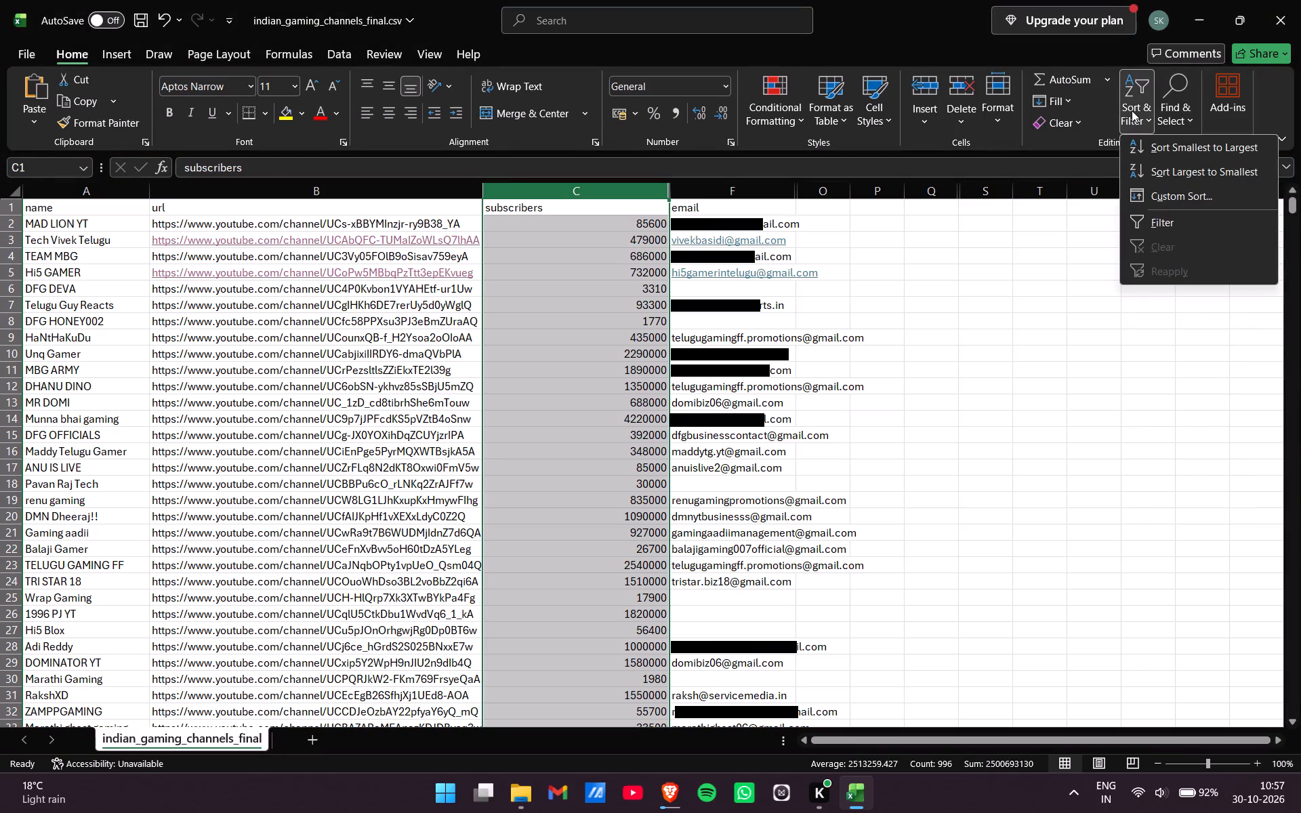
click(1160, 226)
click(663, 210)
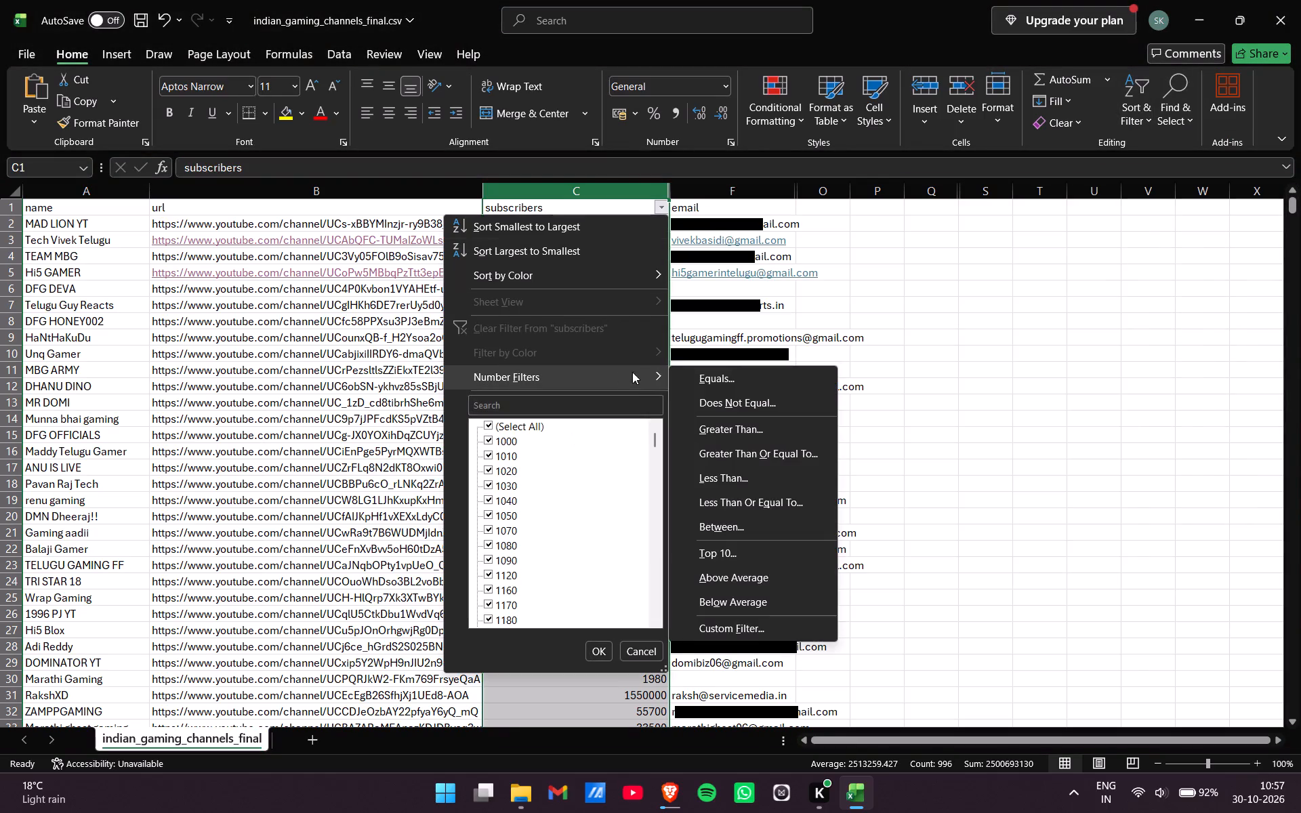
click(757, 425)
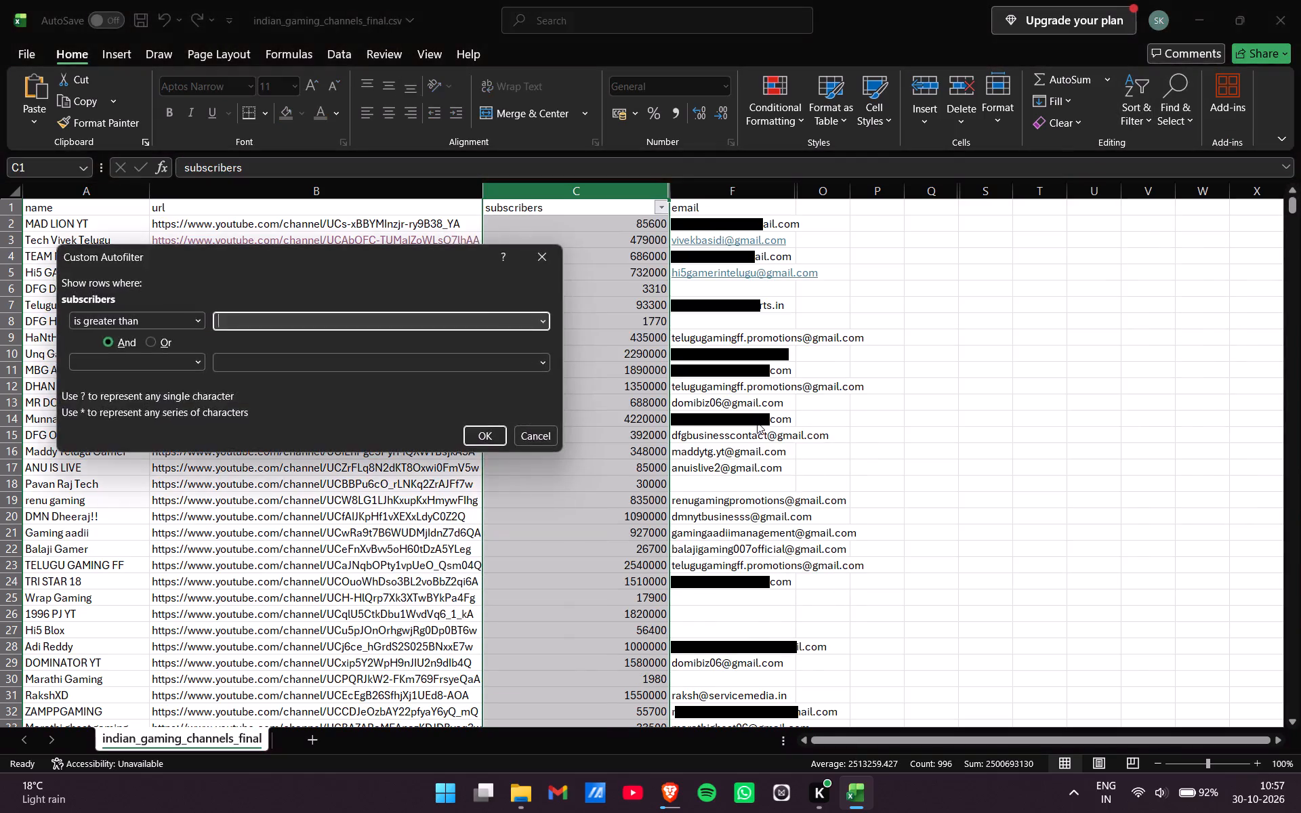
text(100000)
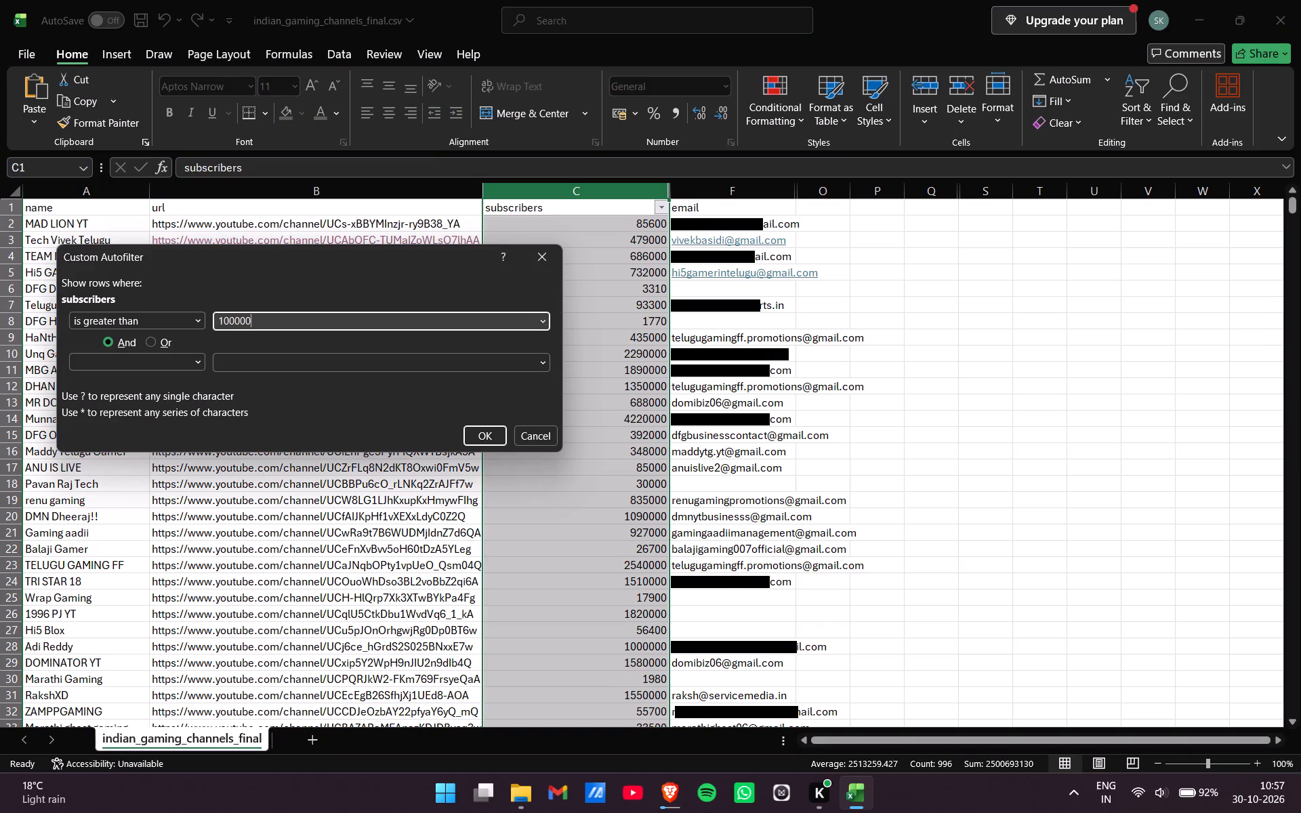
click(480, 430)
click(861, 475)
Turn the 1996 PJ YT channel URL in row 26 into a live link and open its YouTube page, closing the previous channel's tab.
scroll(638, 466, down, 6)
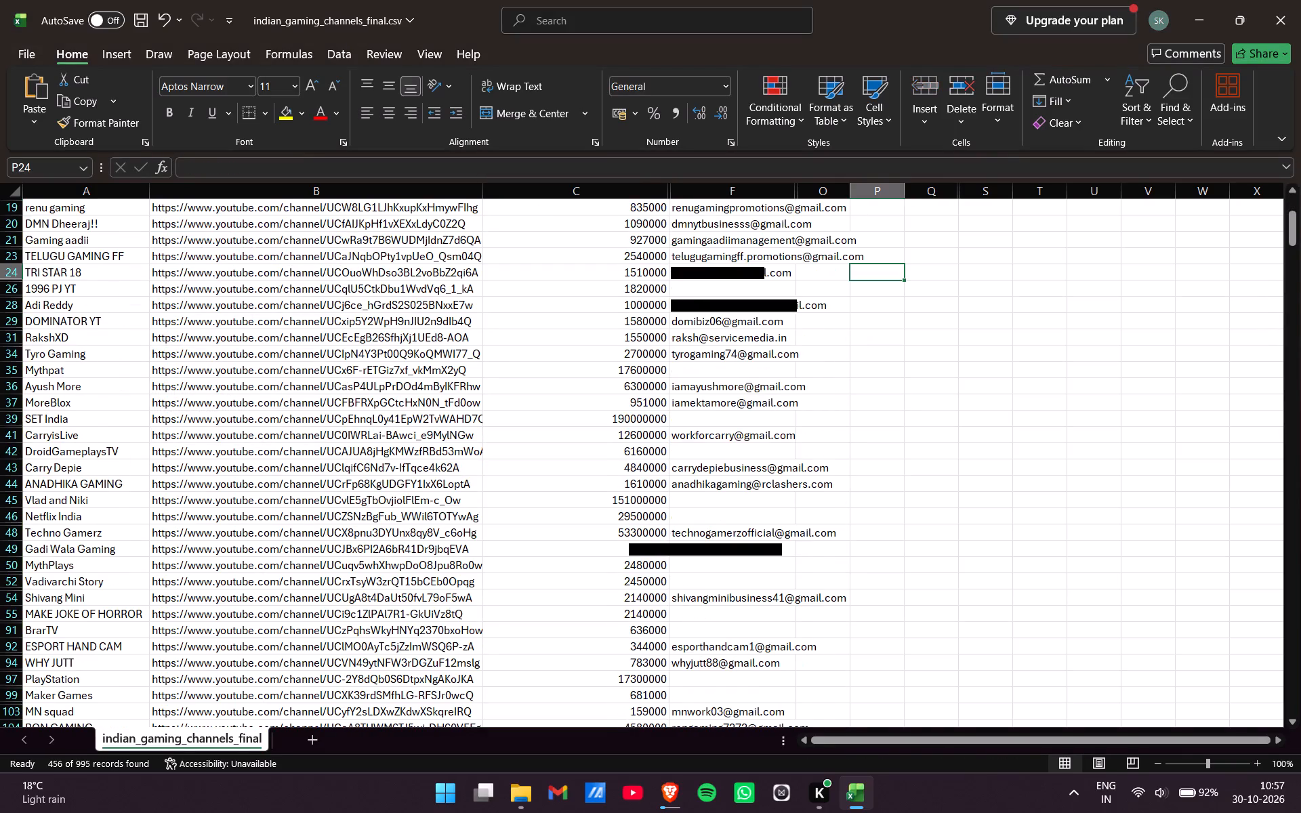
scroll(652, 470, up, 5)
click(795, 482)
double_click(448, 455)
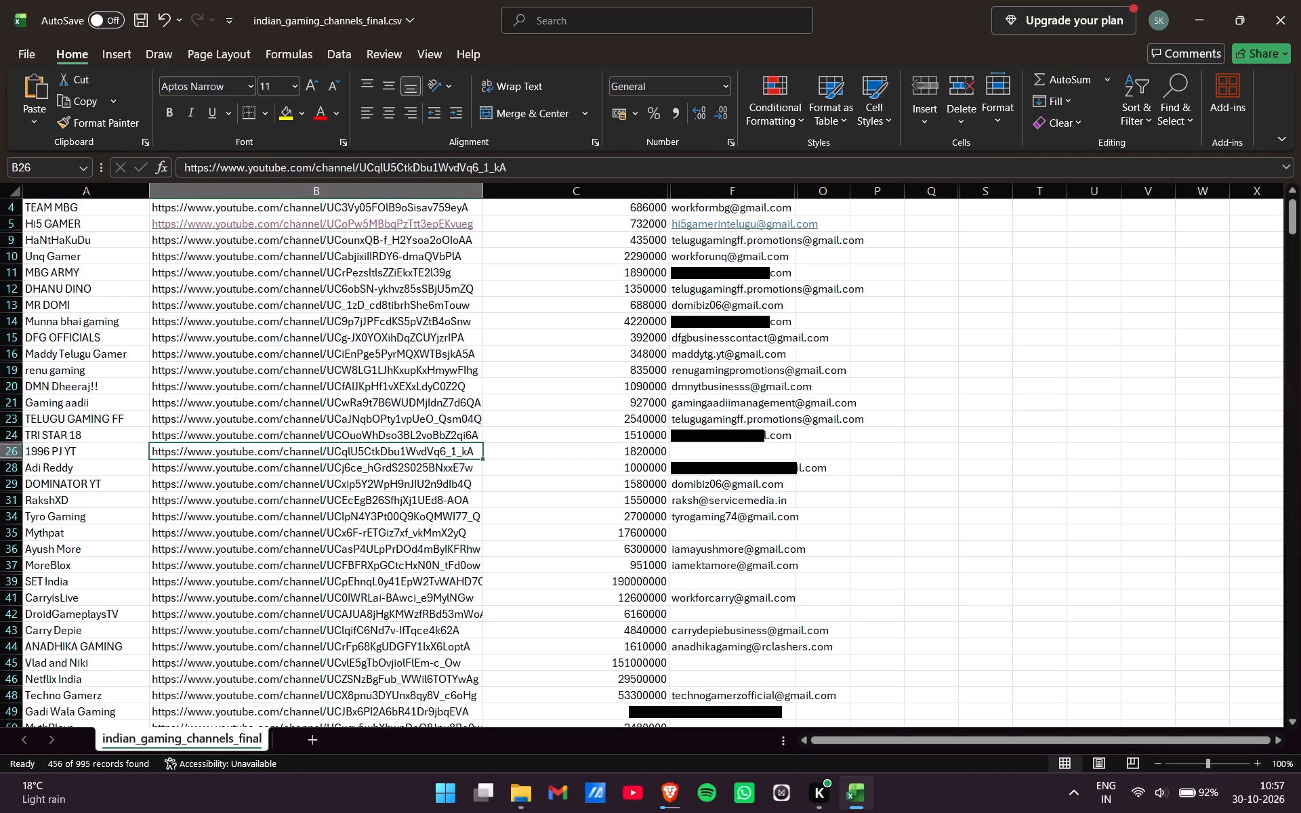
click(580, 487)
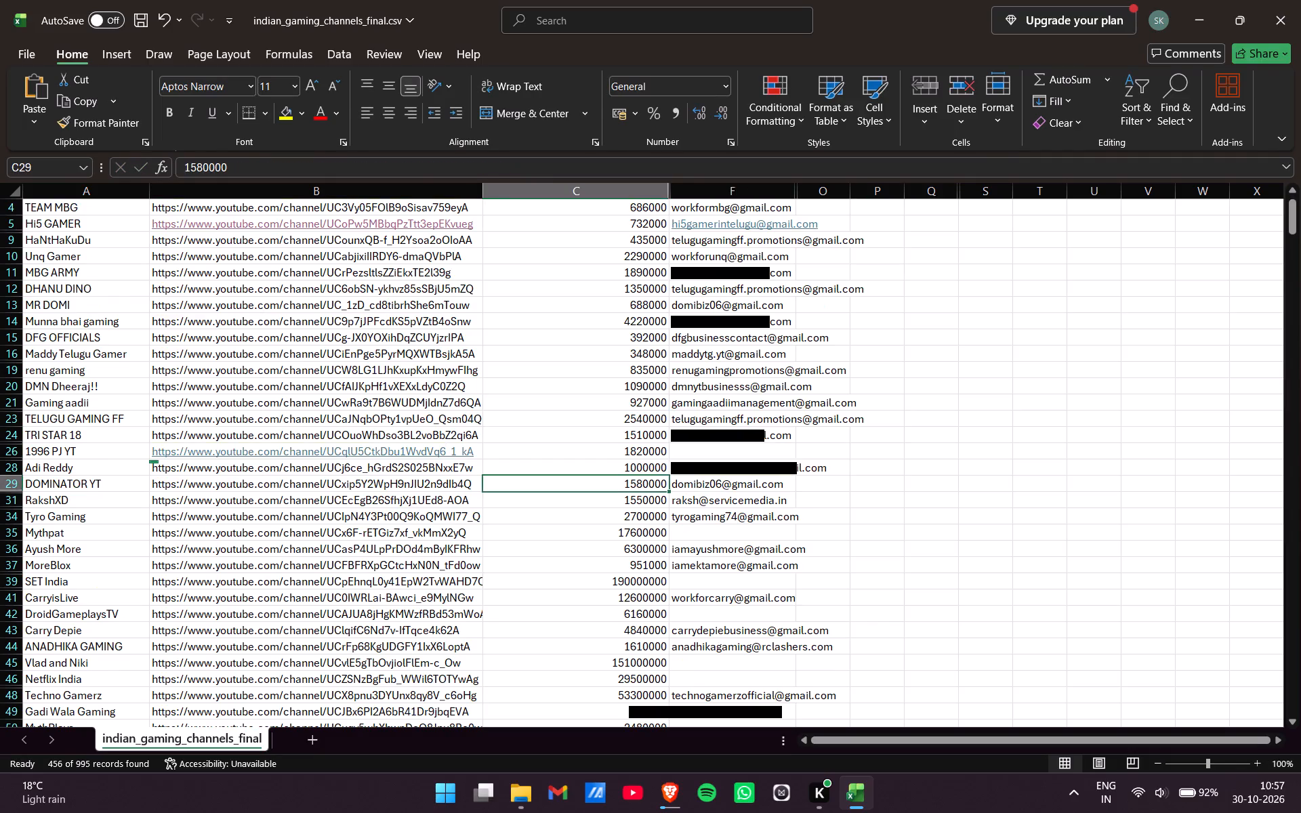
click(424, 457)
click(895, 16)
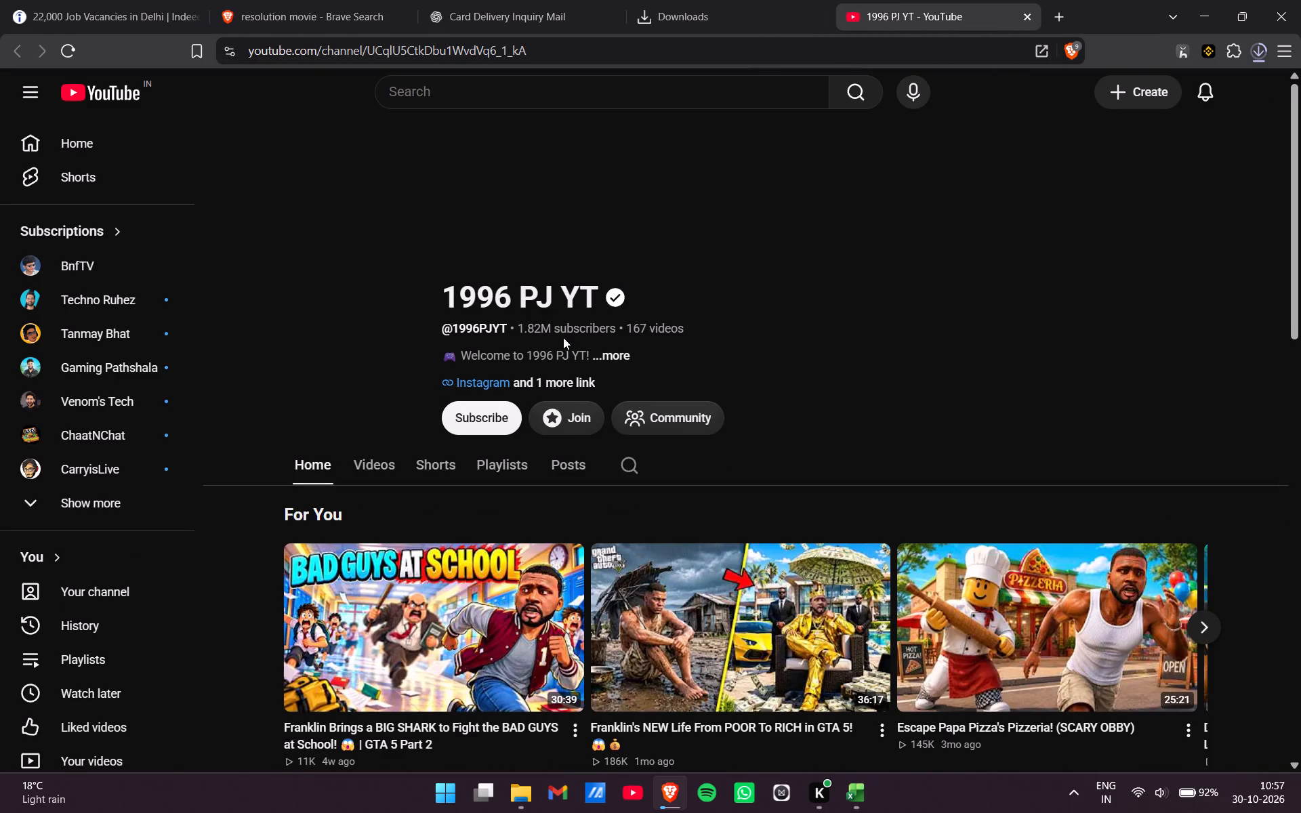
scroll(604, 339, down, 7)
scroll(468, 411, up, 5)
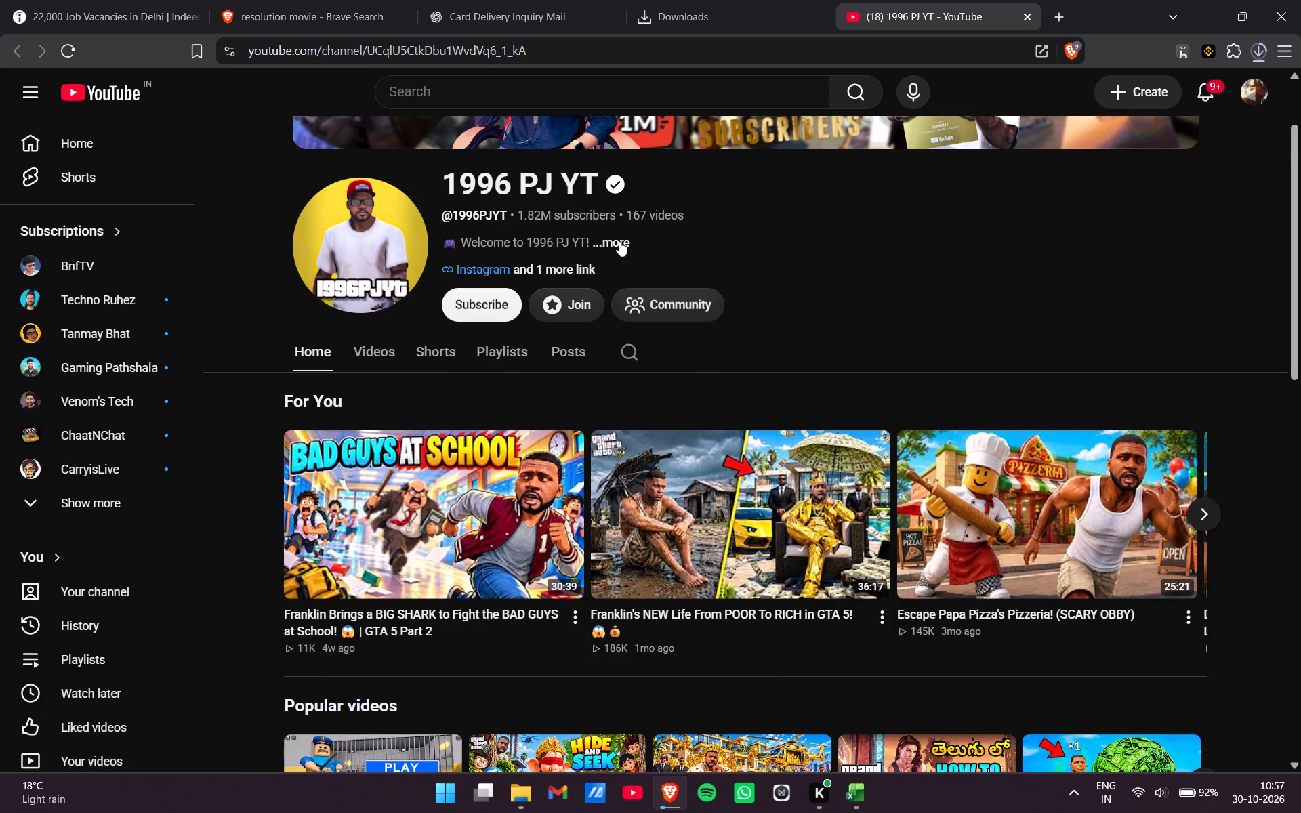
scroll(594, 385, down, 6)
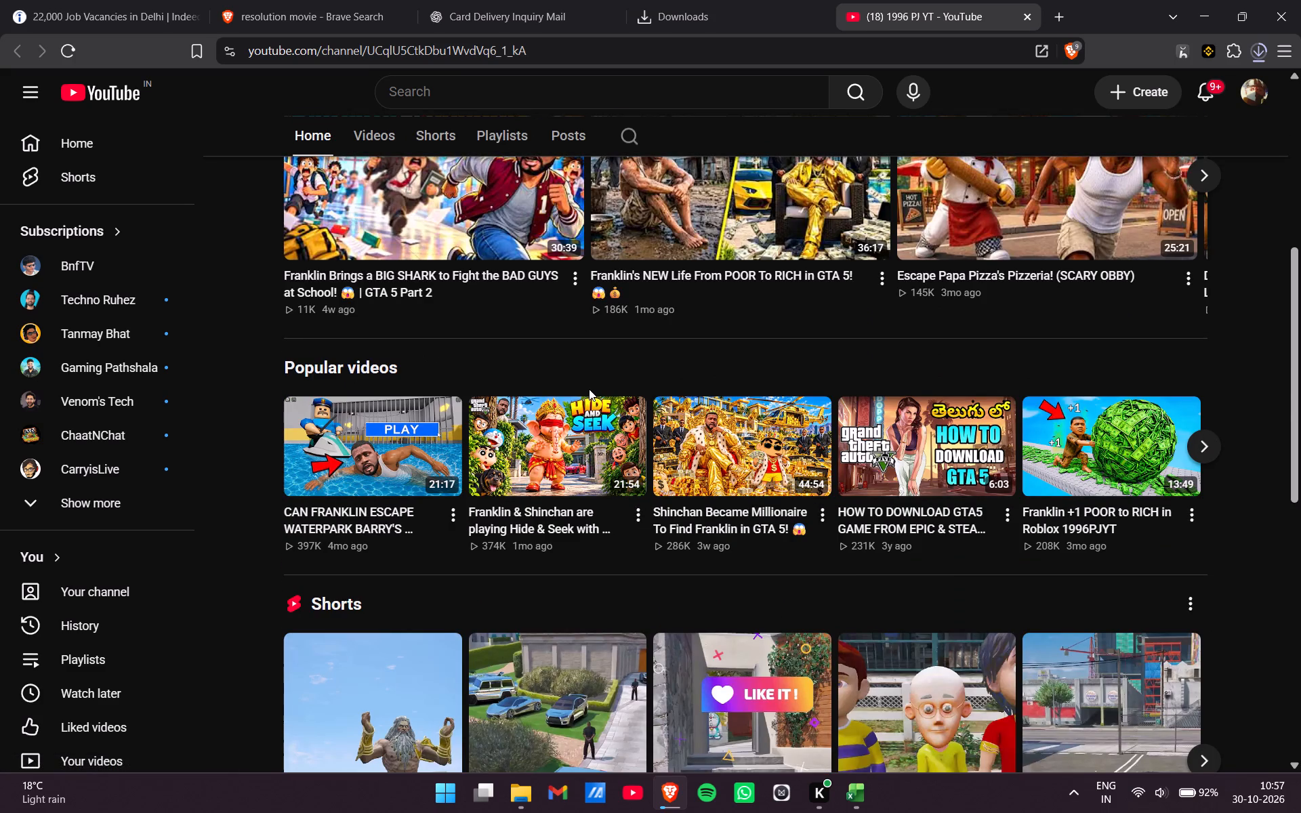
Reveal the 1996 PJ YT channel's contact email address in its details, completing the robot check.
scroll(589, 389, up, 6)
click(369, 350)
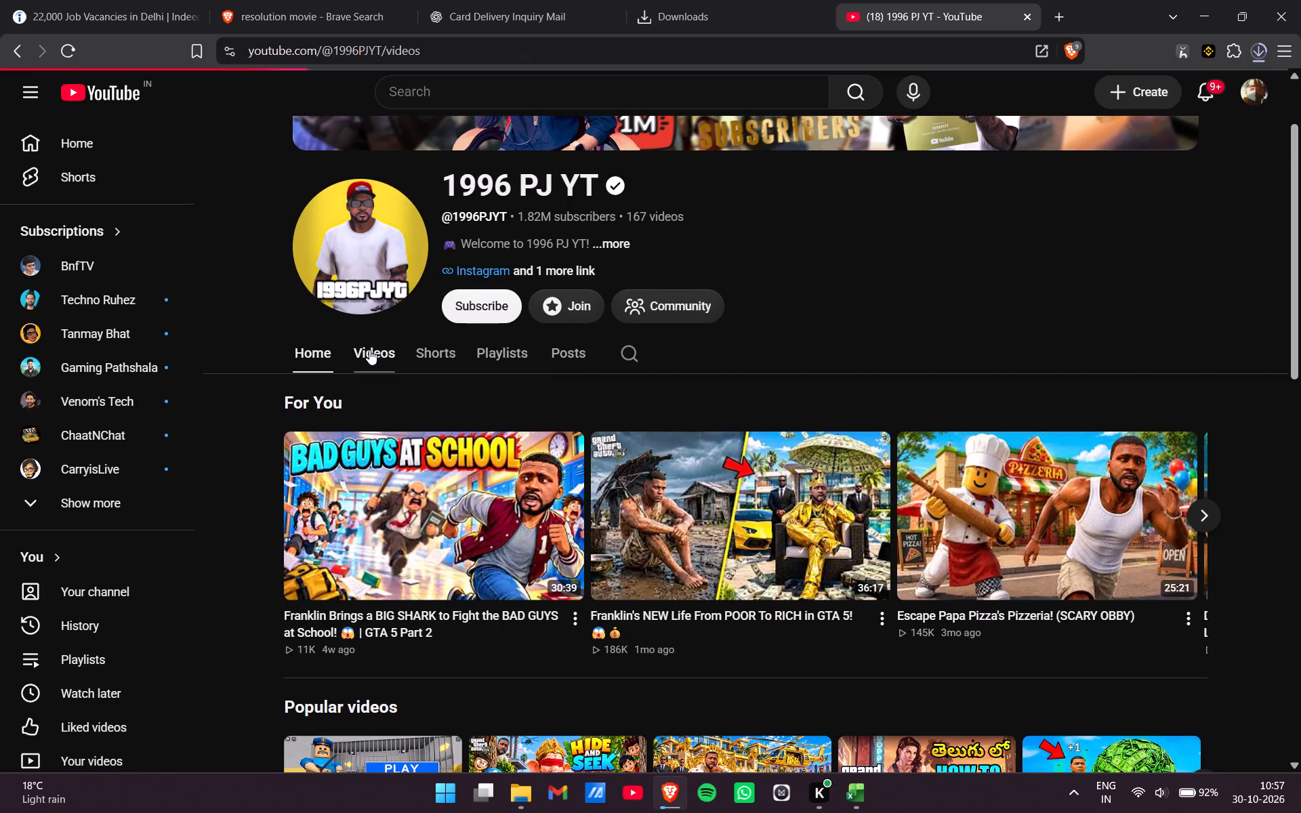
click(618, 243)
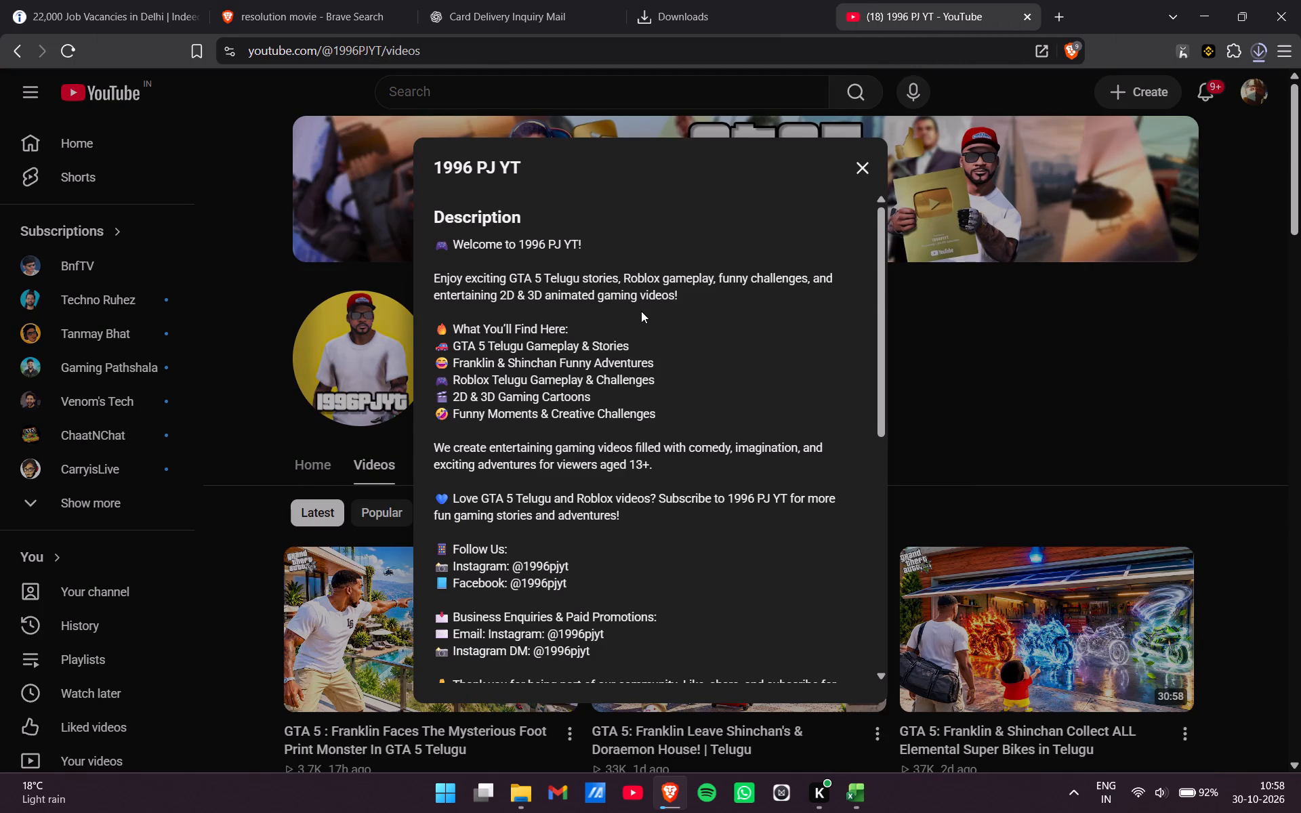
scroll(671, 381, down, 5)
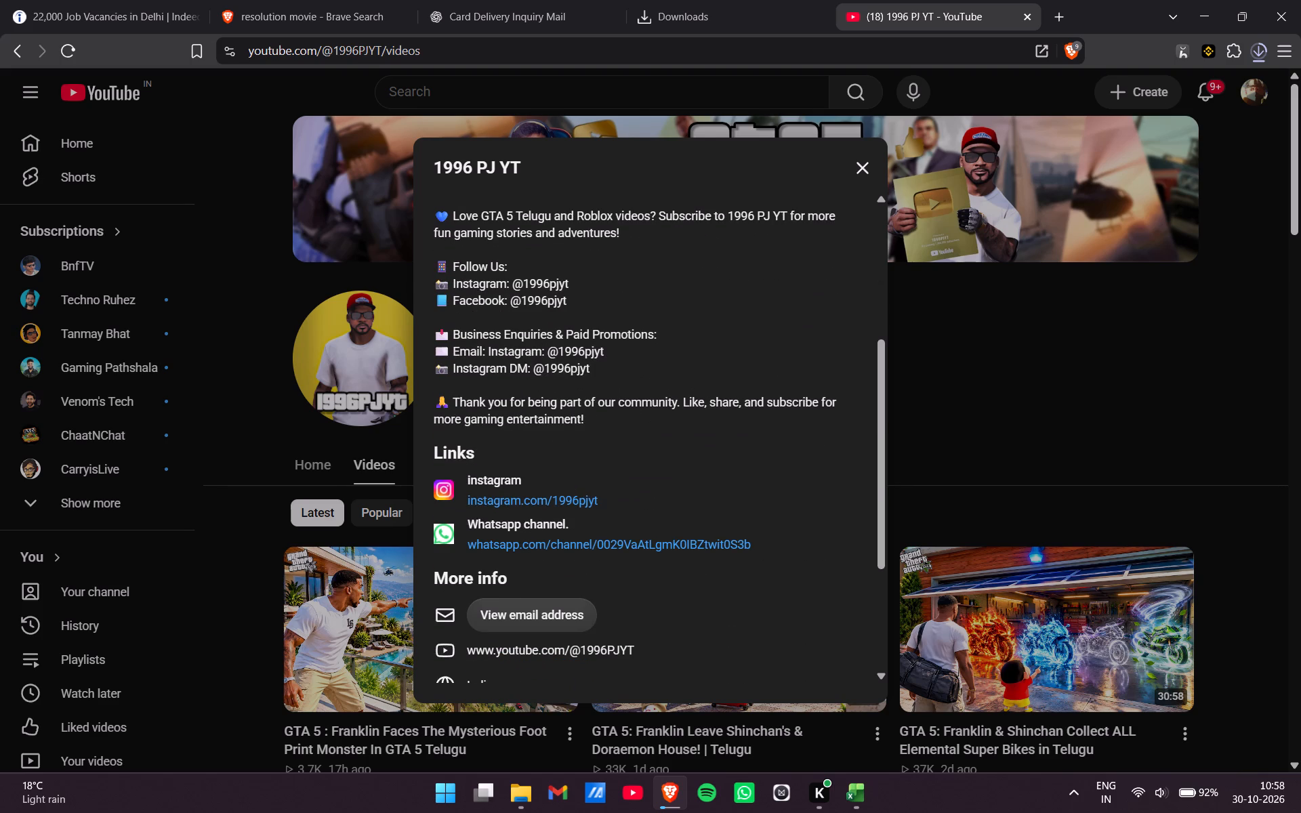
scroll(538, 423, down, 5)
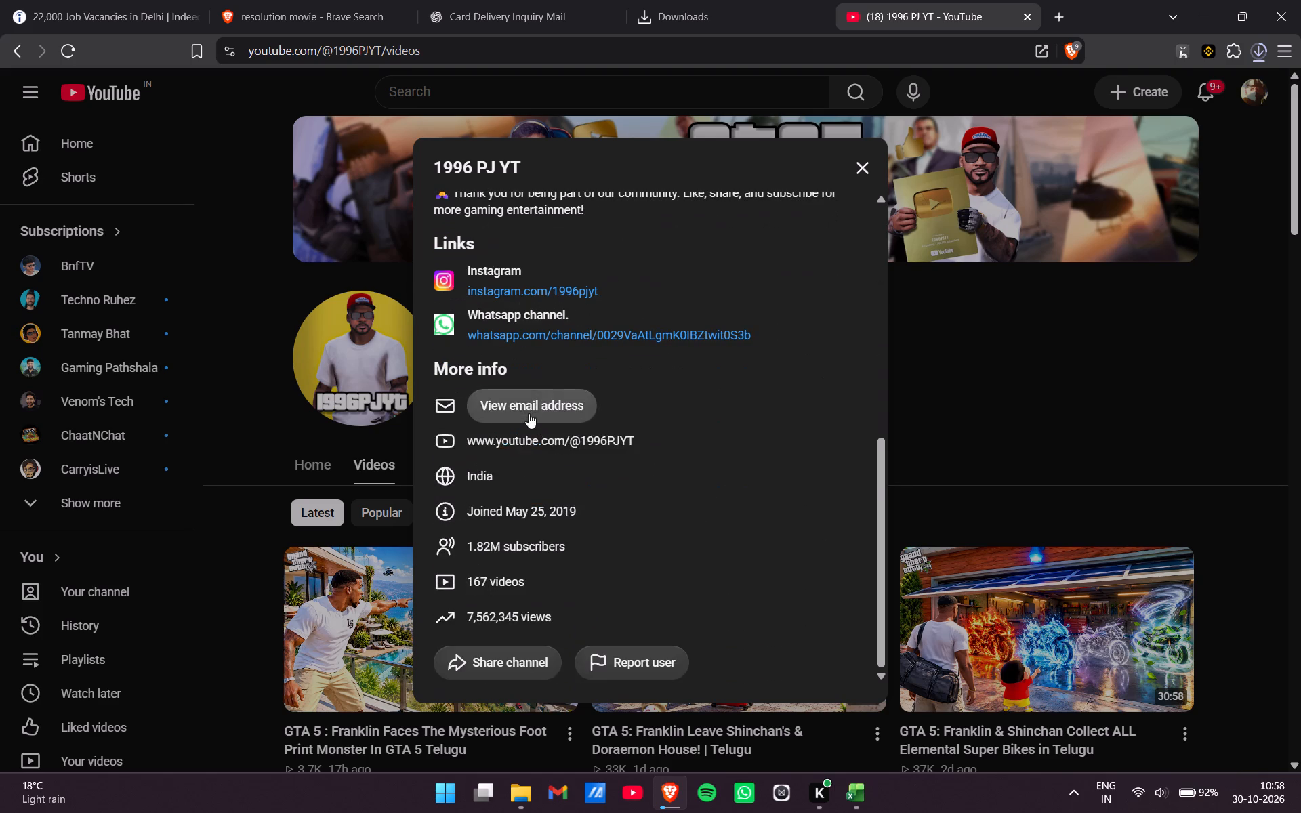
click(528, 412)
click(489, 425)
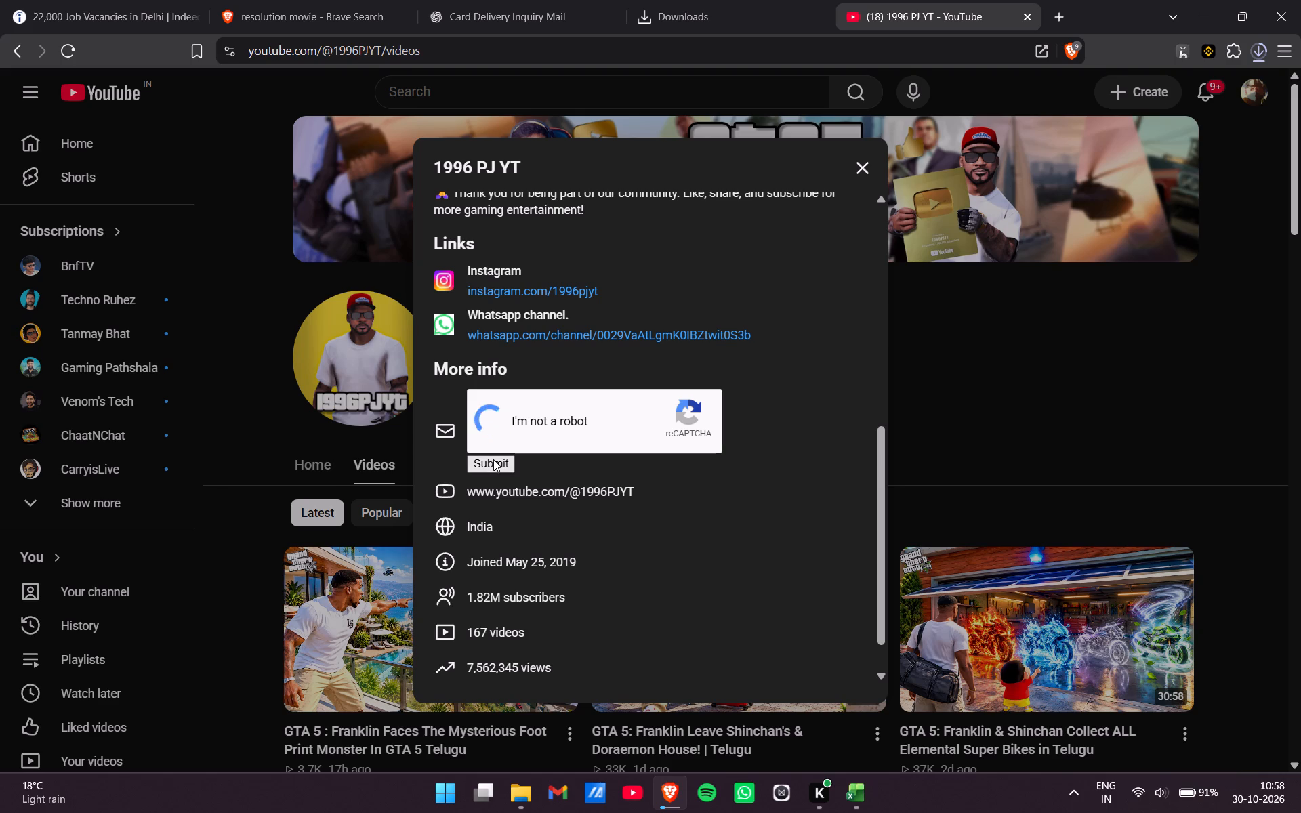
click(493, 459)
click(493, 459)
Copy the 1996 PJ YT contact email address from its channel details into the email cell of row 26 in the Excel spreadsheet.
drag(467, 394, 600, 399)
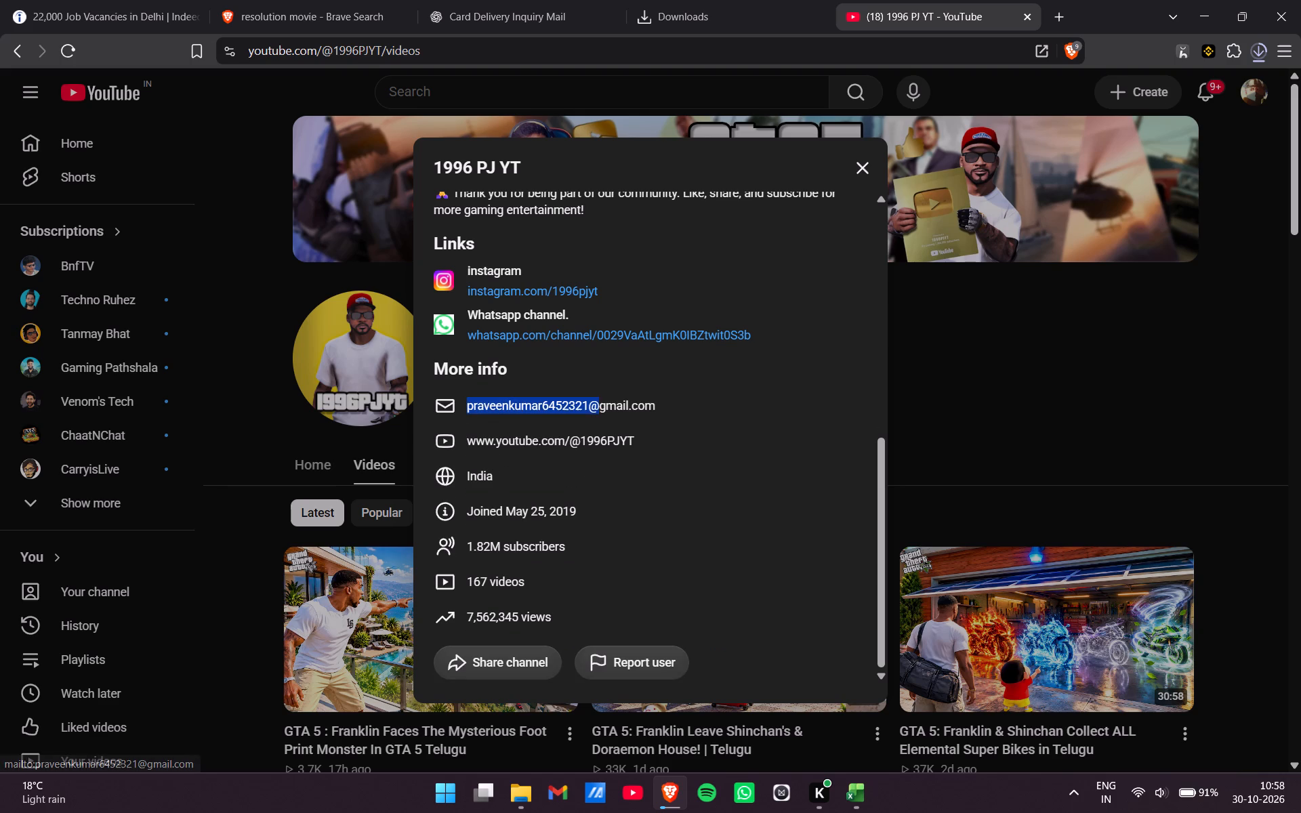
drag(600, 399, 667, 400)
click(667, 401)
drag(666, 397, 533, 405)
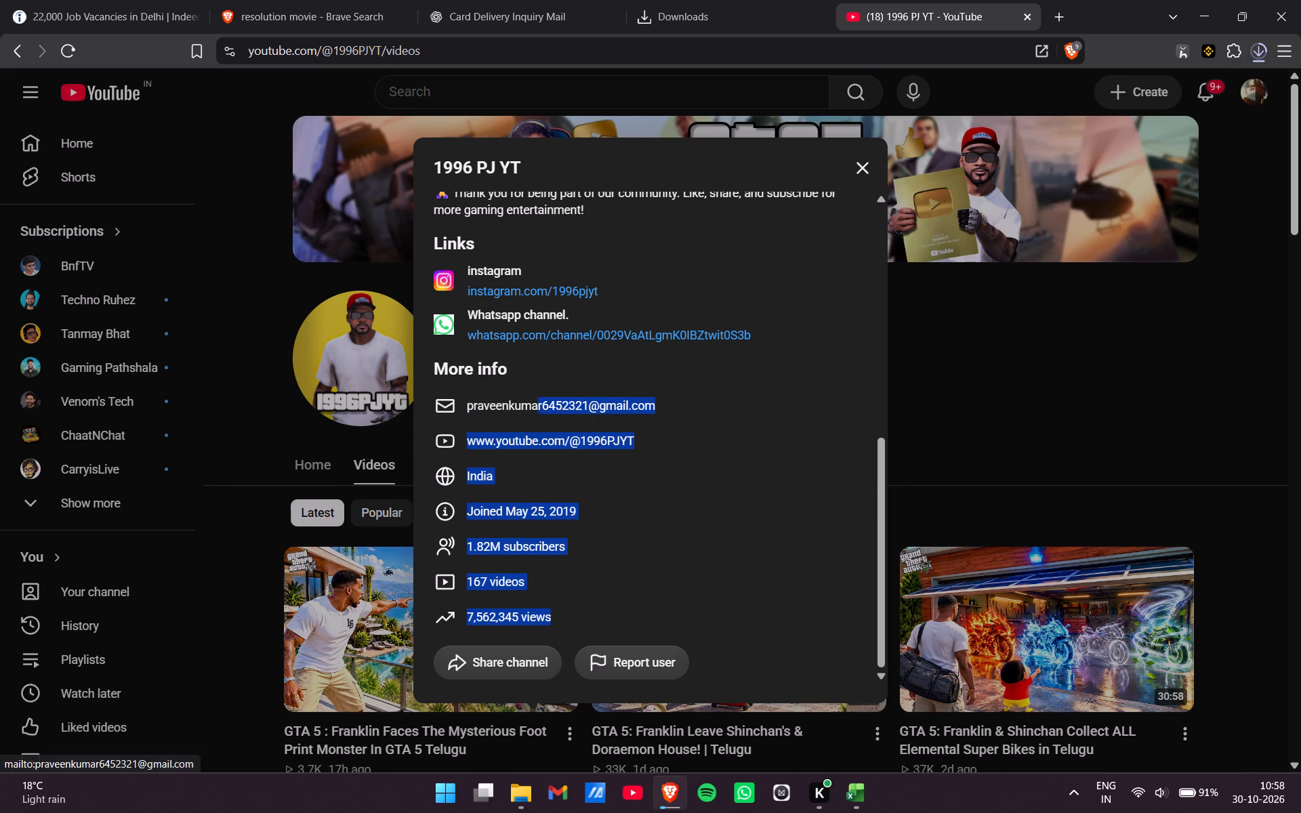
drag(533, 405, 518, 406)
click(469, 386)
drag(469, 387, 657, 385)
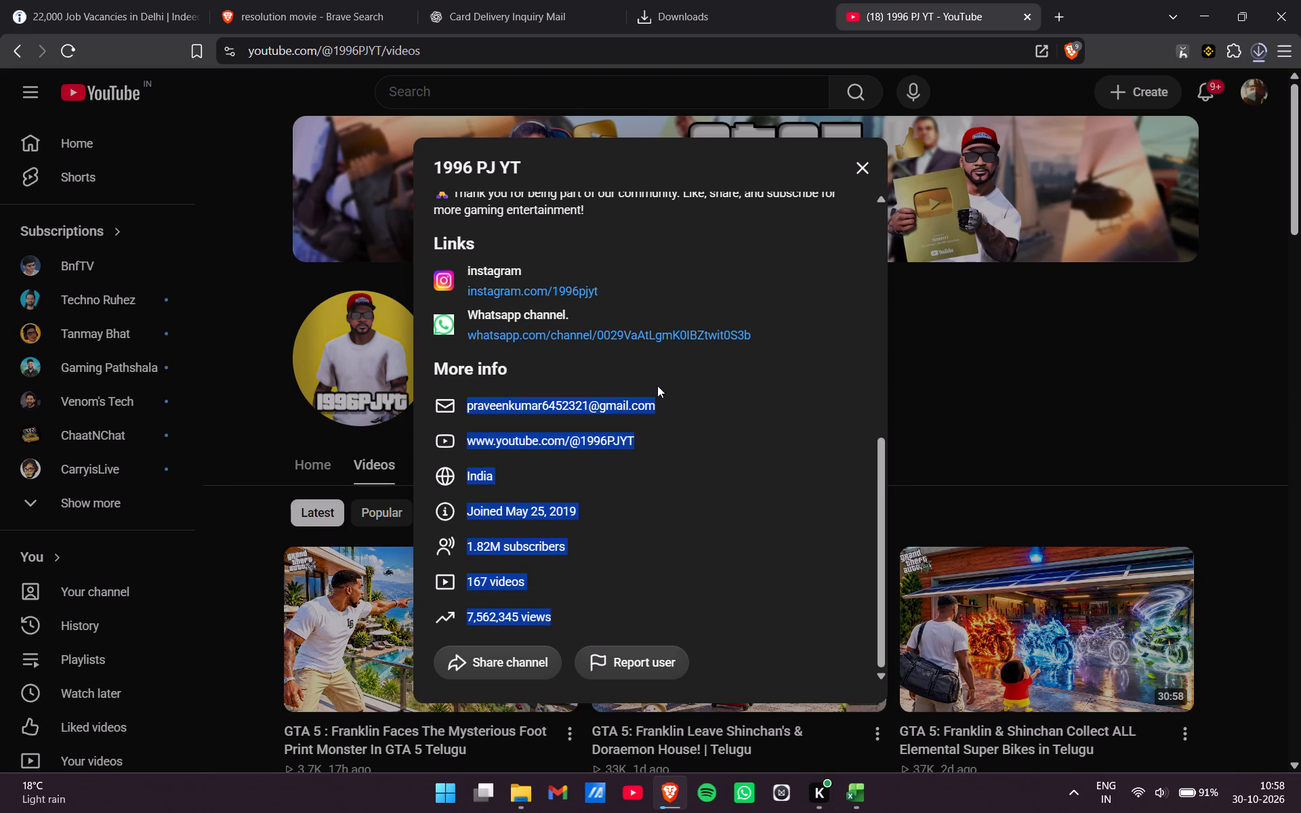
drag(657, 385, 652, 403)
key(ctrl+c)
click(1078, 394)
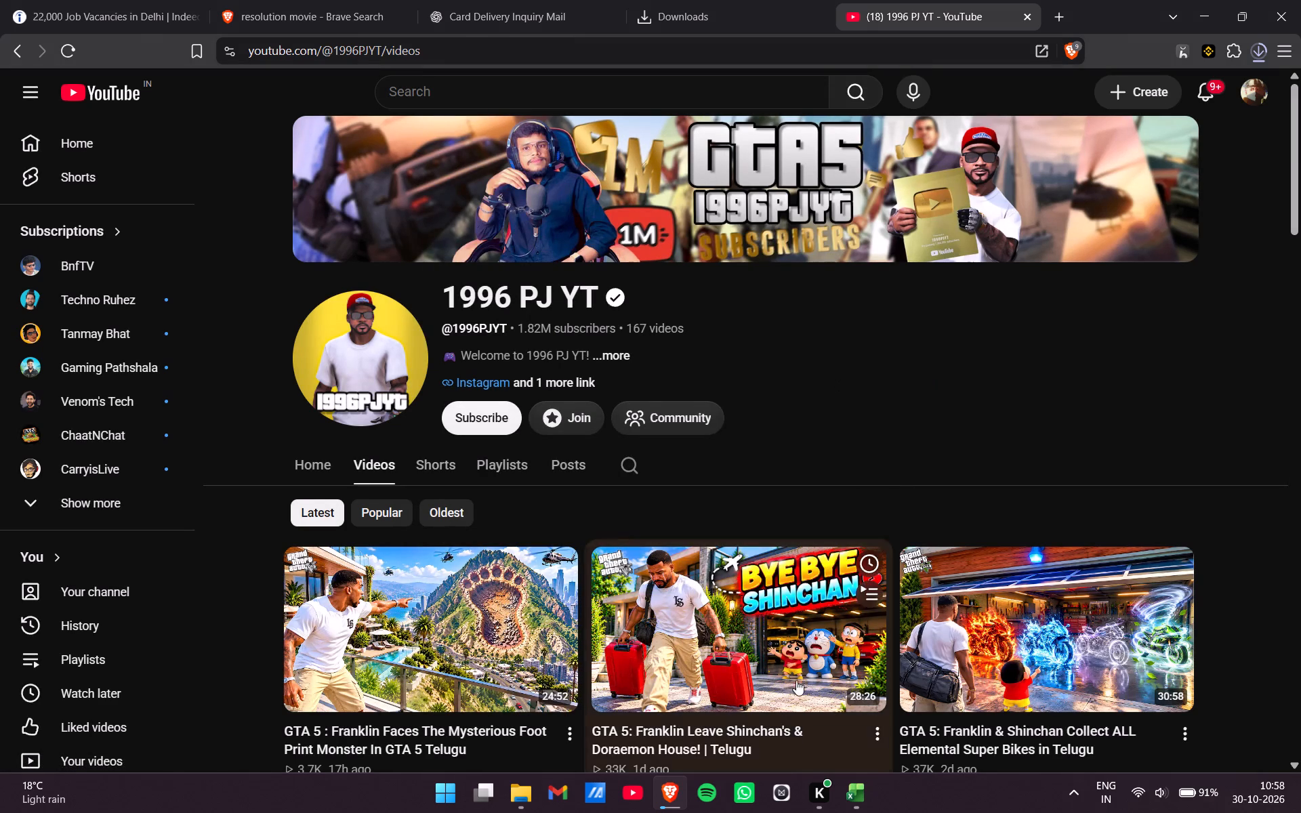
click(851, 799)
double_click(739, 449)
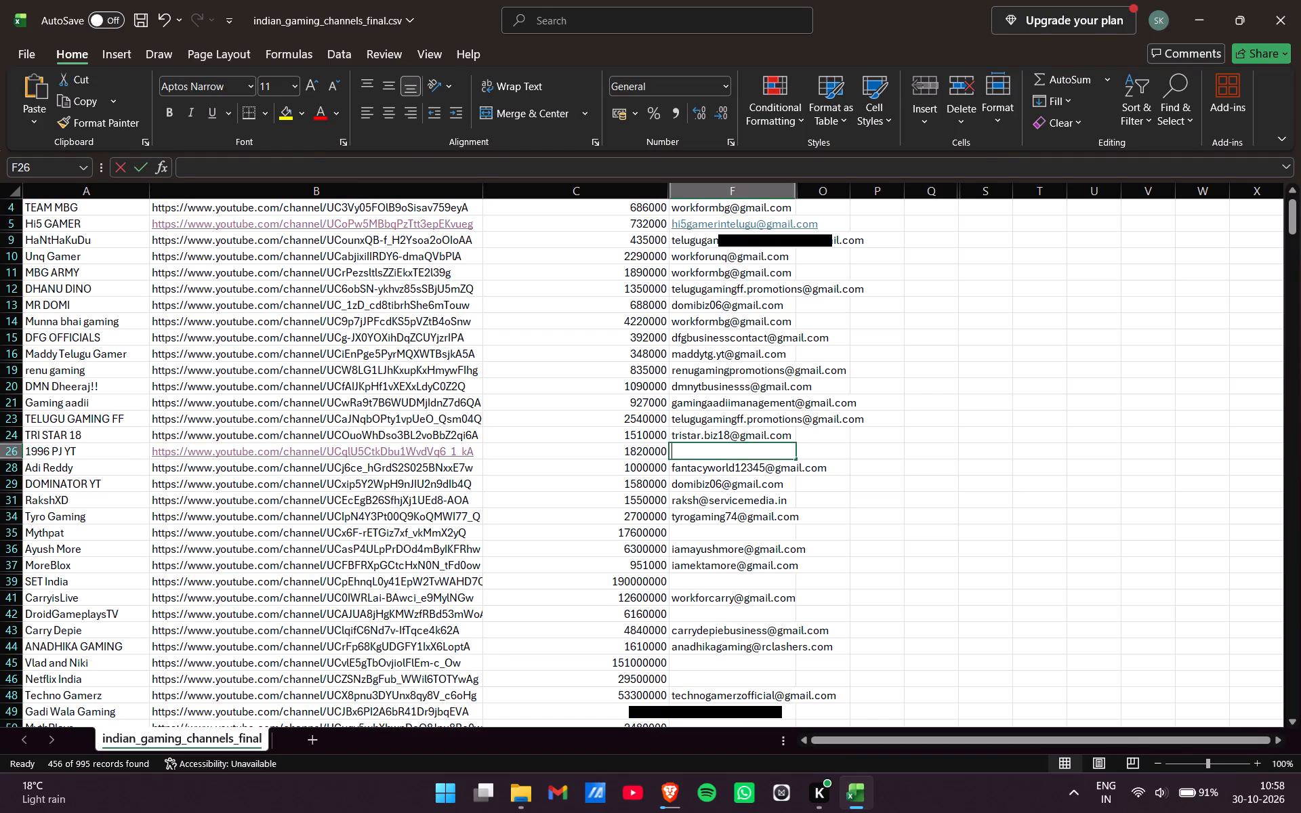
Paste the copied 1996 PJ YT contact email into its email cell in row 26, removing the leading line break.
key(ctrl+v)
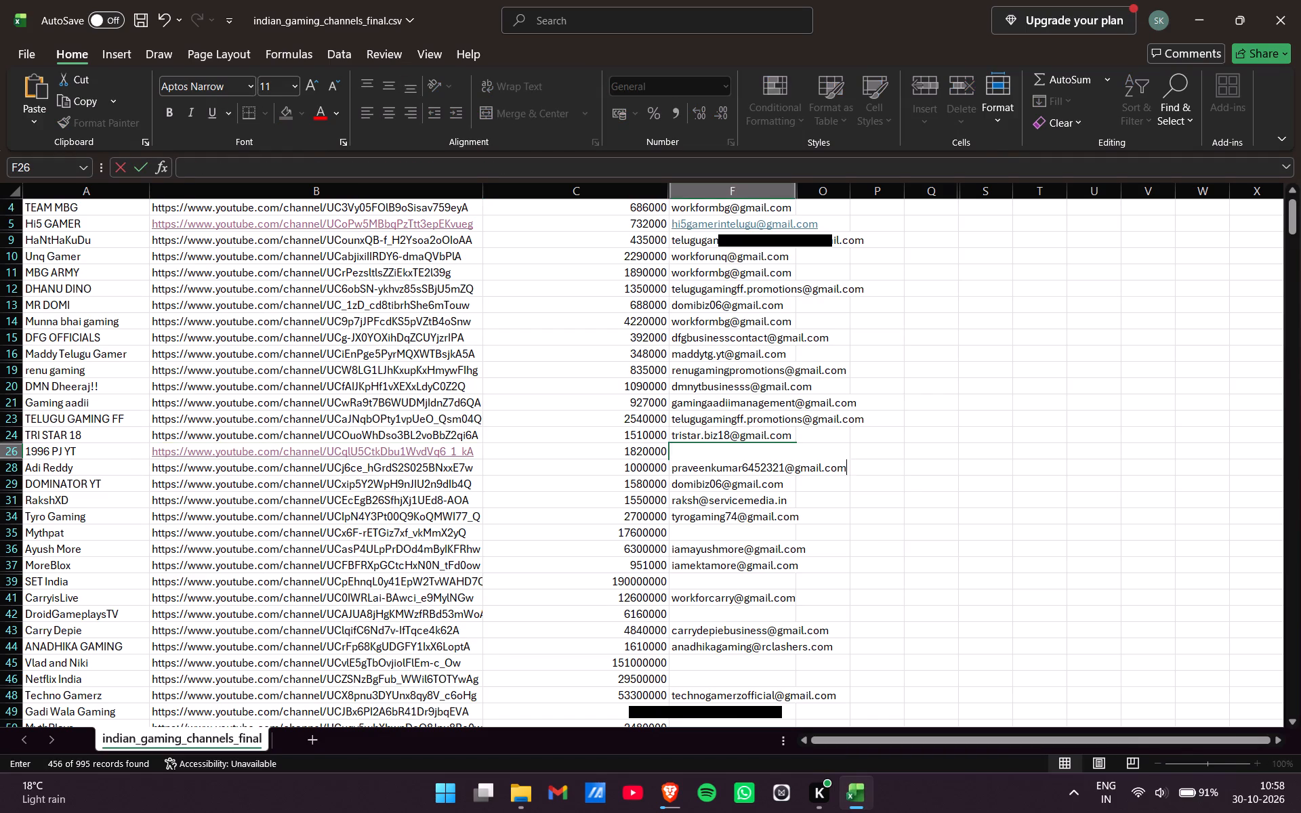
click(673, 470)
key(BackSpace)
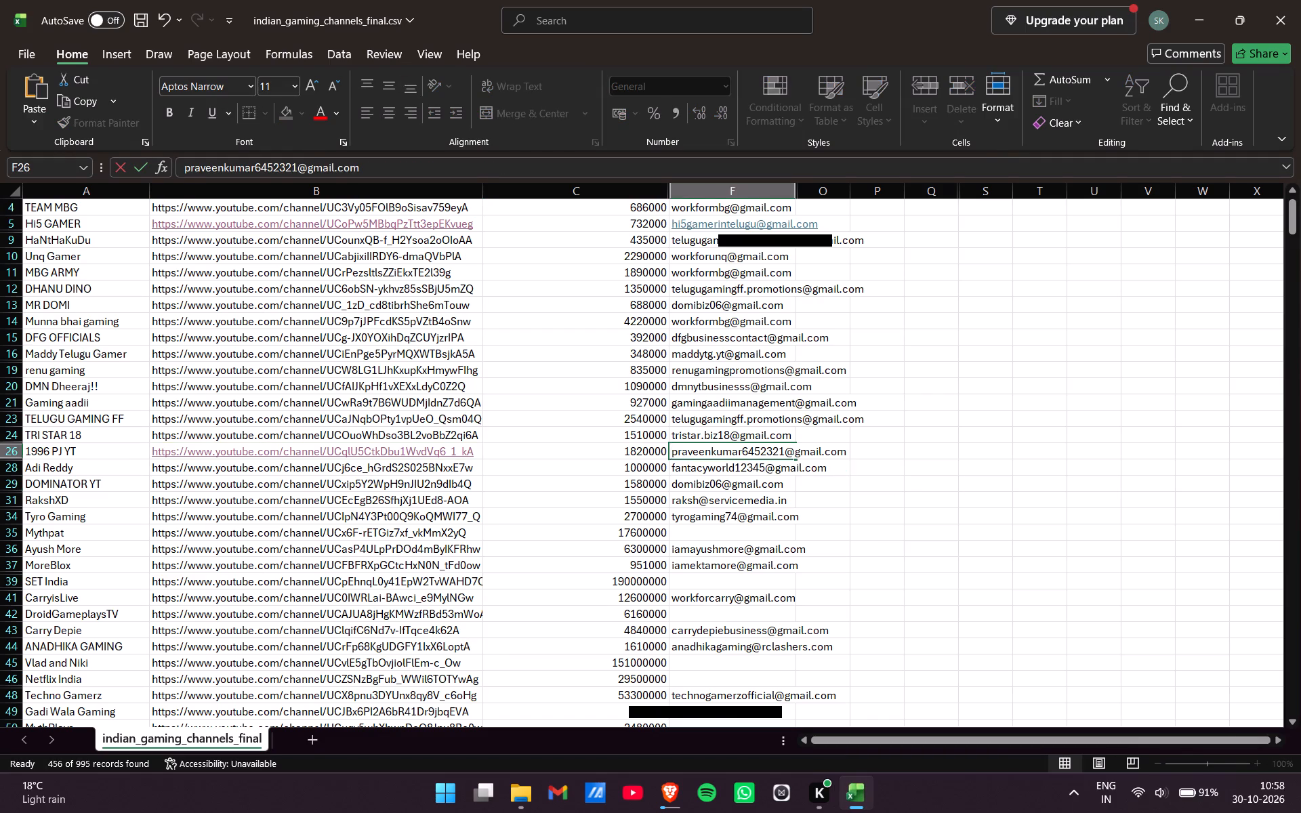
click(928, 477)
Turn the Mythpat channel URL in row 35 into a live link and open its YouTube page, closing the previous channel's tab.
scroll(615, 422, down, 3)
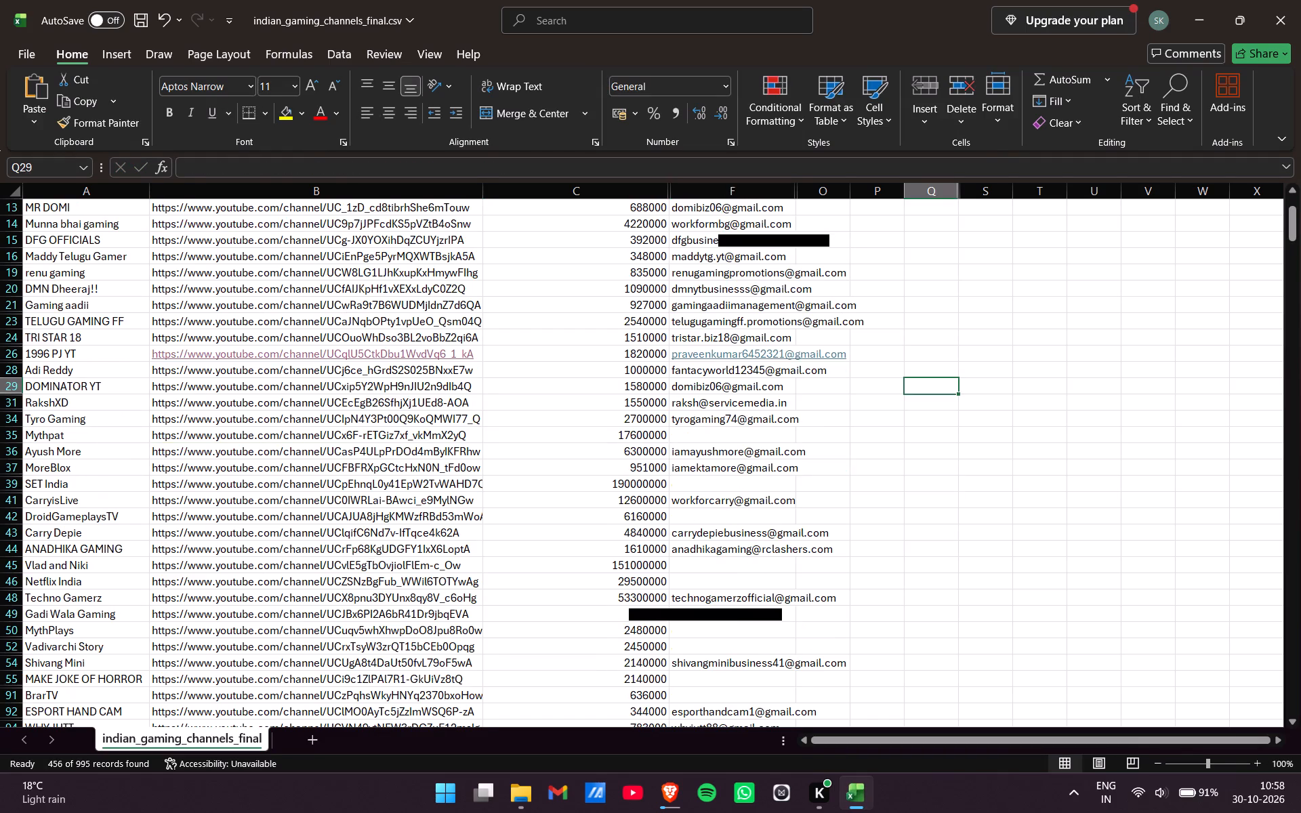
double_click(466, 437)
click(512, 459)
click(450, 436)
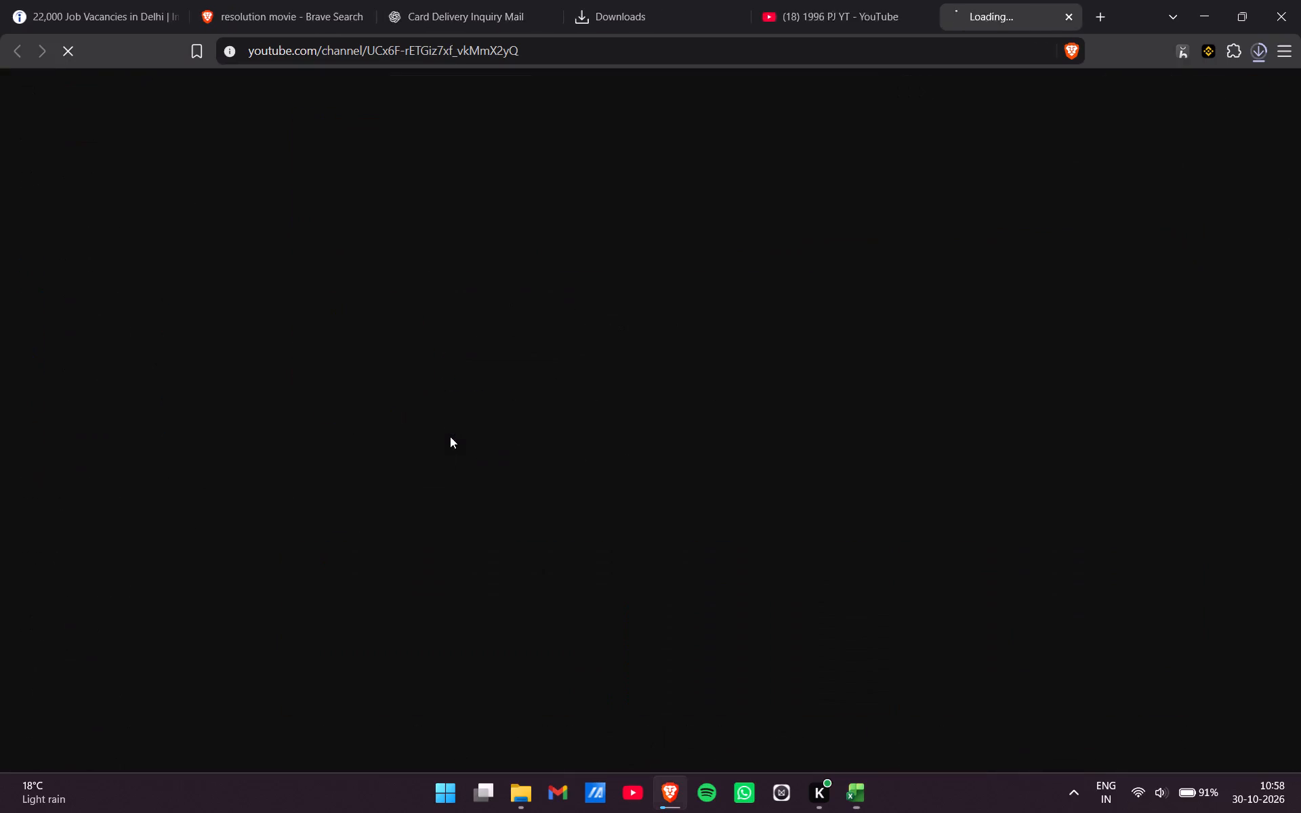
click(892, 14)
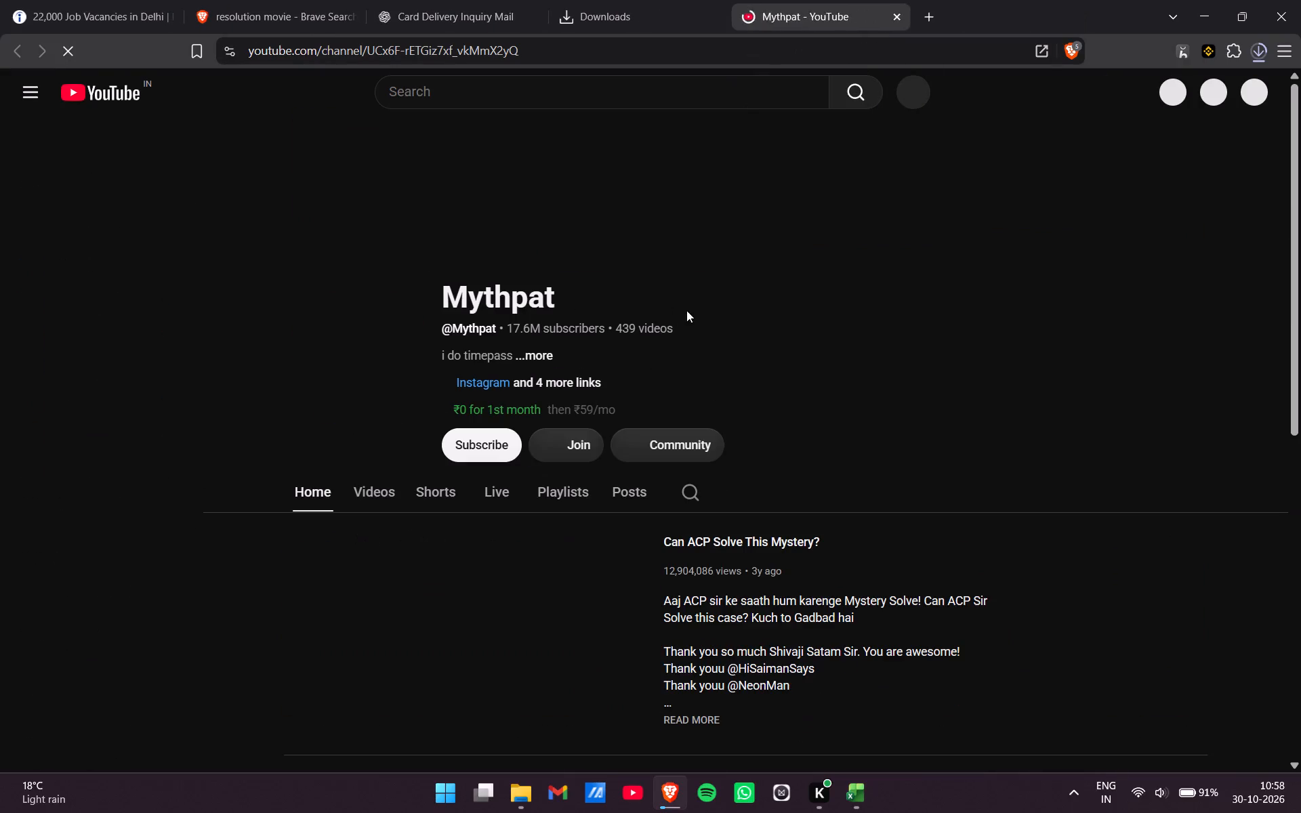
Reveal the Mythpat channel's contact email address in its details, completing the robot check.
click(578, 383)
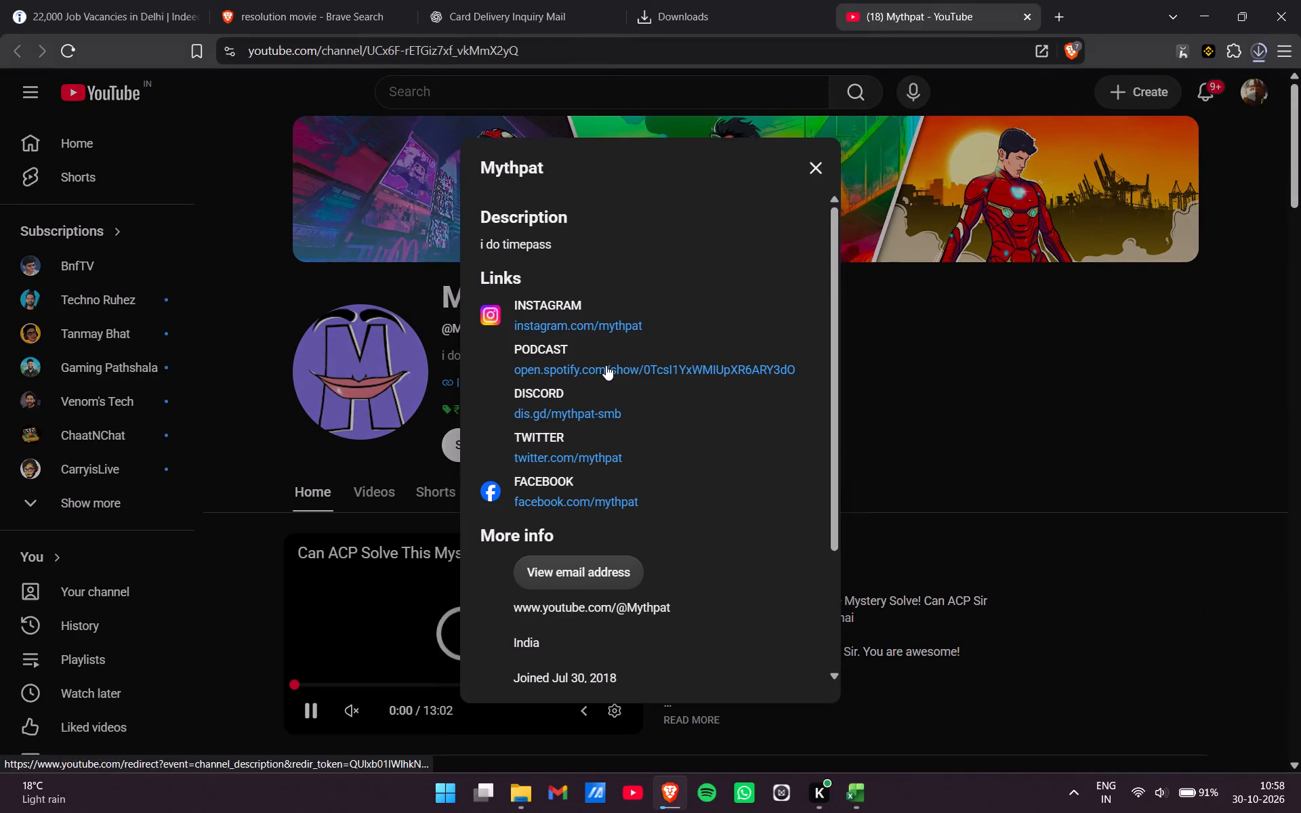
scroll(627, 408, down, 5)
click(591, 411)
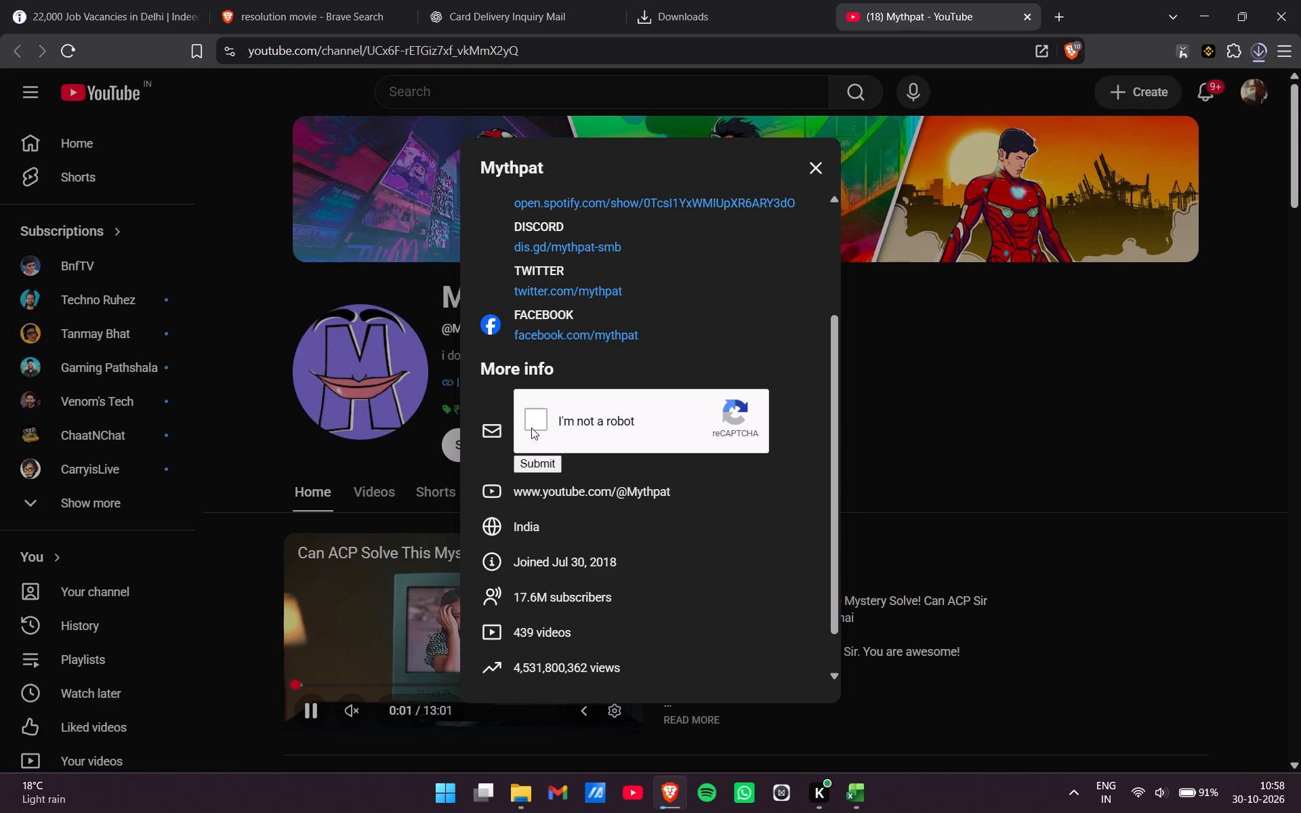
click(531, 428)
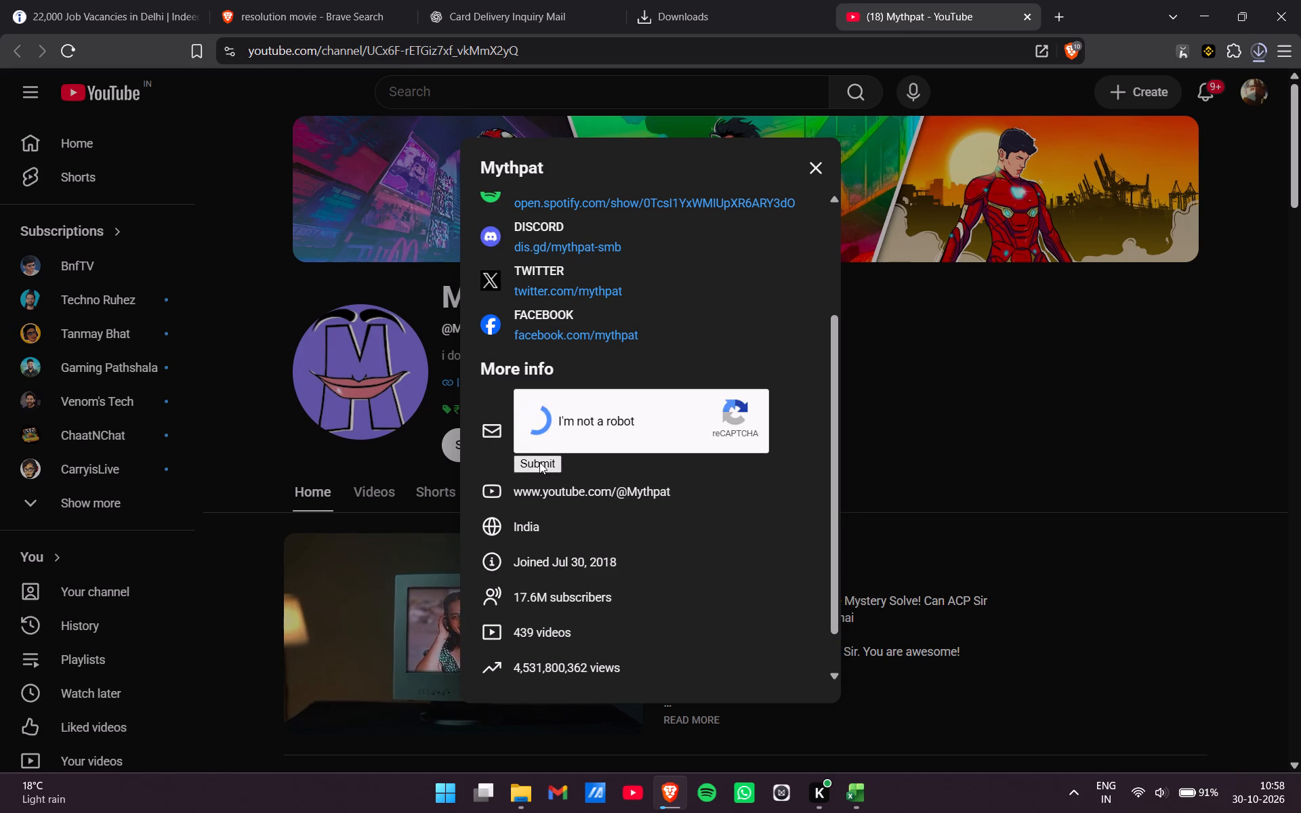
click(539, 462)
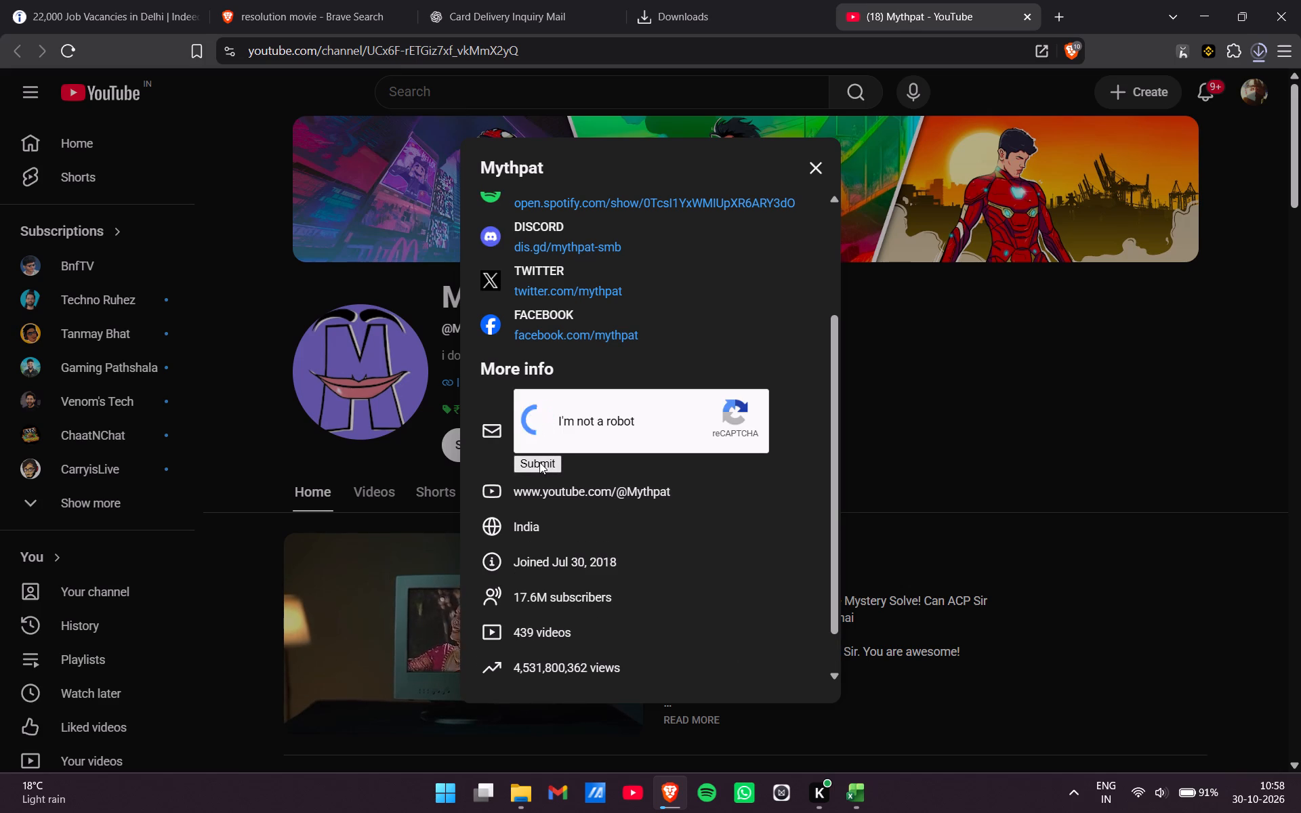
click(539, 462)
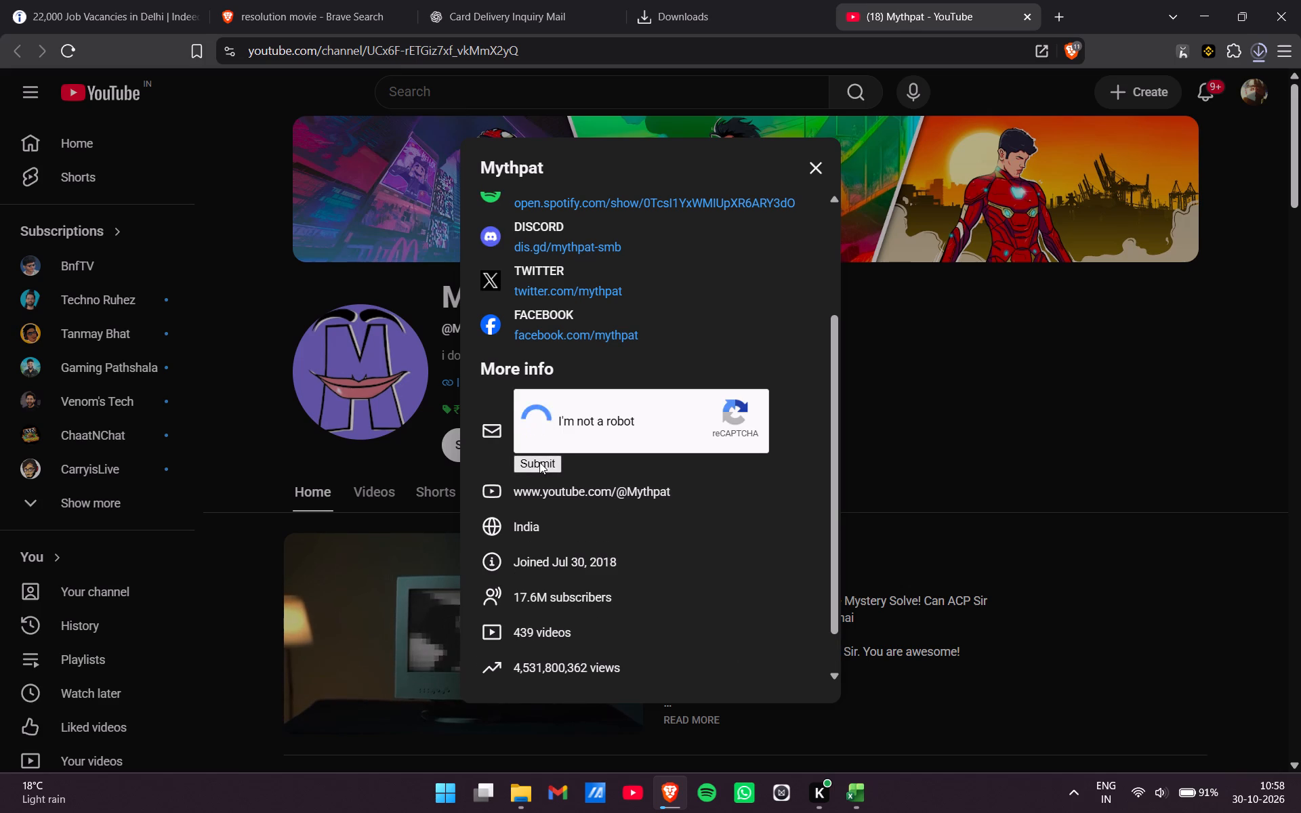
click(539, 462)
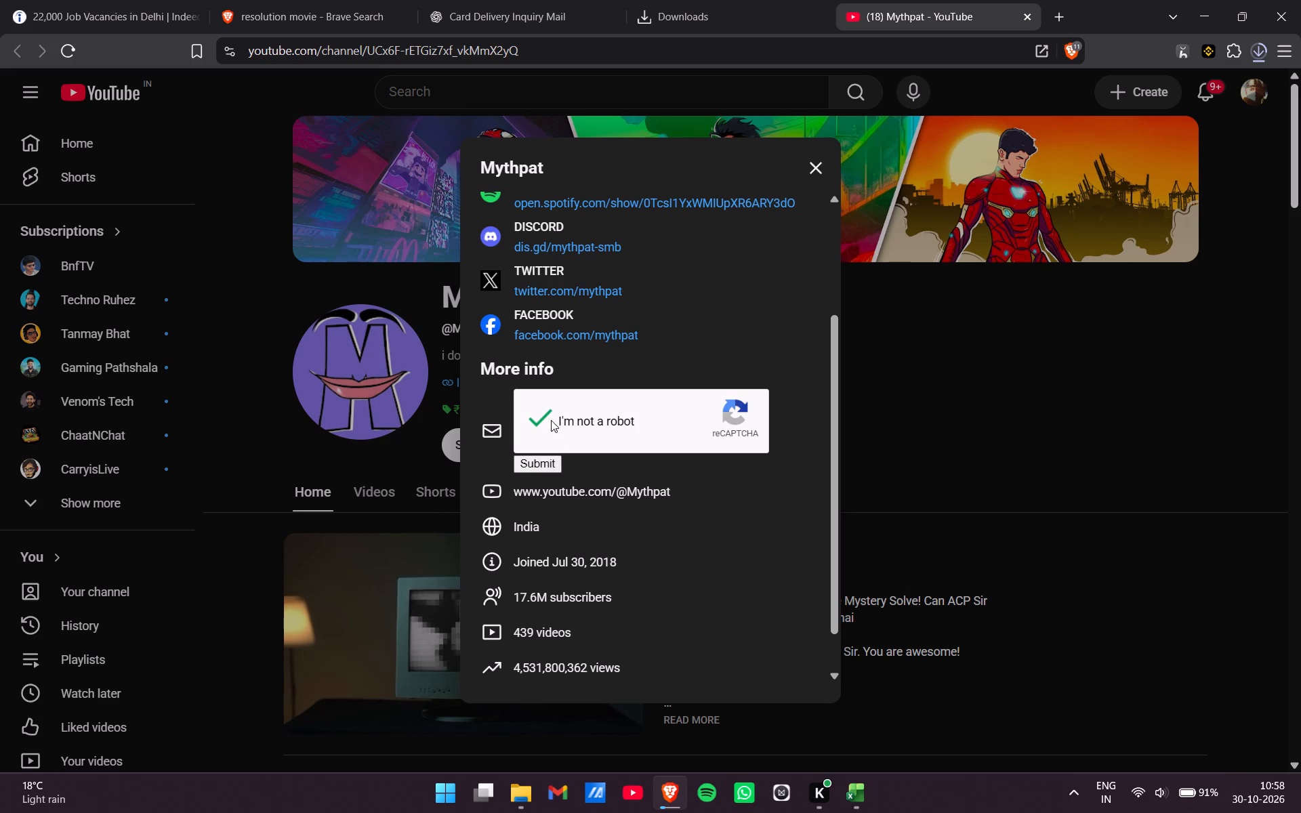
Copy the Mythpat contact email address from its channel details into the email cell of row 35 in the Excel spreadsheet.
drag(513, 388, 663, 403)
key(ctrl+c)
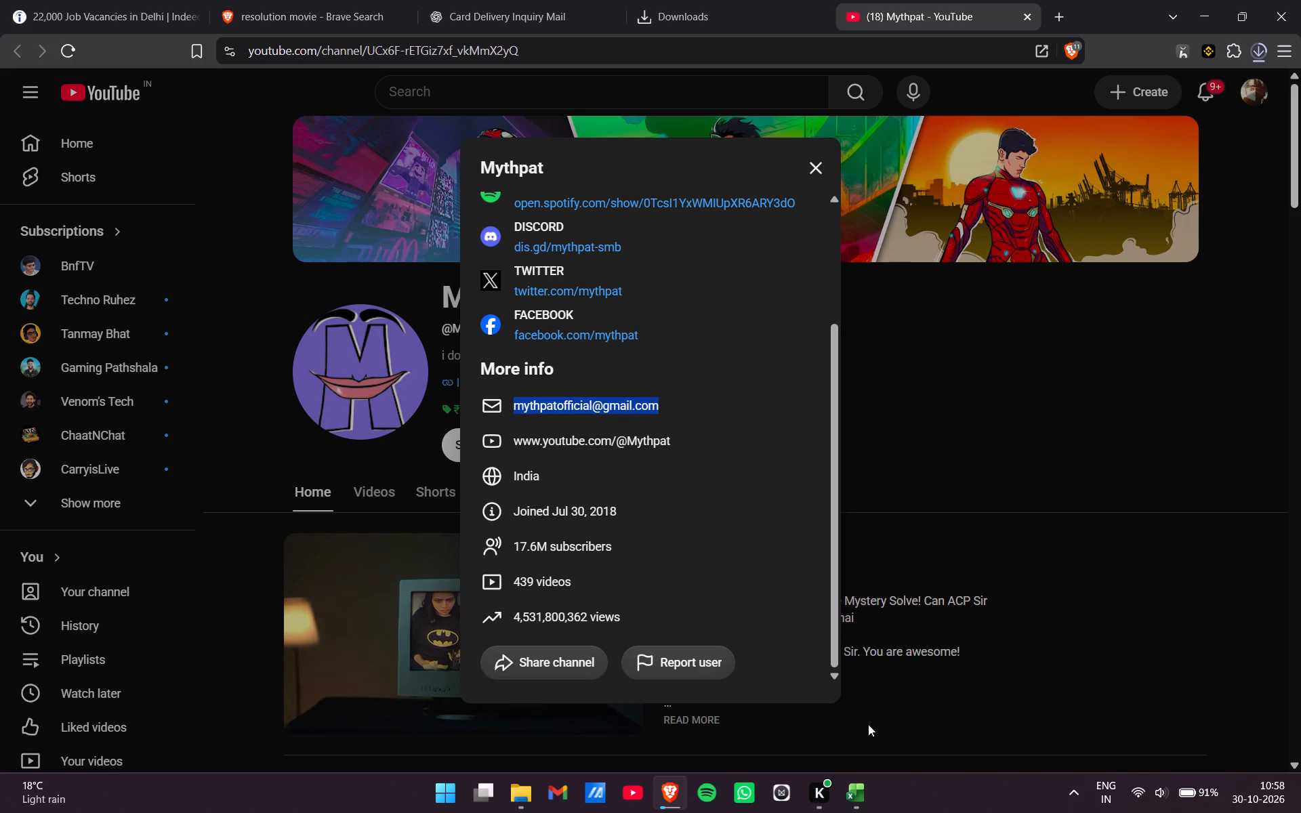
click(863, 789)
double_click(703, 434)
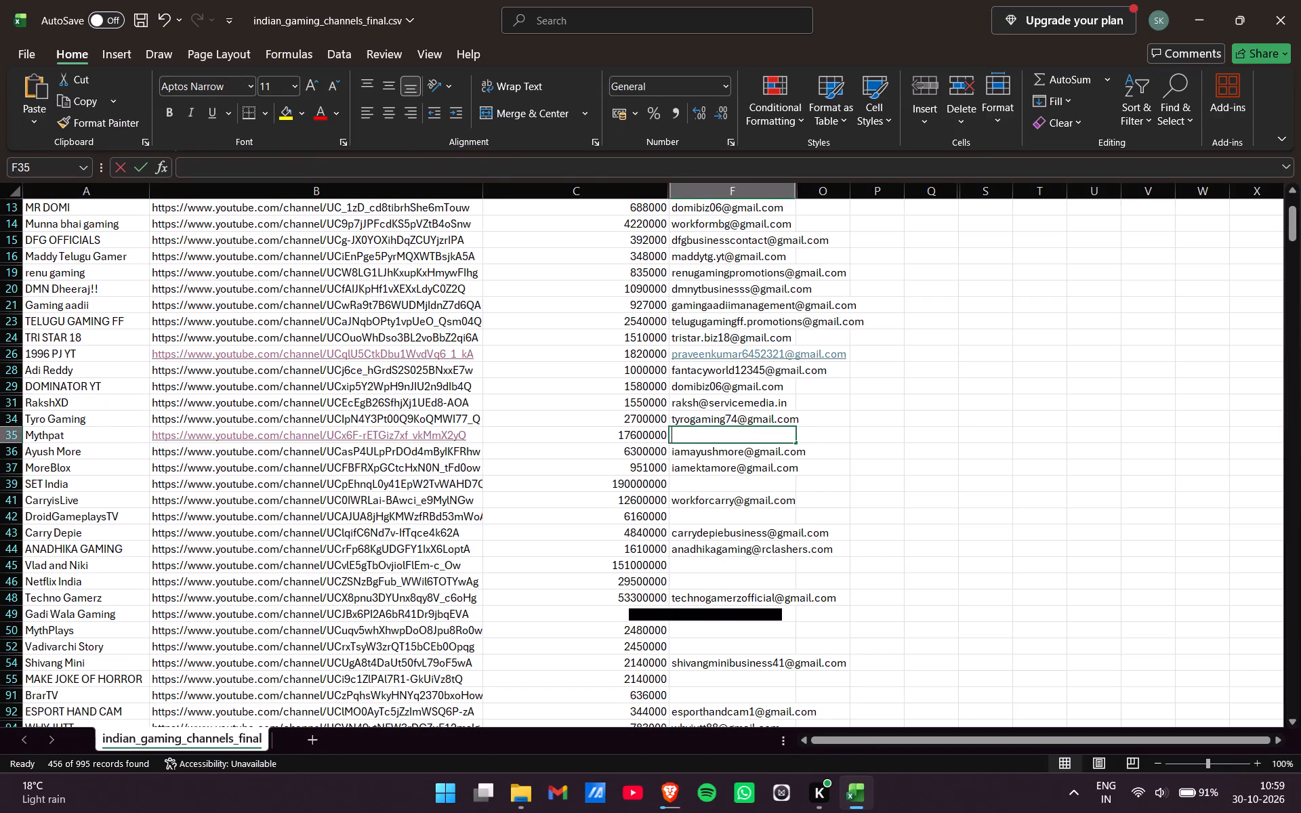
key(ctrl+v)
click(867, 467)
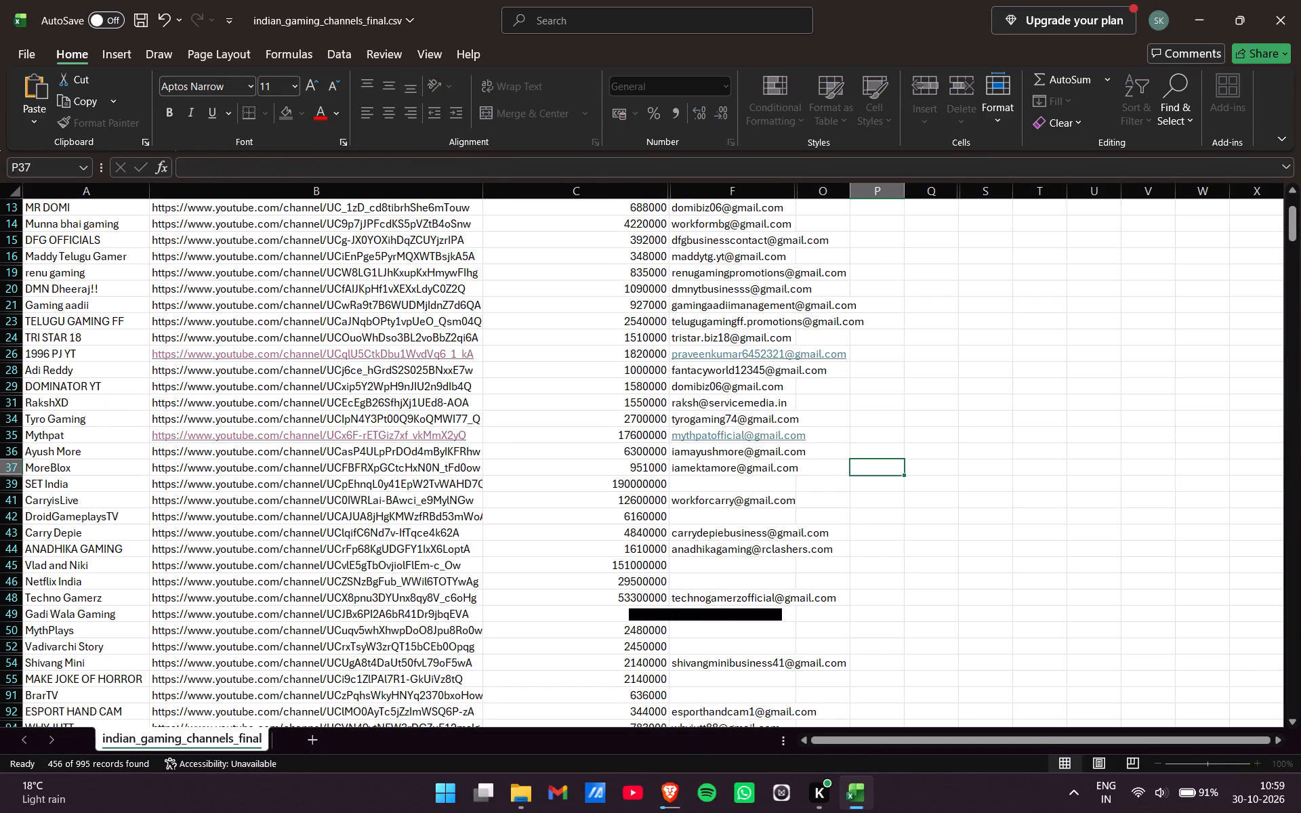
Turn the DroidGameplaysTV channel URL in row 42 into a live link and open its YouTube page, closing the previous channel's tab.
scroll(453, 448, down, 5)
double_click(461, 358)
click(528, 377)
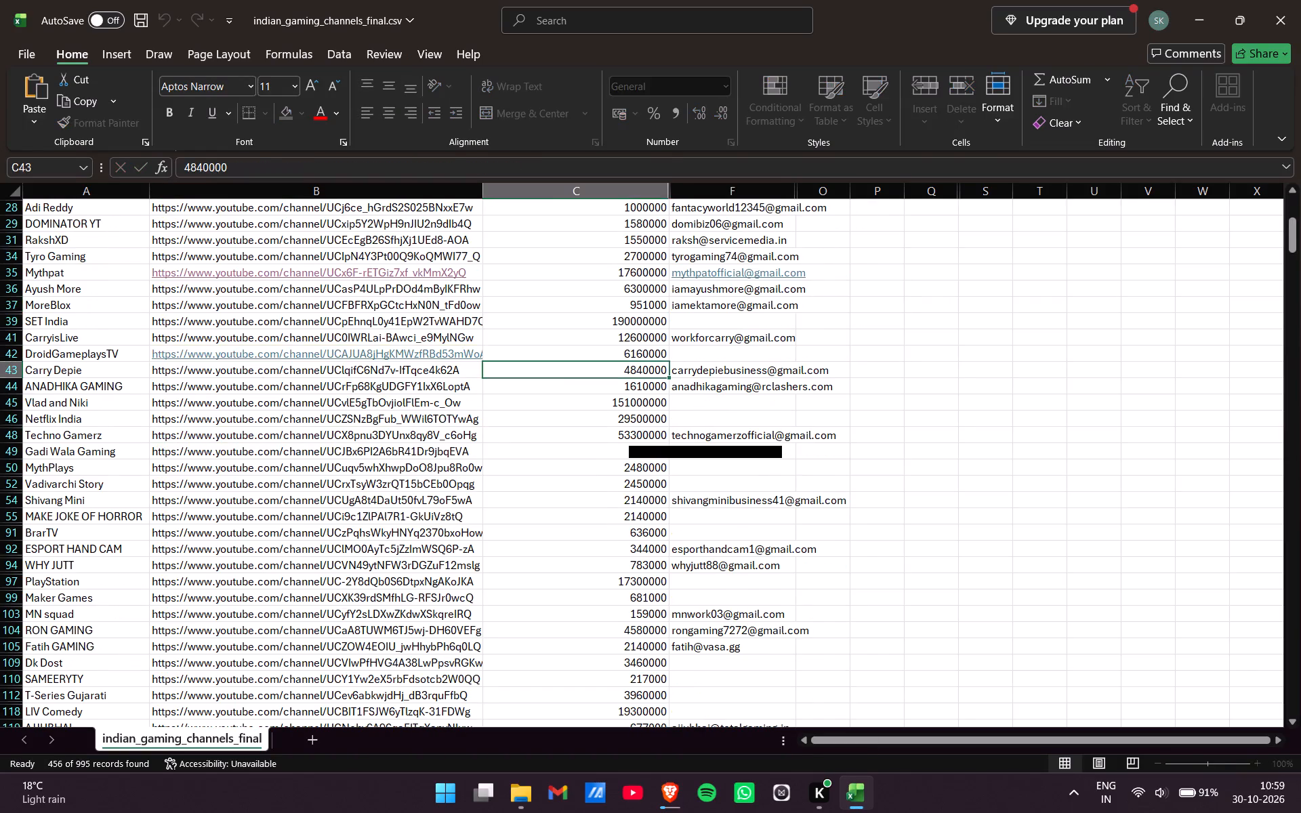
click(451, 352)
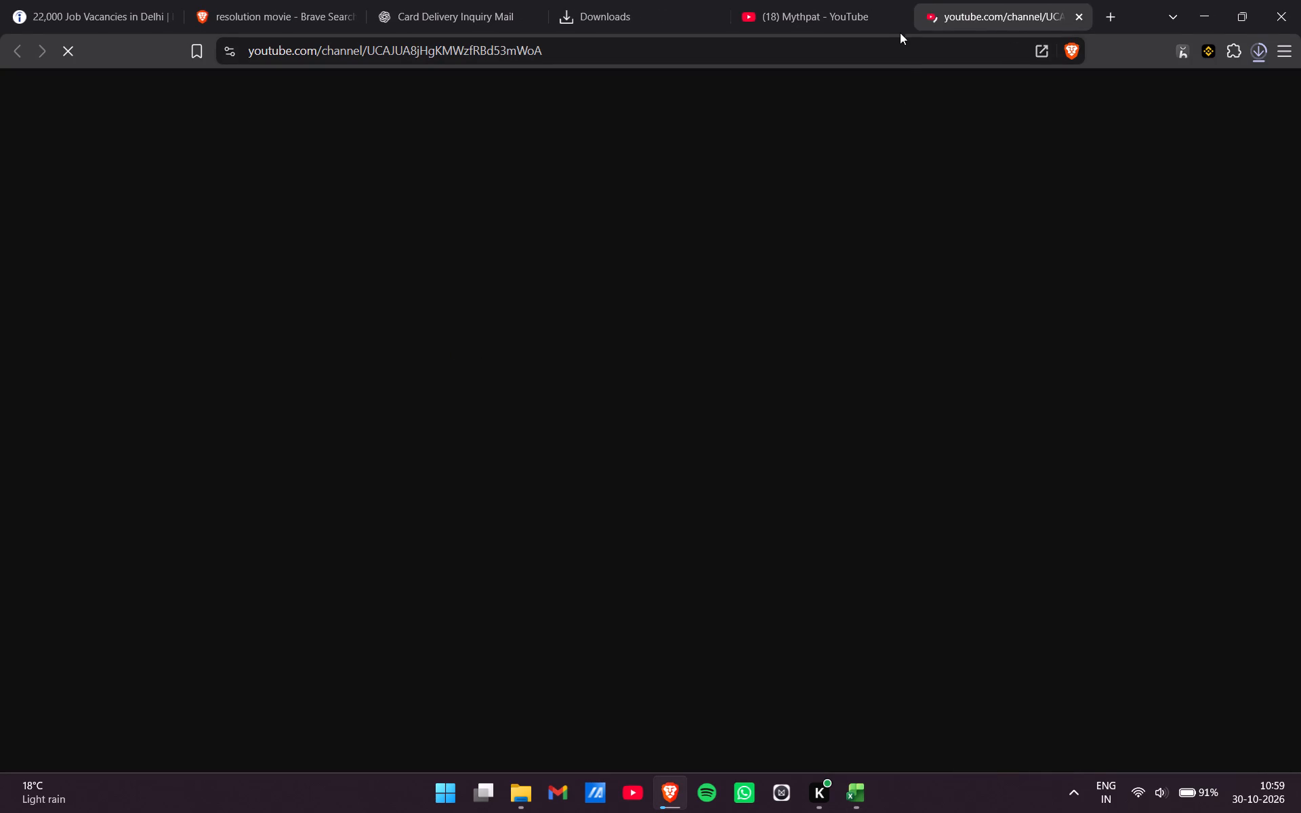
click(894, 15)
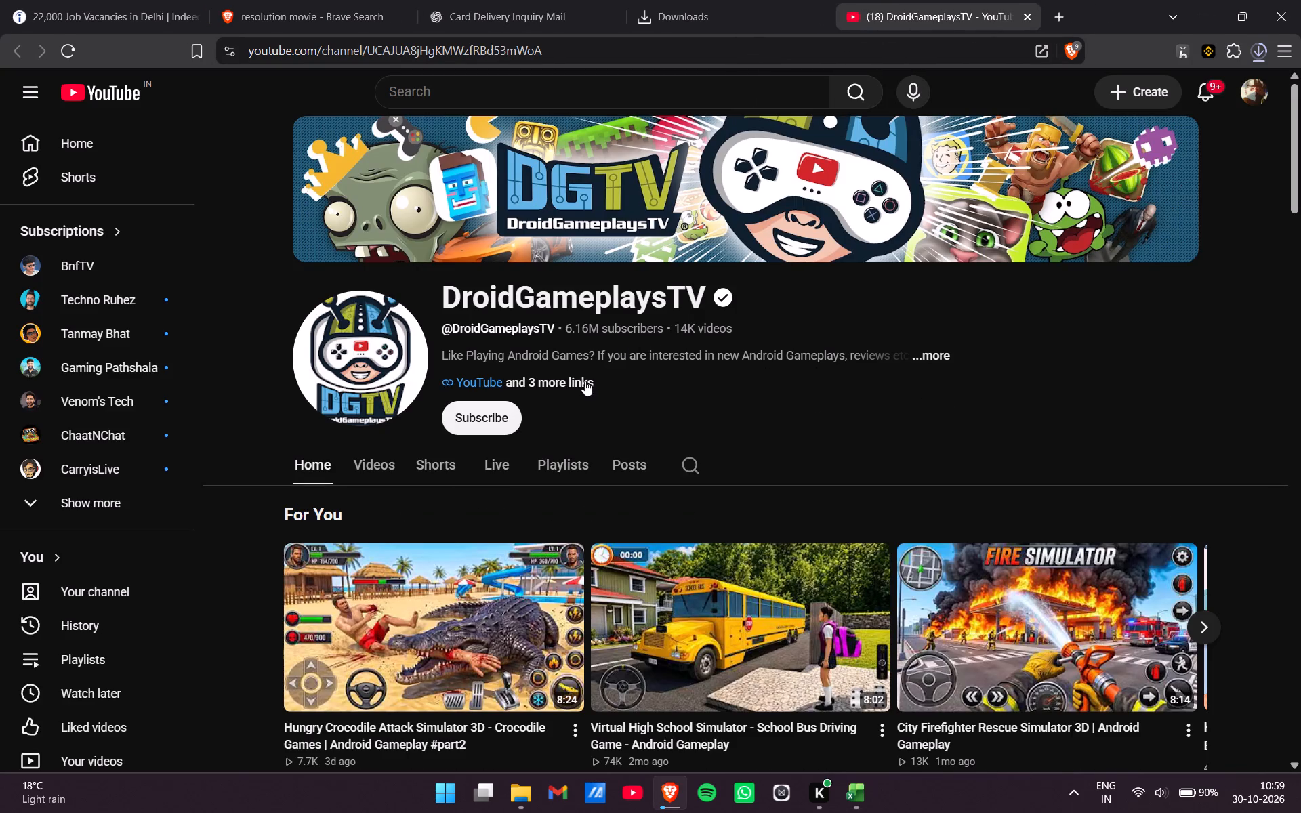
Check the DroidGameplaysTV channel's details on YouTube and delete its row 42 from the Excel spreadsheet.
click(921, 354)
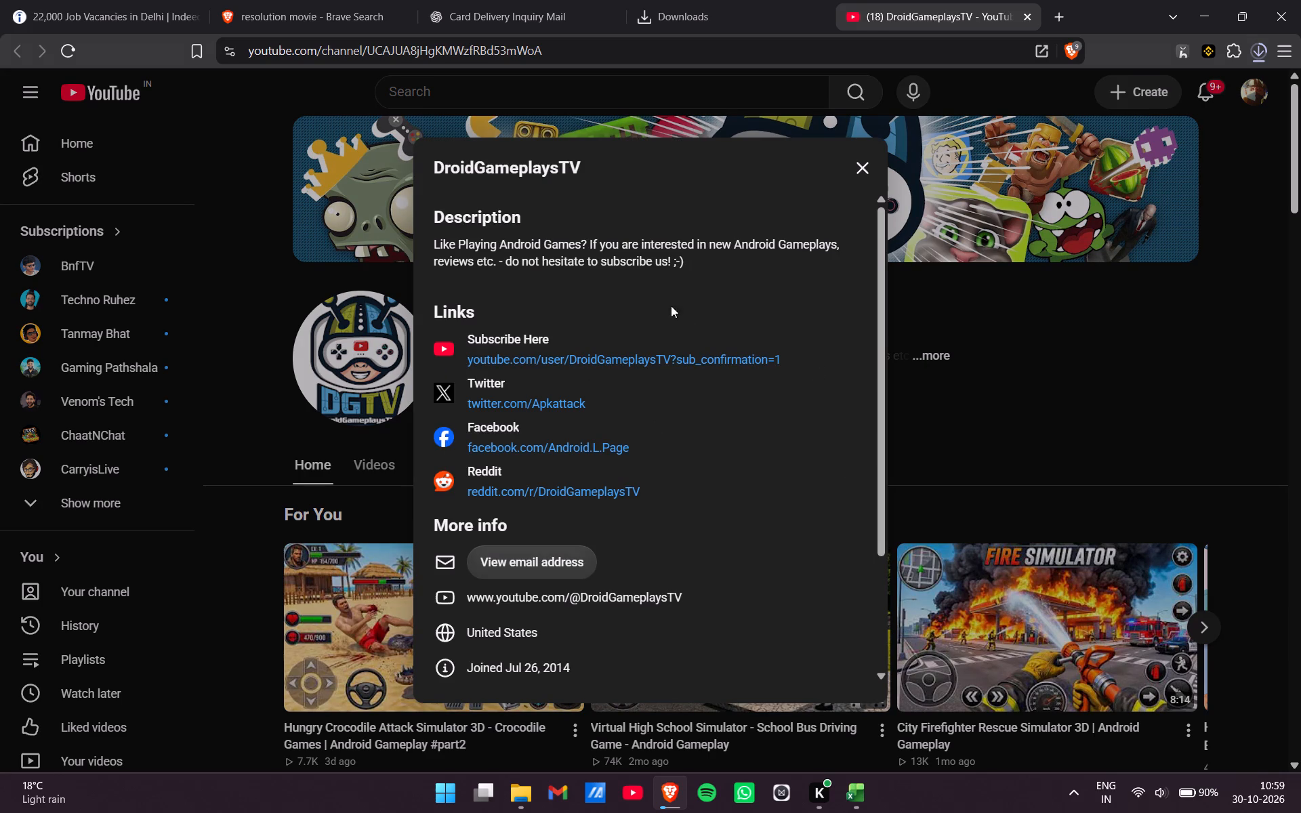
click(984, 335)
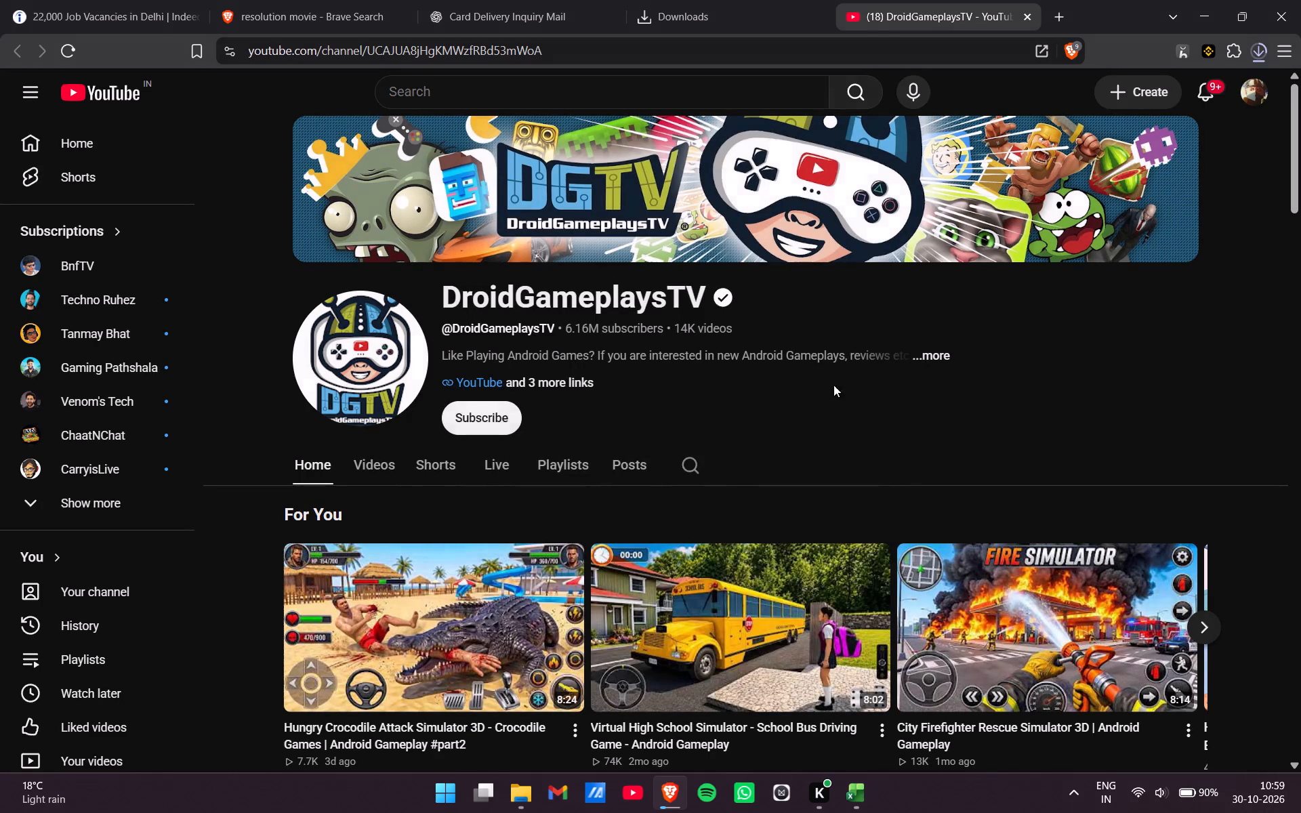
click(865, 789)
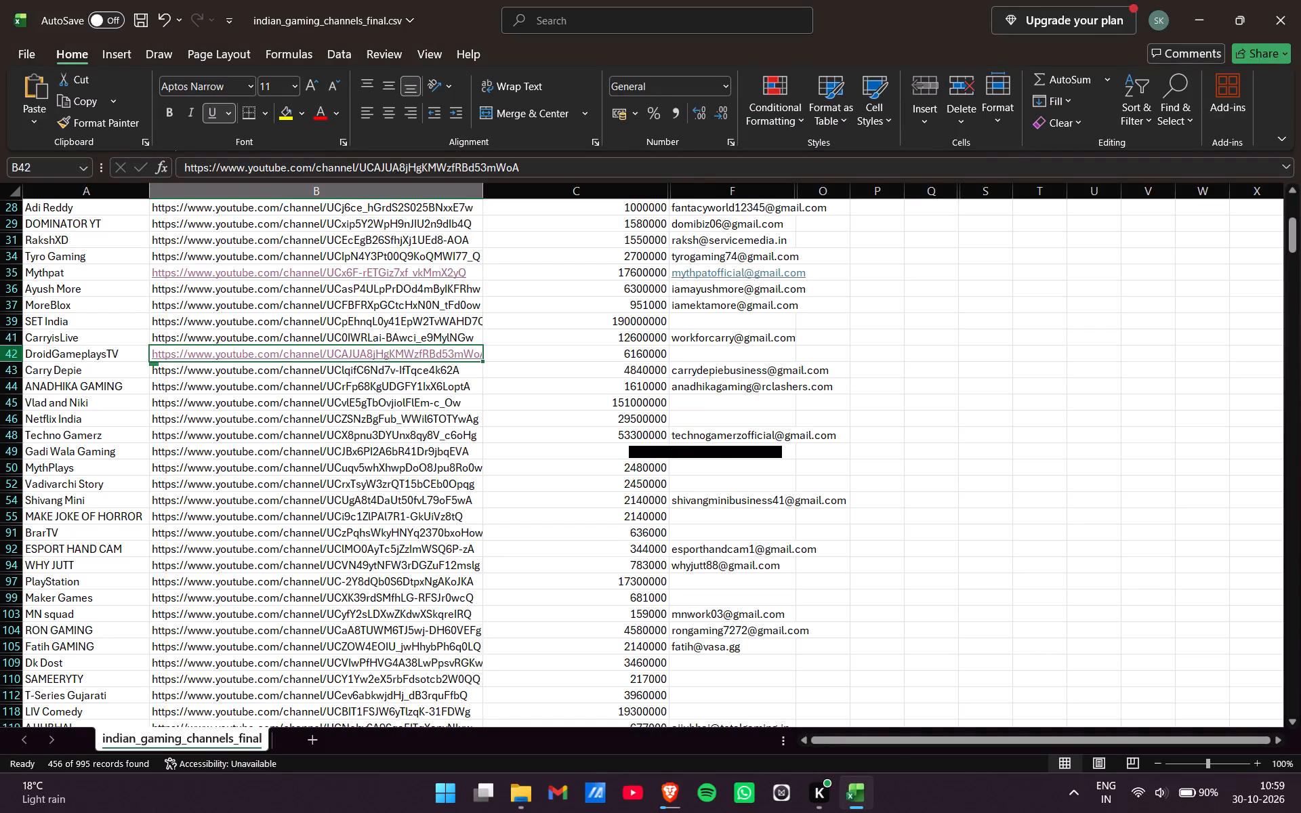
click(7, 354)
right_click(7, 354)
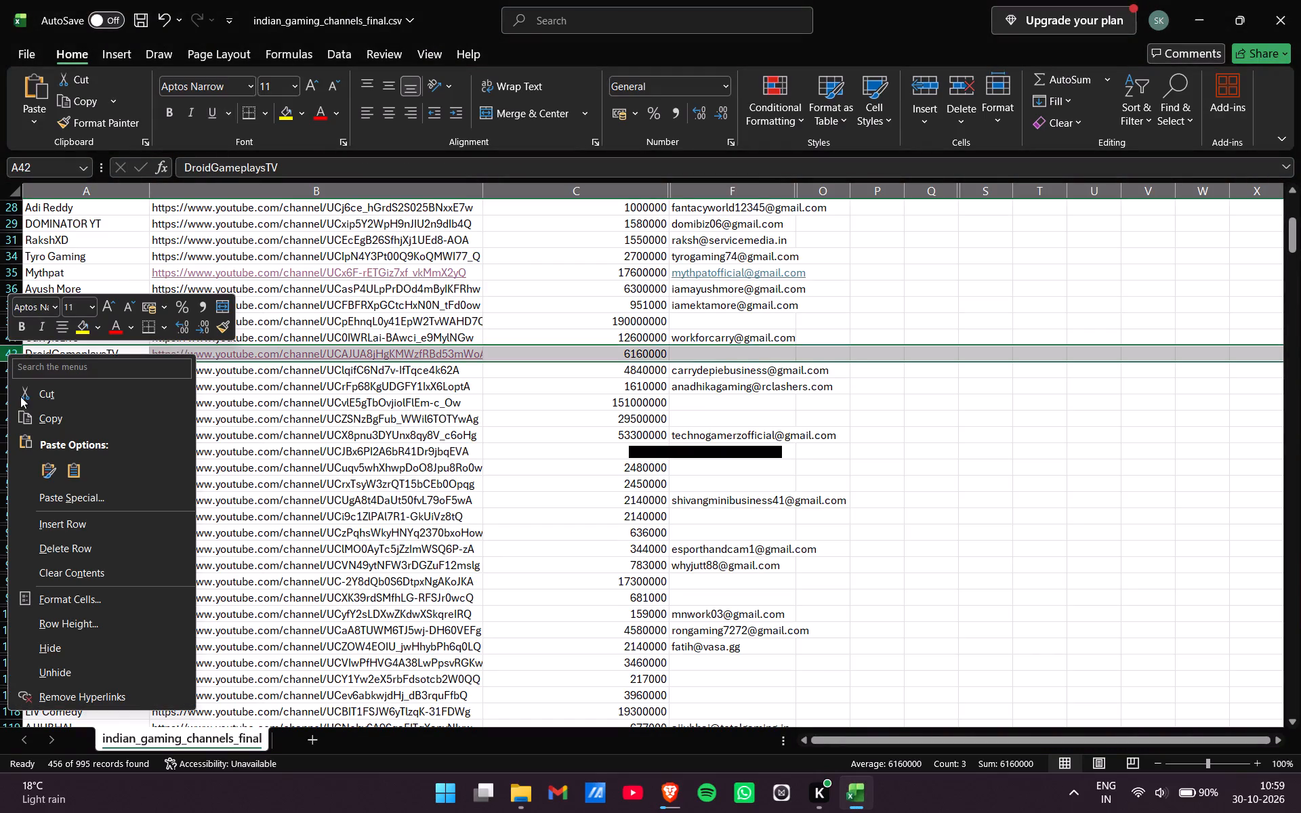
click(70, 546)
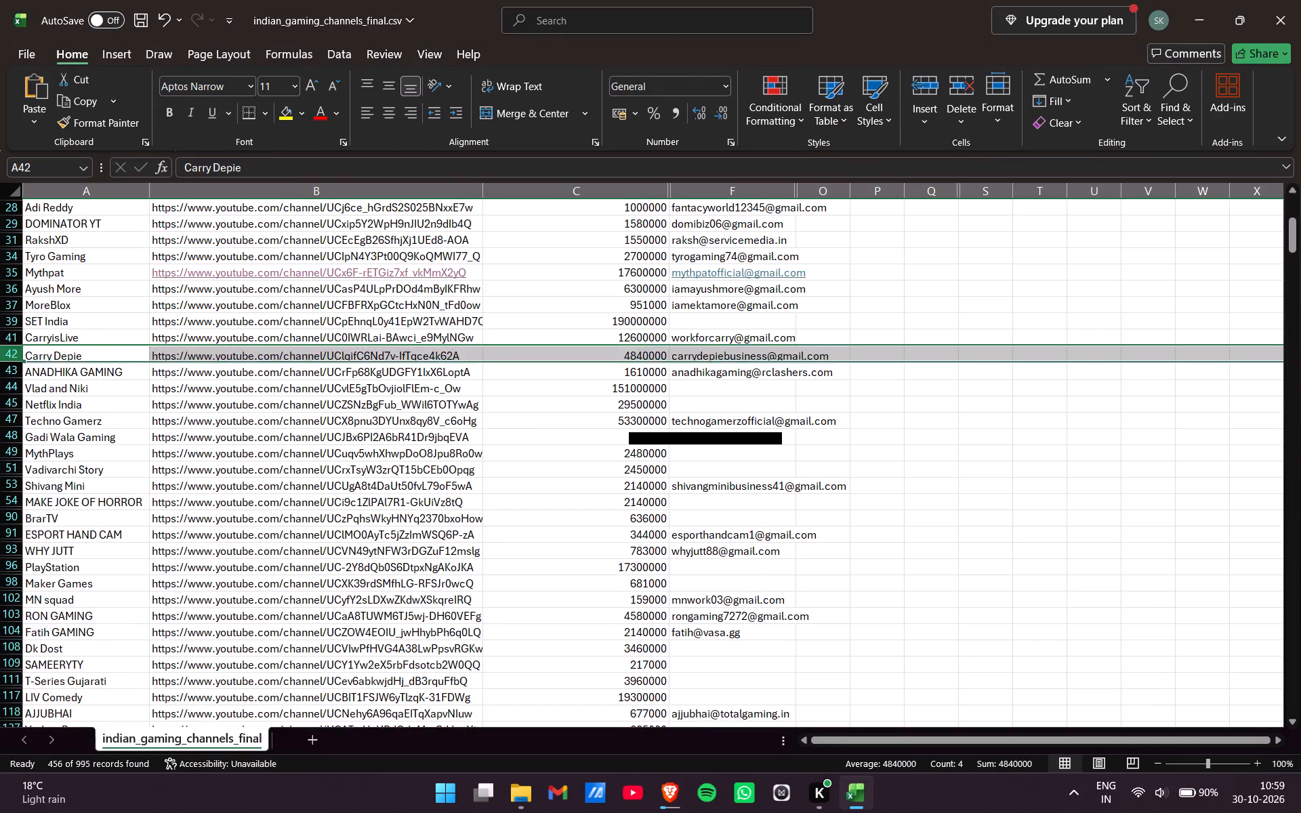
Delete the SET India row (row 39) from the spreadsheet.
double_click(460, 322)
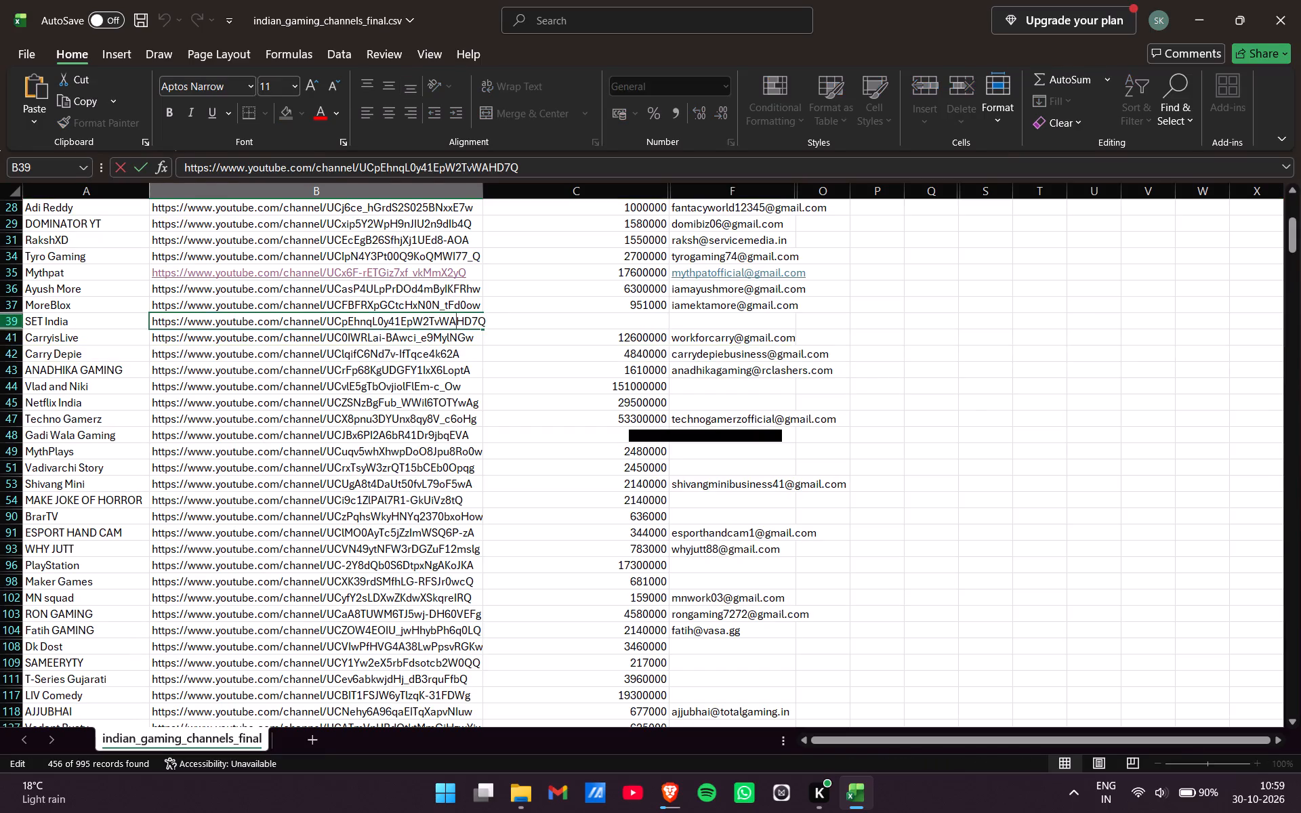
click(14, 323)
right_click(14, 323)
click(81, 519)
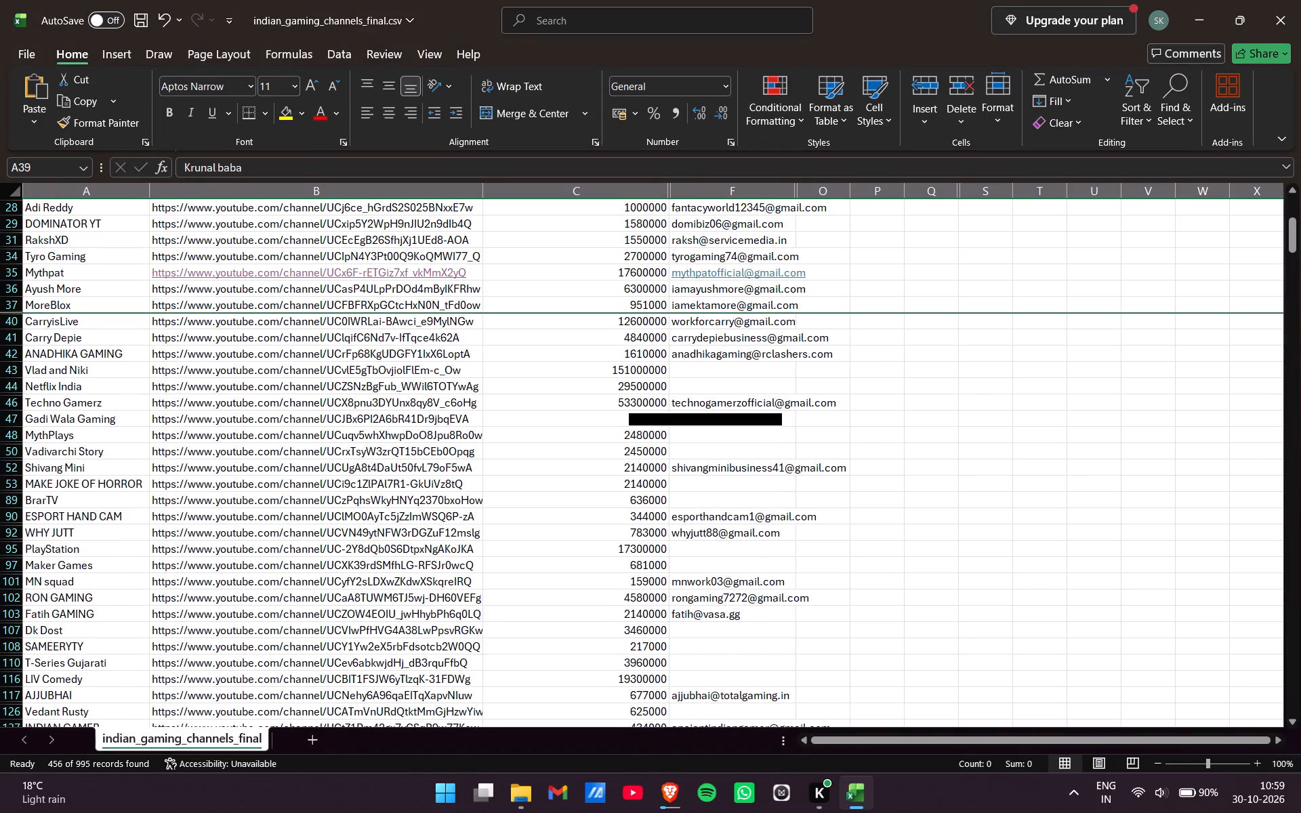
Turn the Vlad and Niki channel URL in row 43 into a live link and review its YouTube page, closing both open channel tabs.
double_click(463, 373)
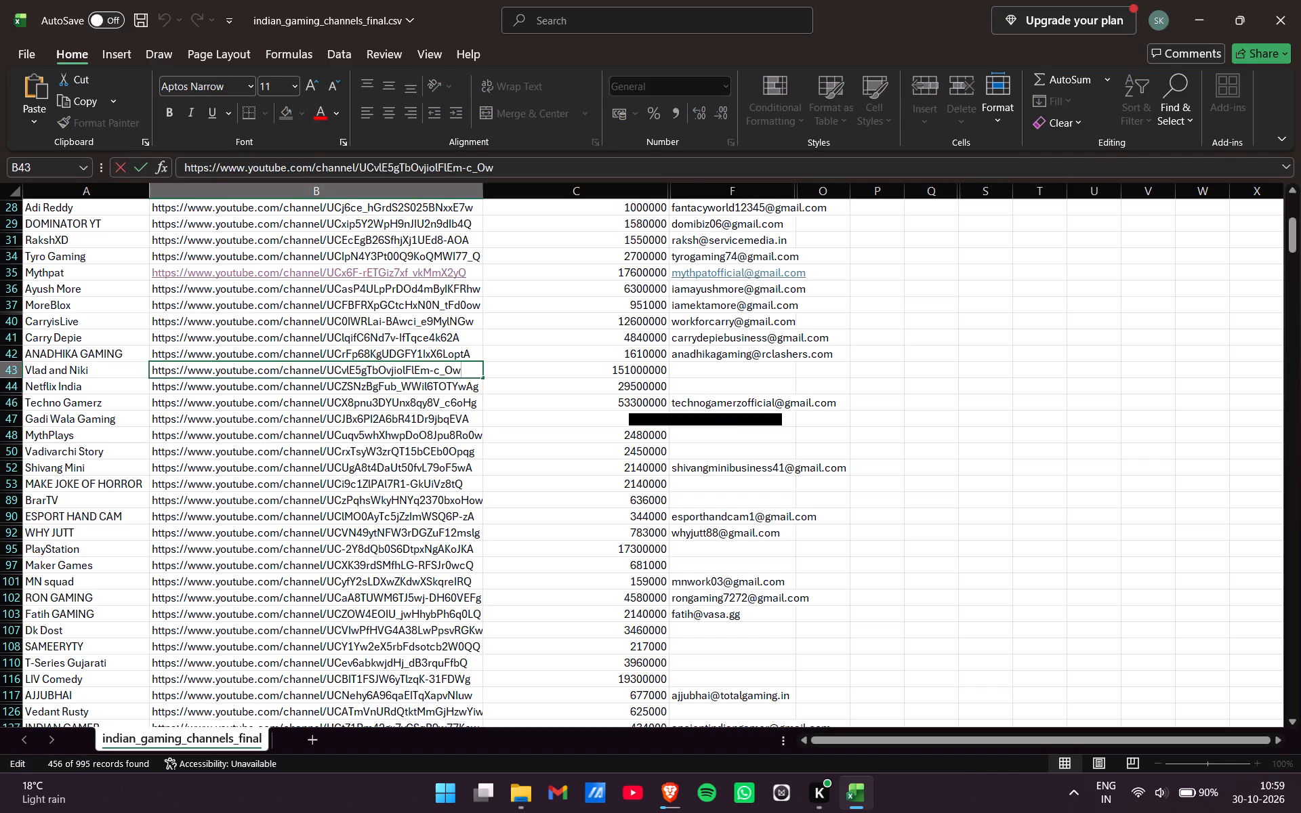
click(499, 393)
click(401, 364)
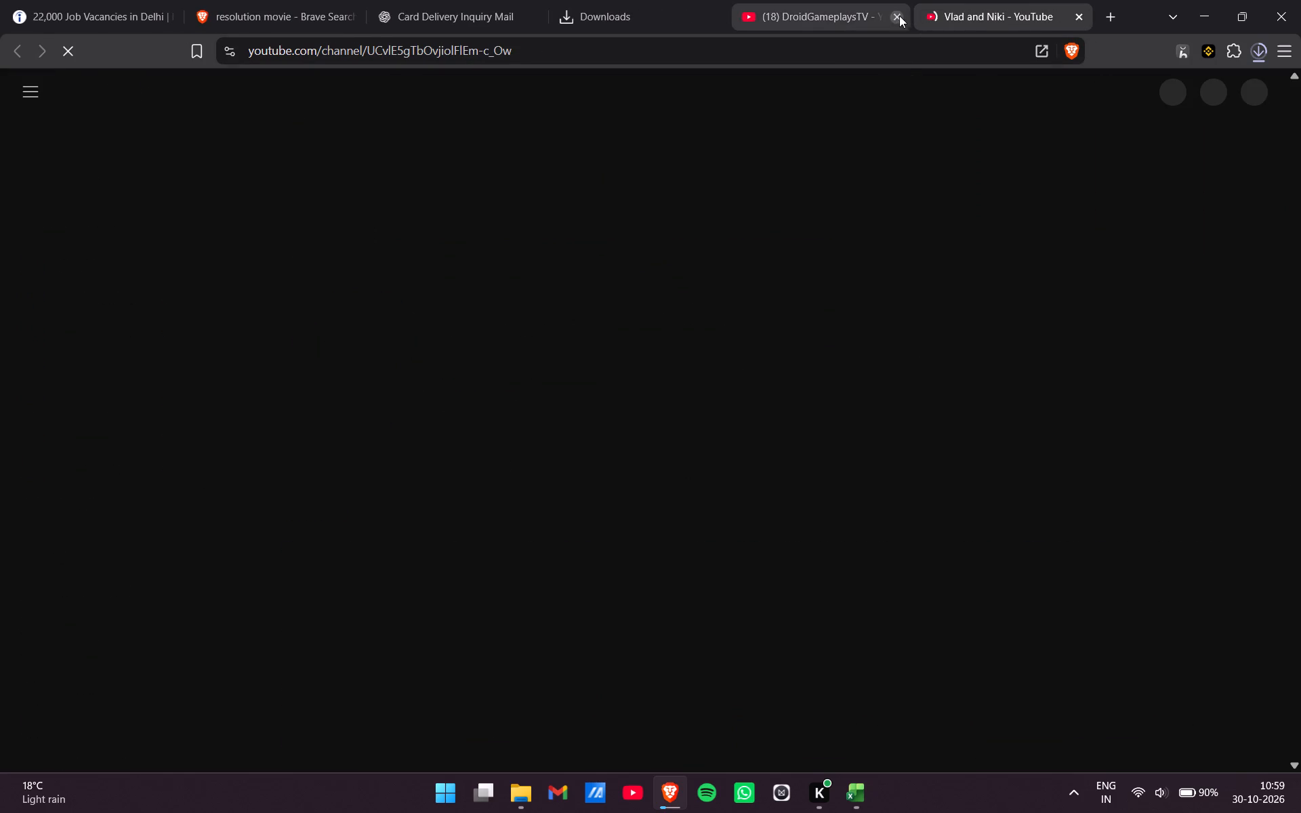
click(895, 16)
scroll(656, 327, down, 5)
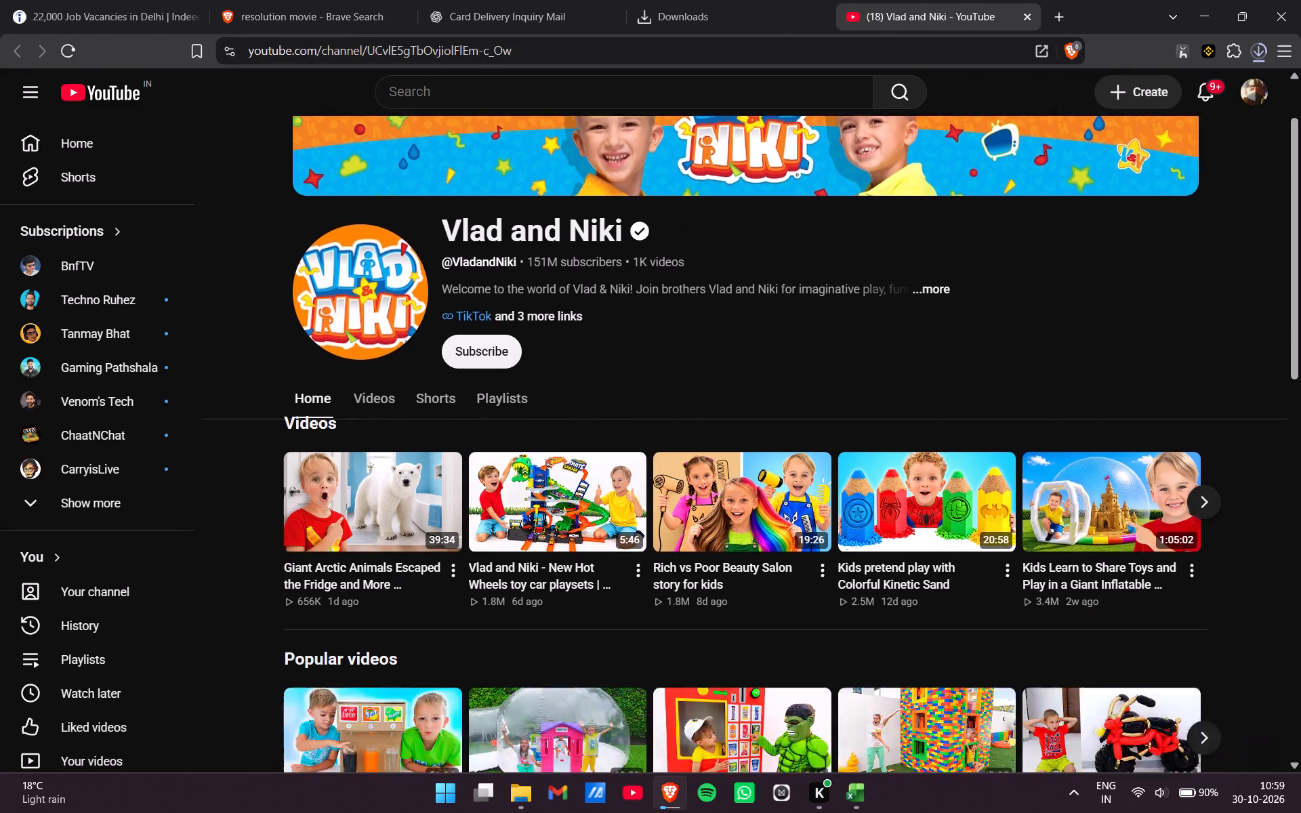
click(1023, 14)
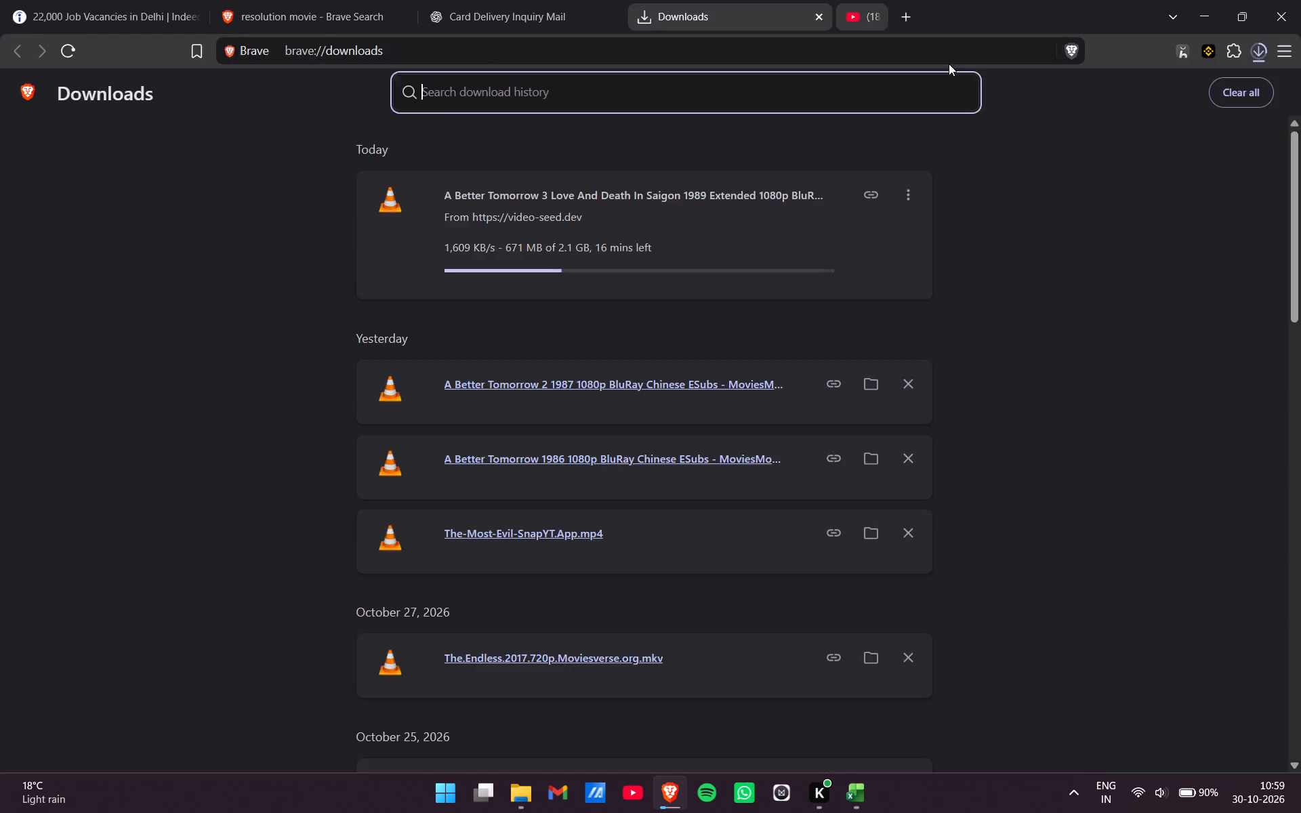
Delete the Vlad and Niki row (row 43) from the Excel spreadsheet.
click(861, 791)
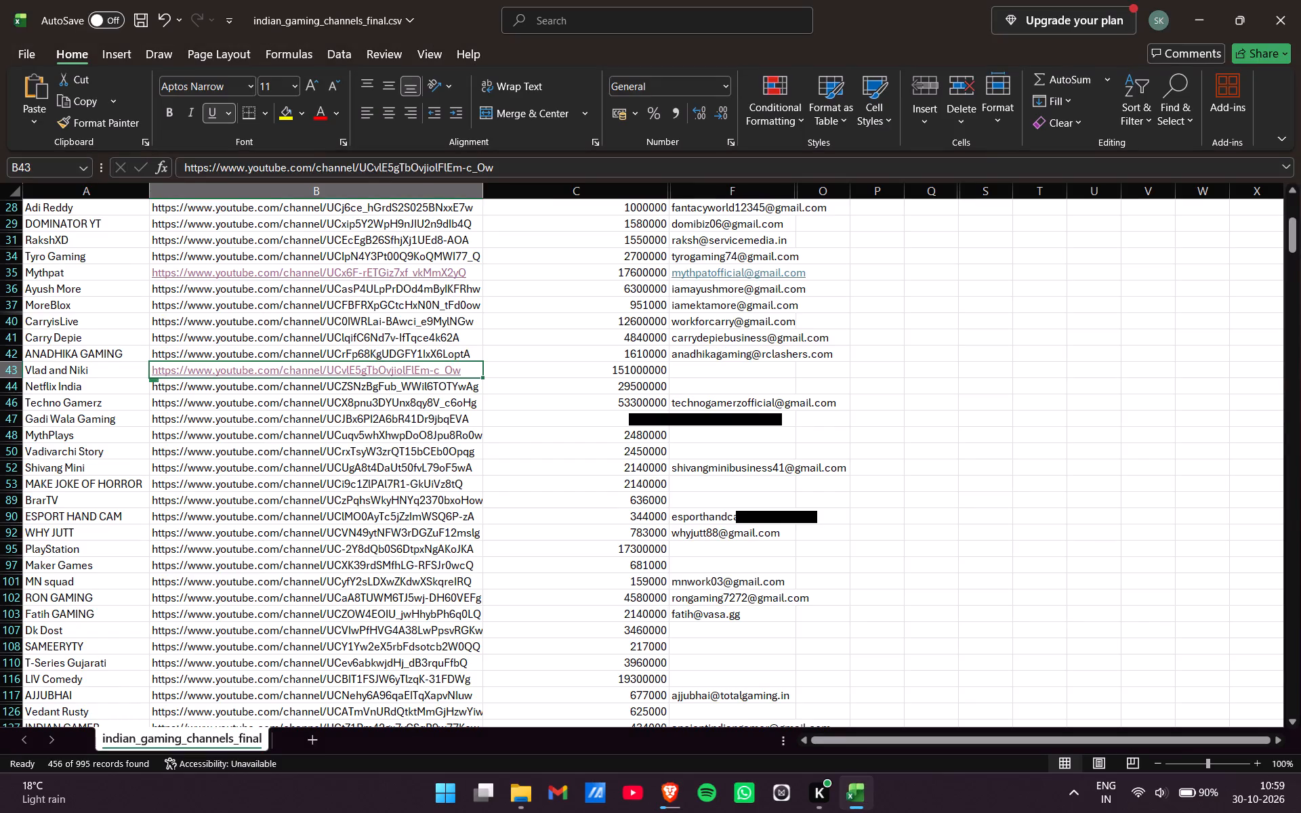
click(17, 371)
right_click(17, 371)
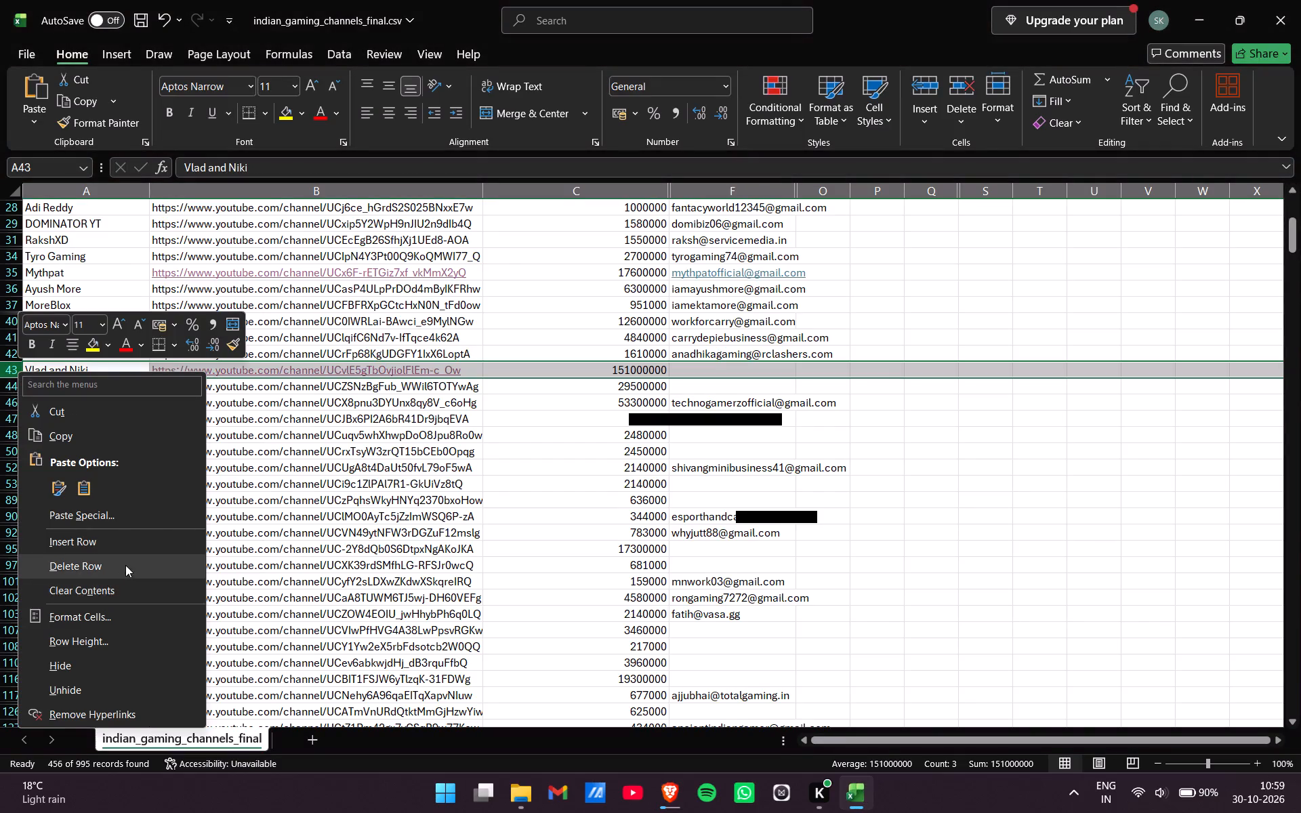
click(125, 565)
Look through the remaining filtered channel rows, checking their subscriber counts and which contact emails are missing.
scroll(594, 445, down, 14)
scroll(826, 432, down, 16)
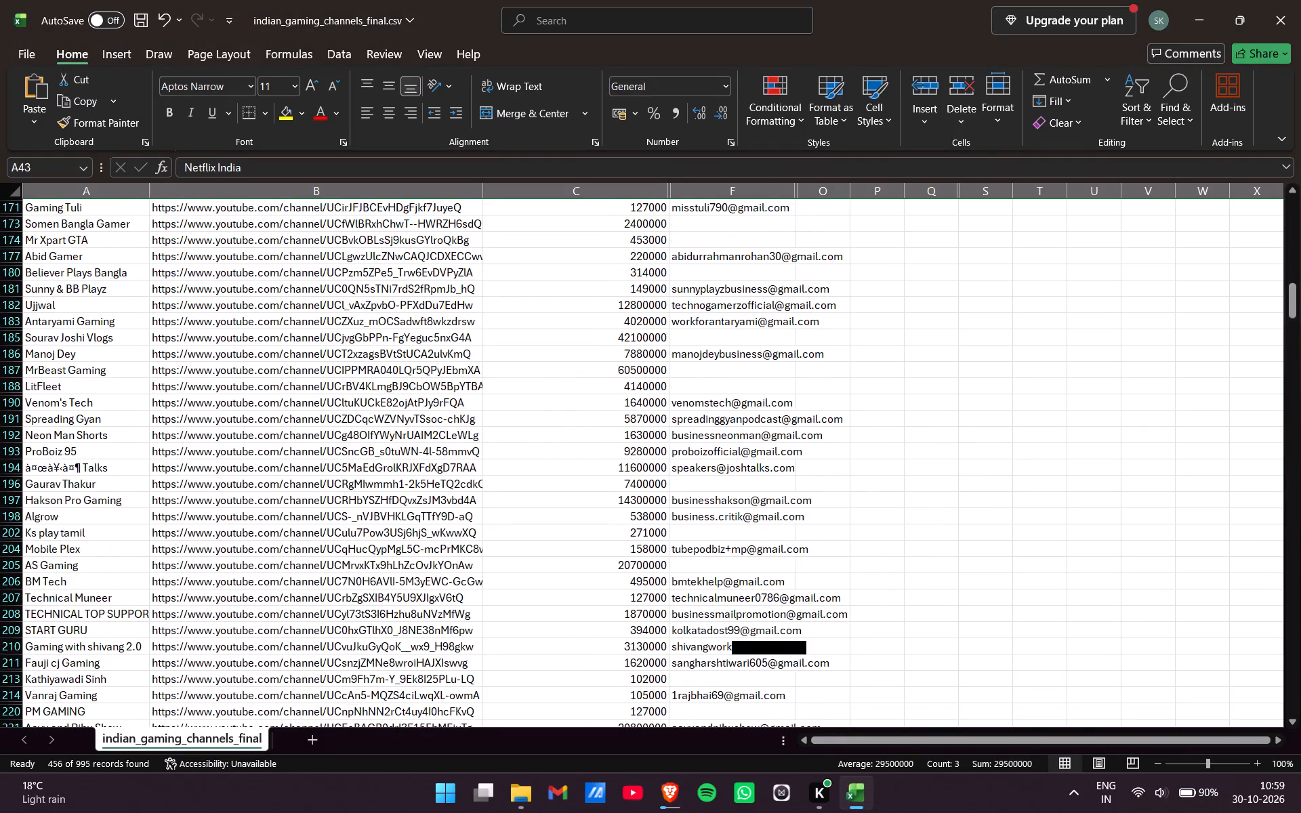
scroll(814, 459, down, 6)
click(794, 475)
scroll(363, 457, down, 20)
scroll(363, 457, down, 7)
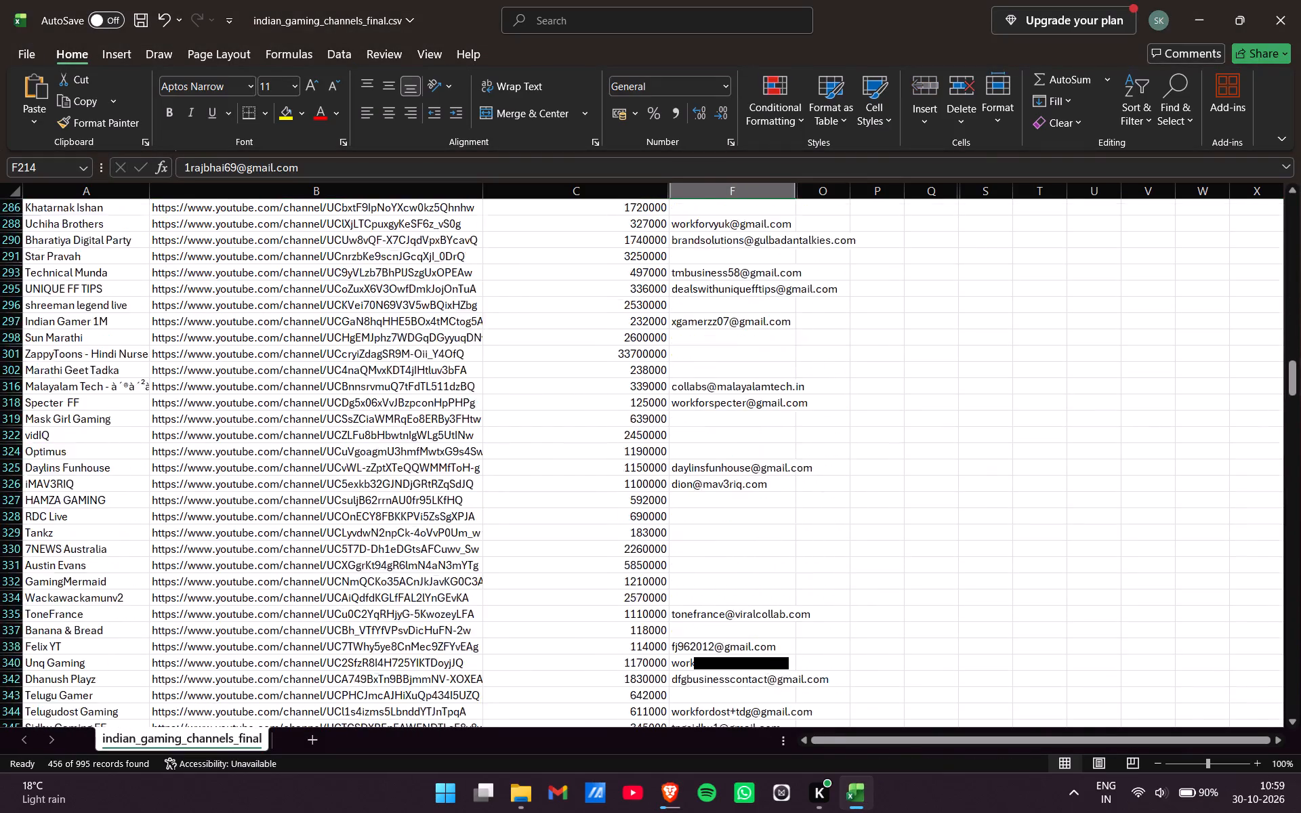
scroll(363, 461, down, 19)
scroll(363, 461, down, 8)
scroll(363, 461, down, 13)
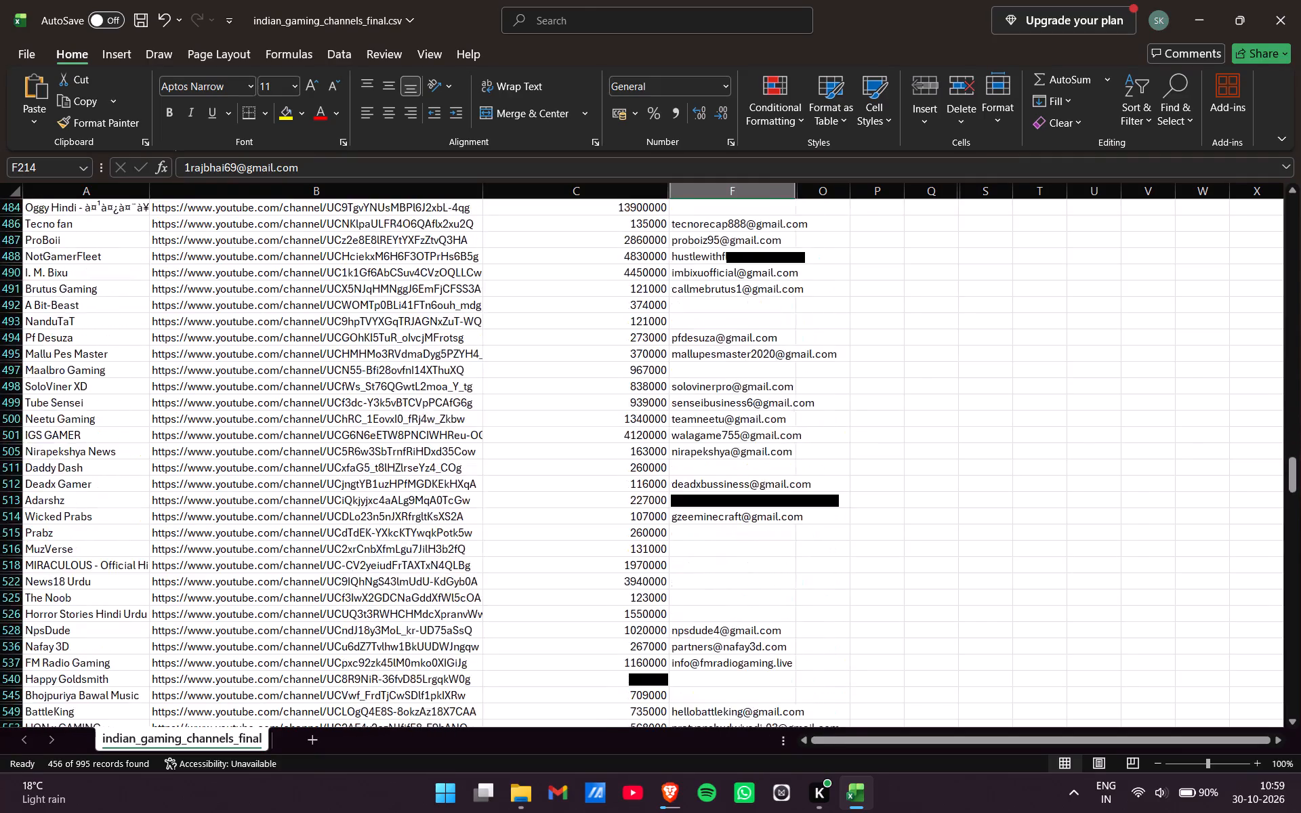
scroll(363, 463, down, 20)
scroll(363, 463, down, 20)
scroll(363, 463, down, 6)
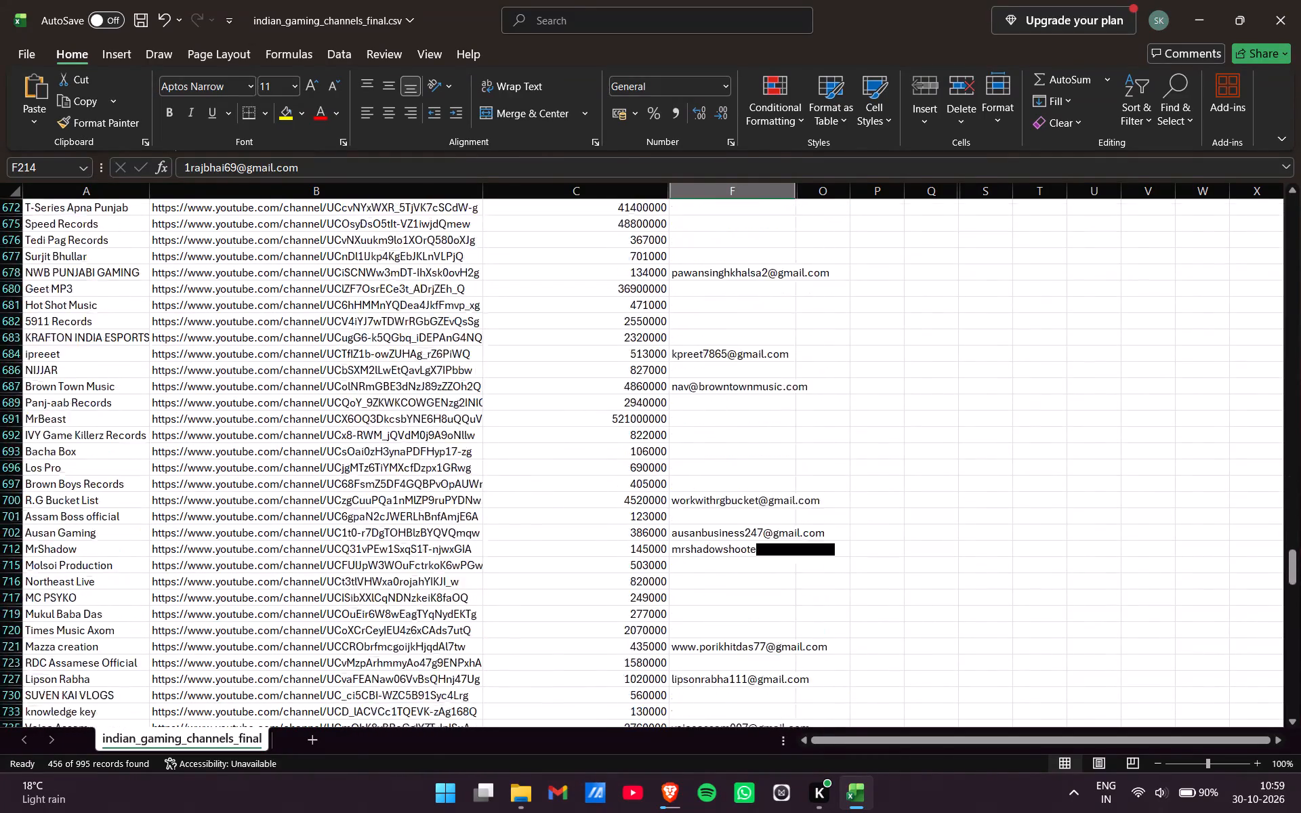
scroll(363, 465, down, 20)
scroll(363, 465, down, 20)
scroll(363, 465, down, 5)
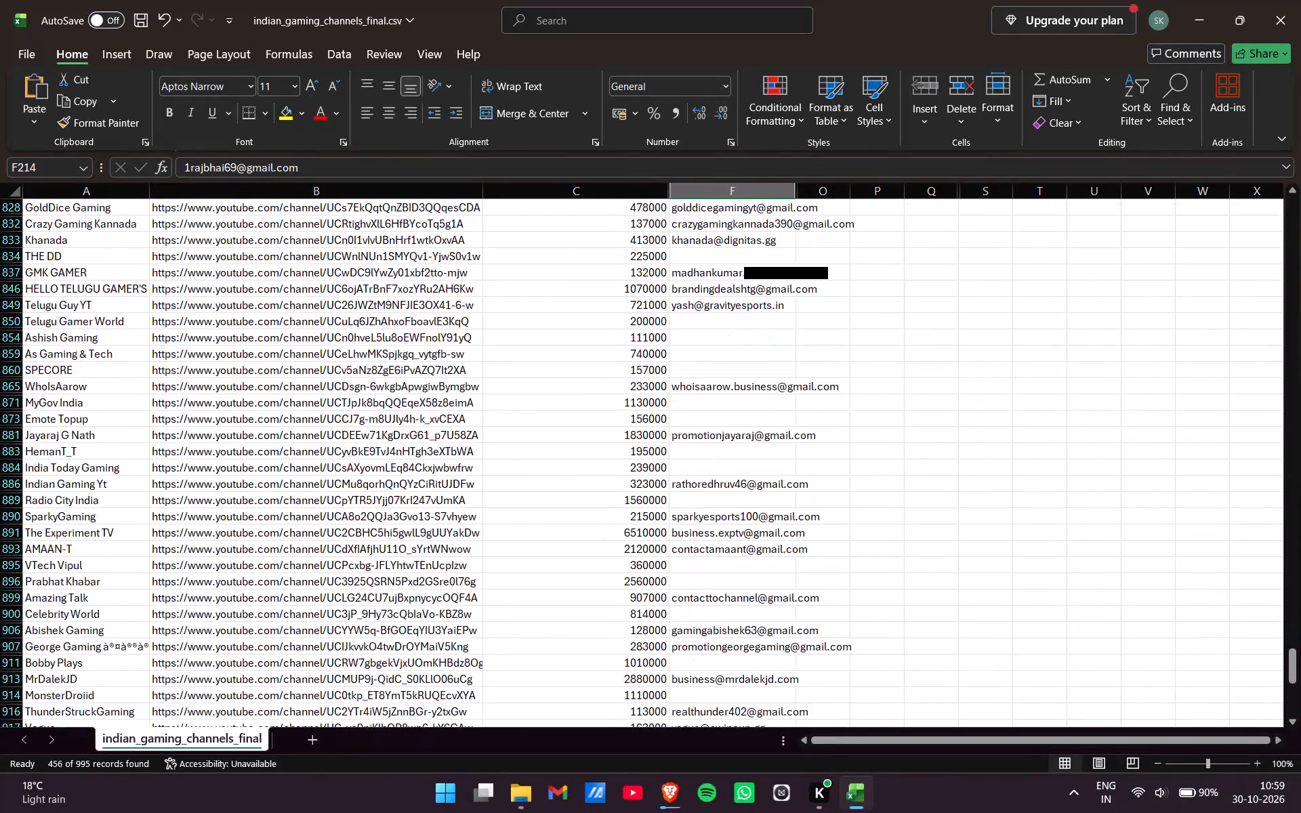
scroll(363, 468, down, 3)
Open indian_gaming_channels_cleaned.csv from the Youtube folder inside Web Scrapping on drive D in Excel.
click(512, 804)
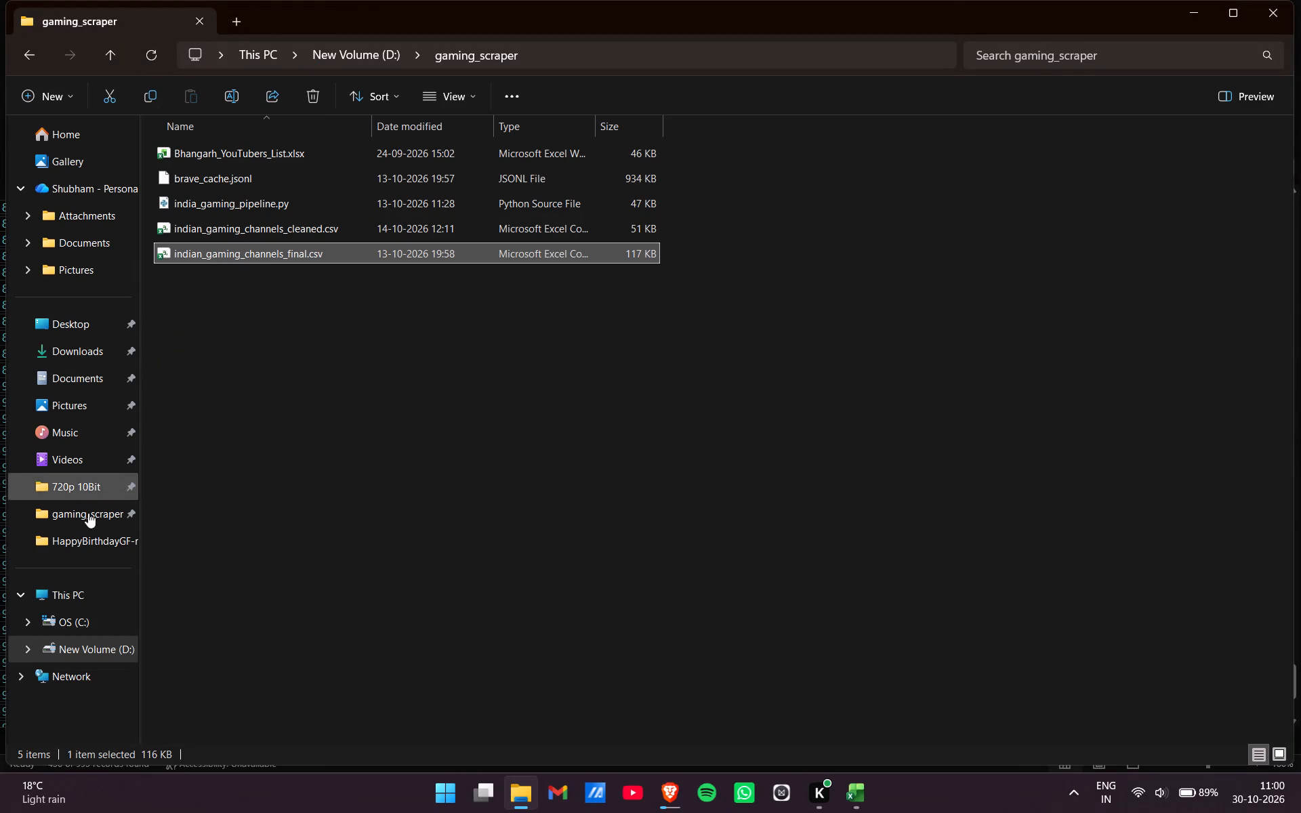
click(80, 653)
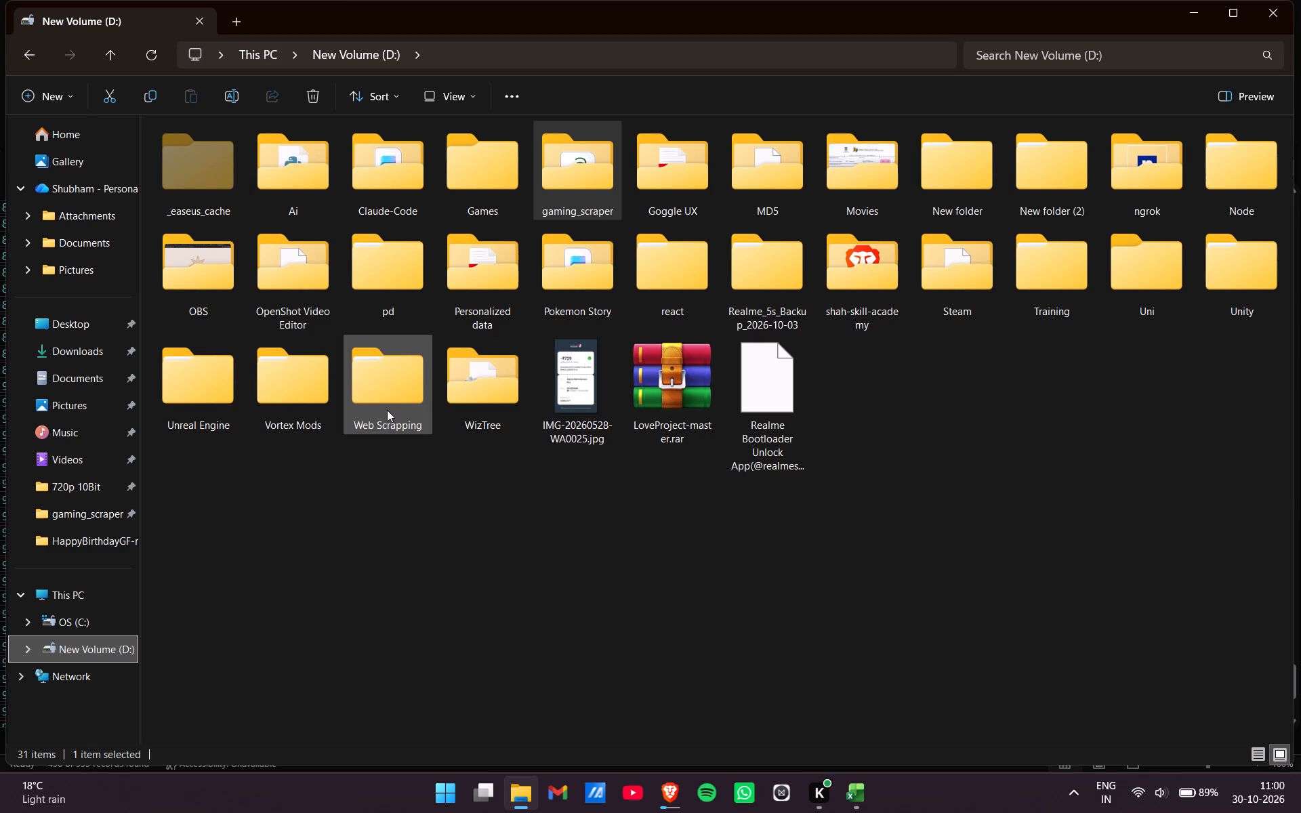
double_click(387, 410)
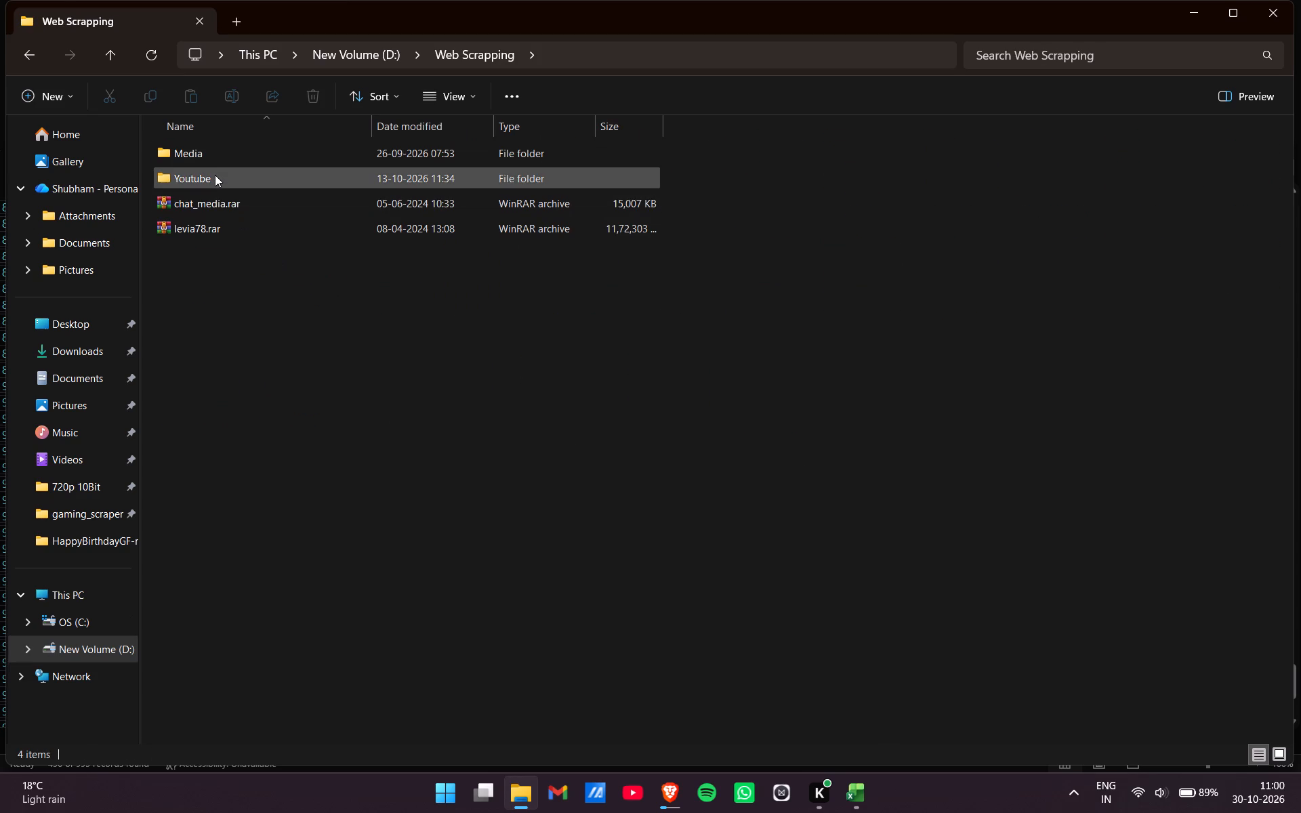
click(215, 175)
click(215, 175)
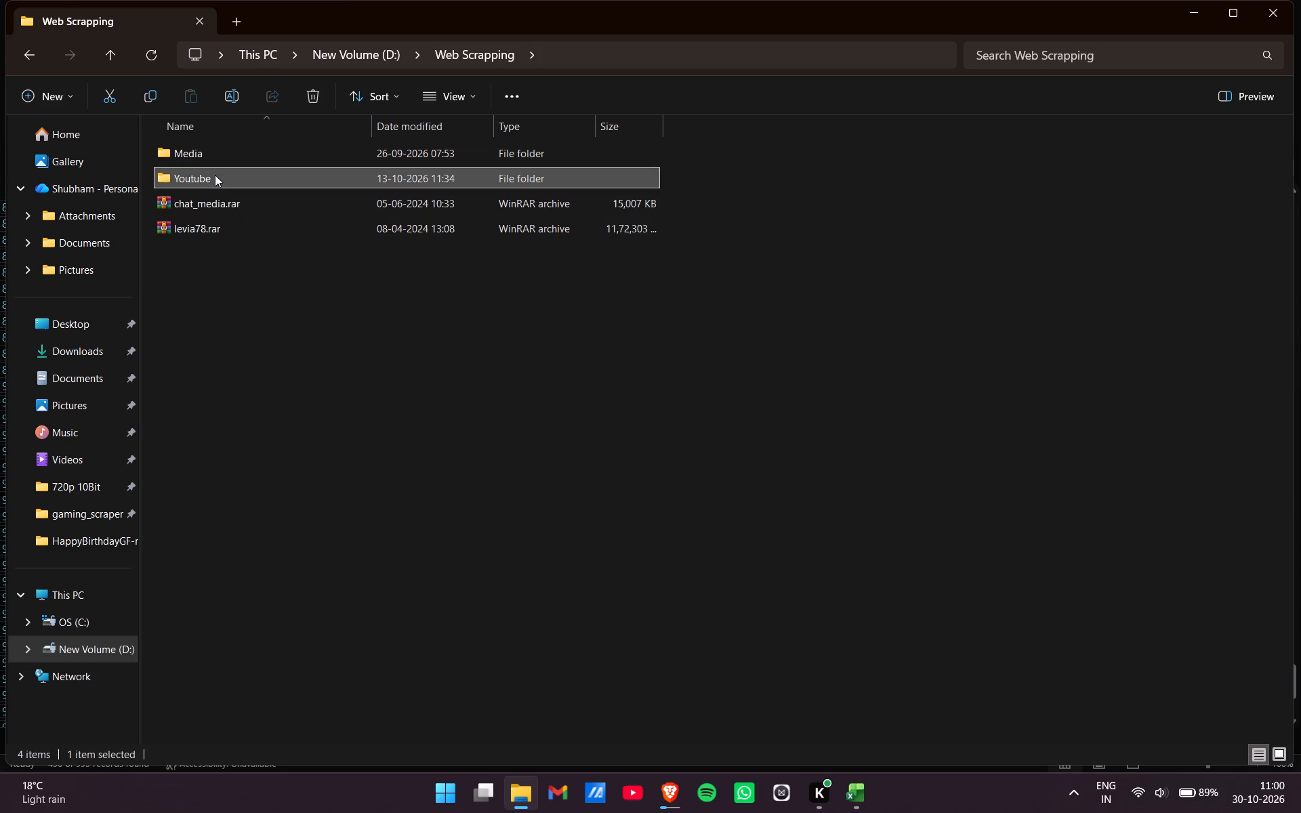
click(215, 175)
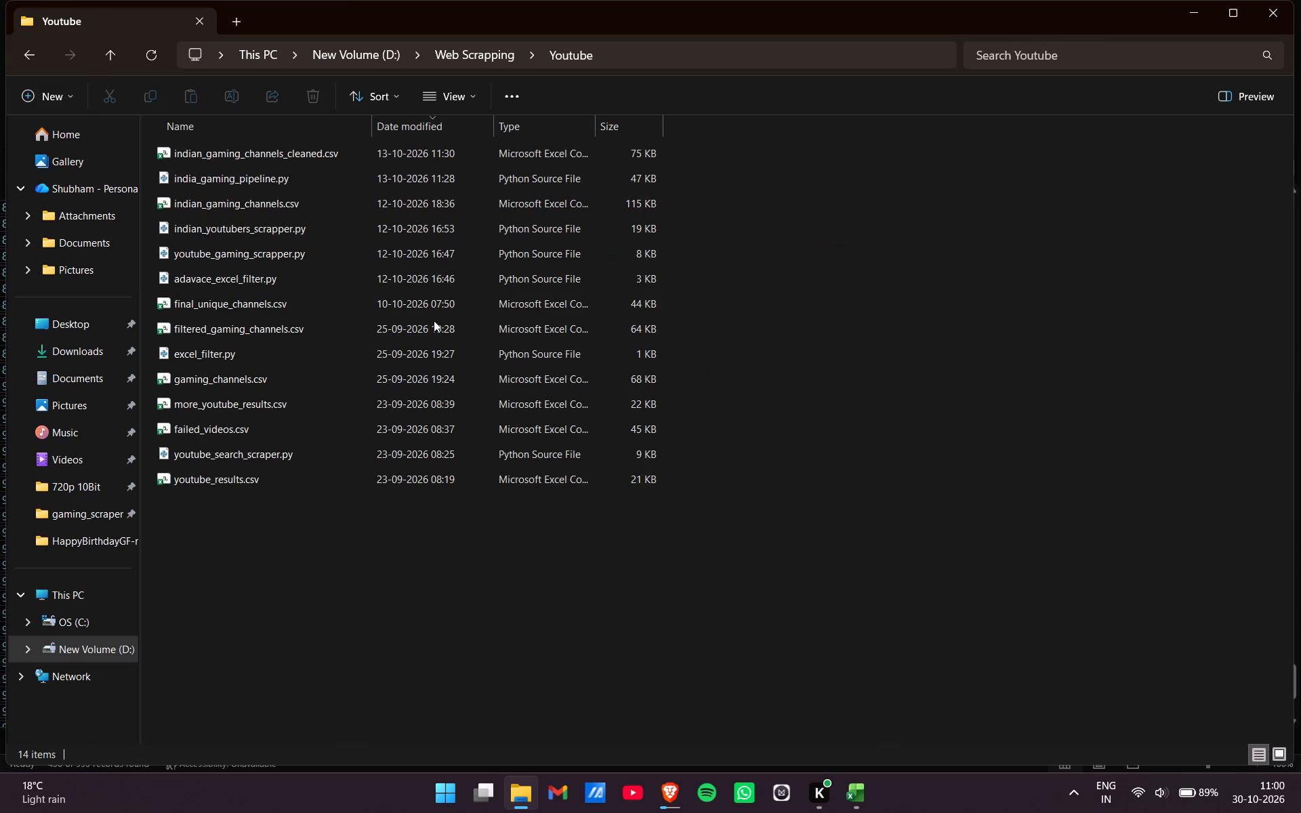
double_click(445, 146)
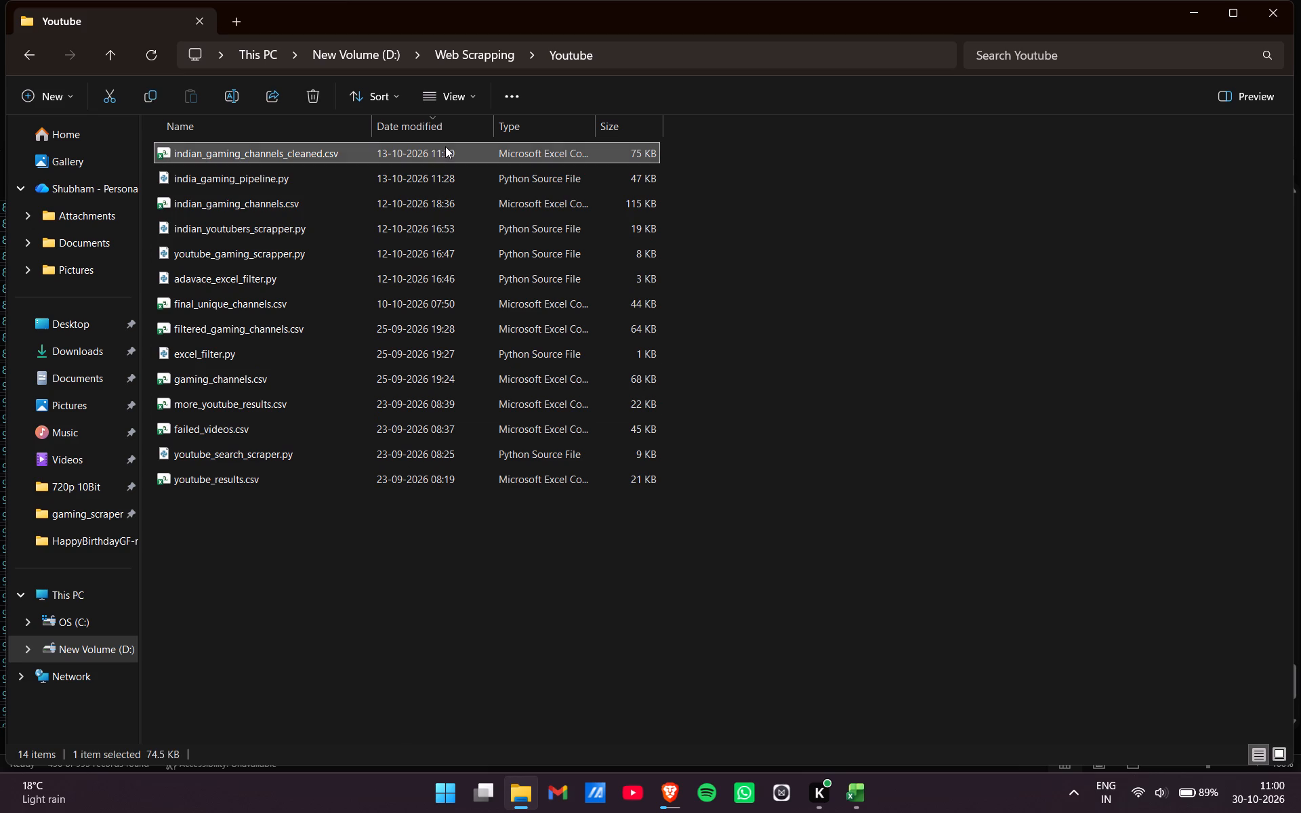
Look through the whole cleaned channel list down to its last row, checking subscriber counts and which contact emails are missing.
scroll(293, 332, down, 7)
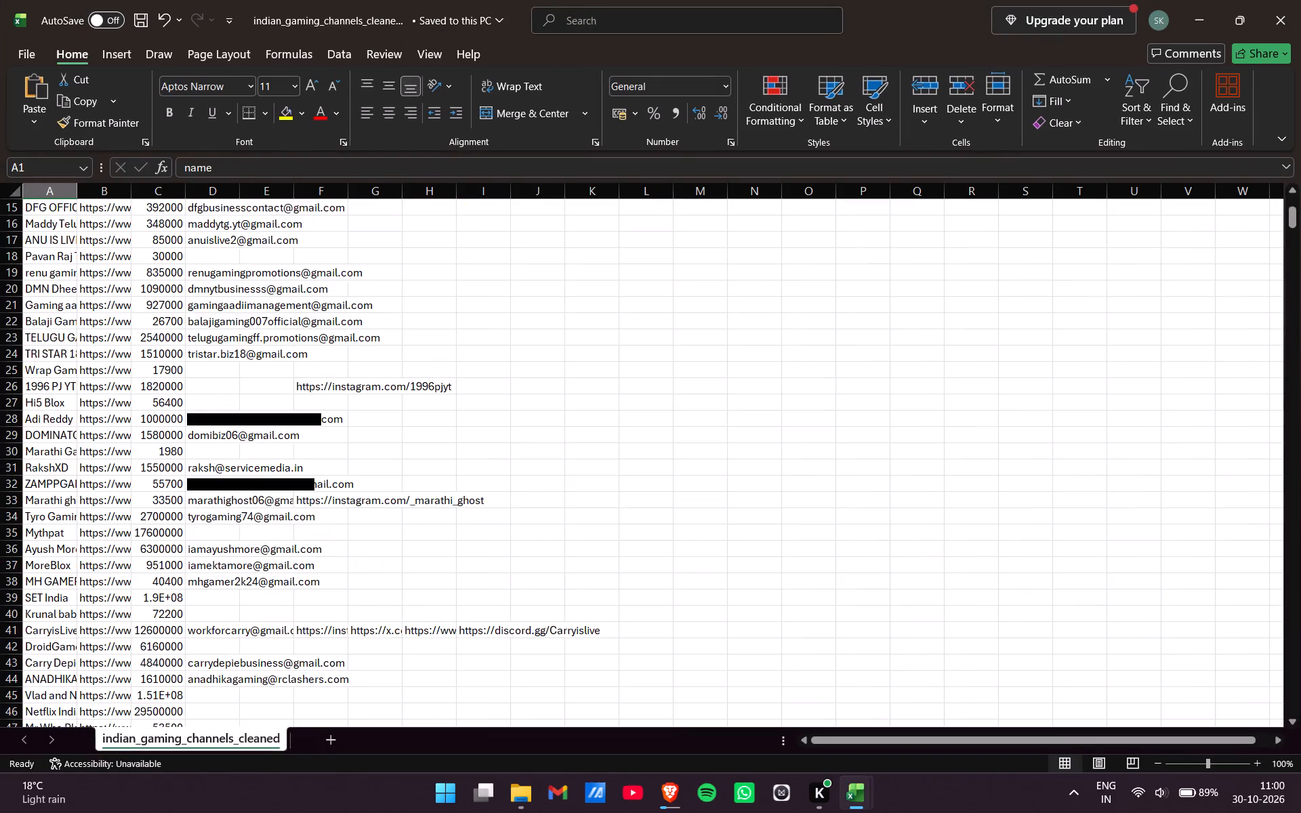
scroll(291, 334, down, 20)
scroll(291, 334, down, 20)
scroll(291, 334, down, 7)
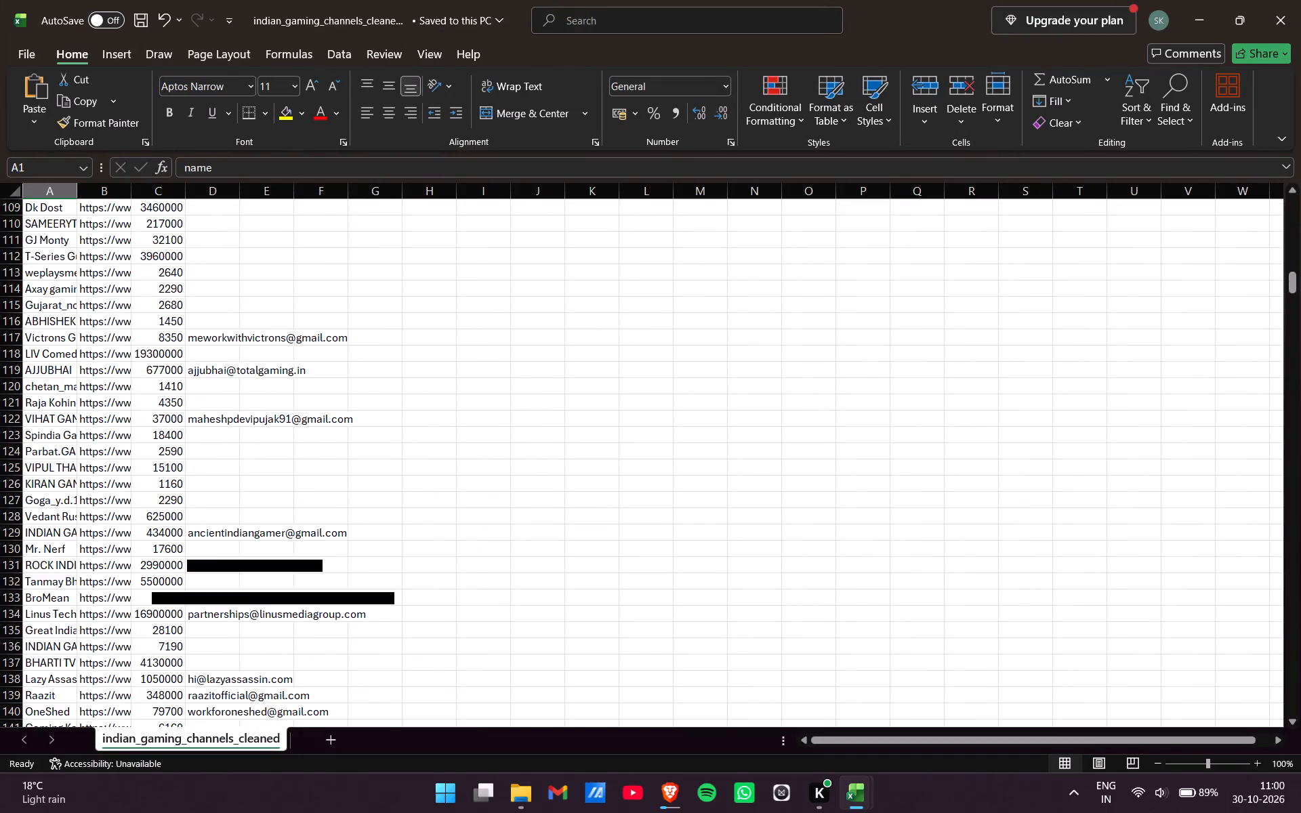
scroll(290, 341, down, 20)
scroll(290, 341, down, 20)
scroll(290, 341, down, 7)
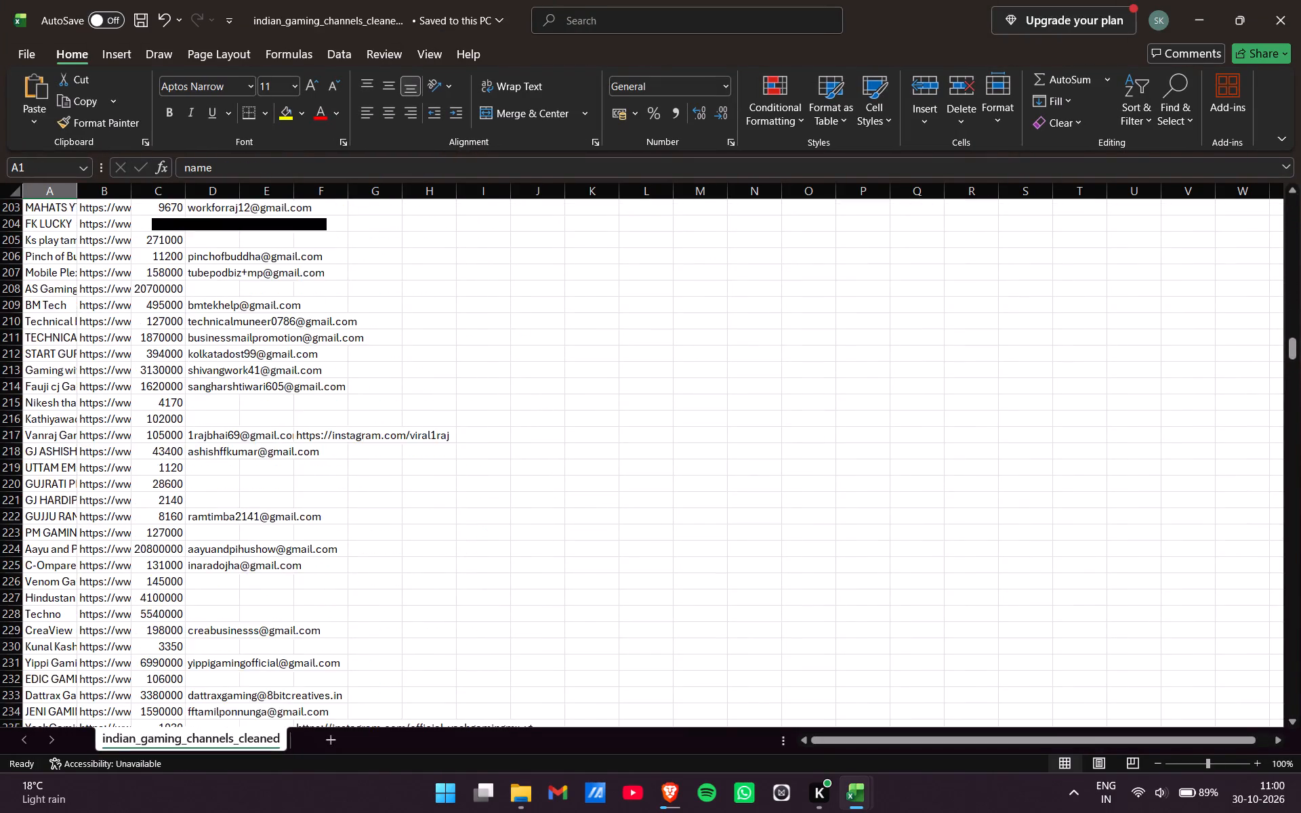
scroll(290, 343, down, 15)
scroll(290, 343, down, 18)
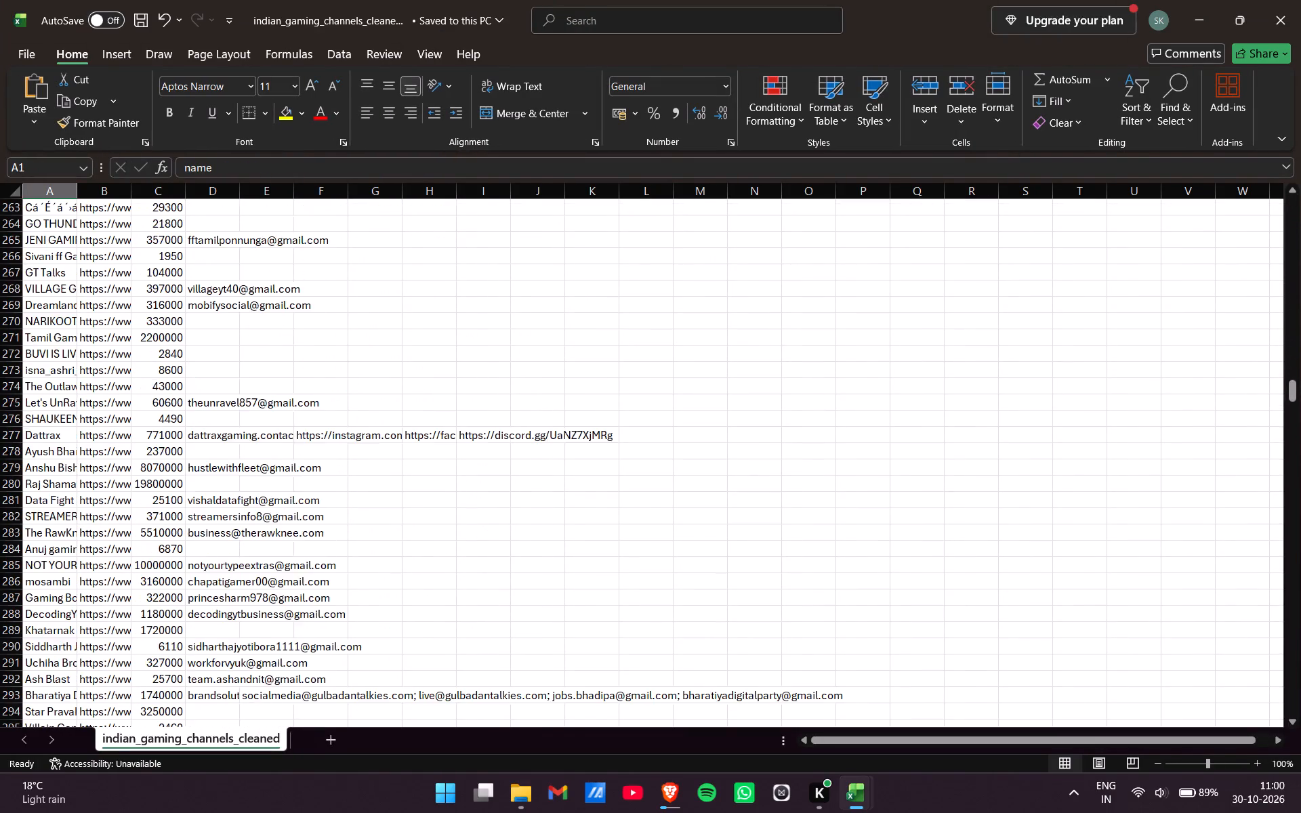
scroll(290, 345, down, 8)
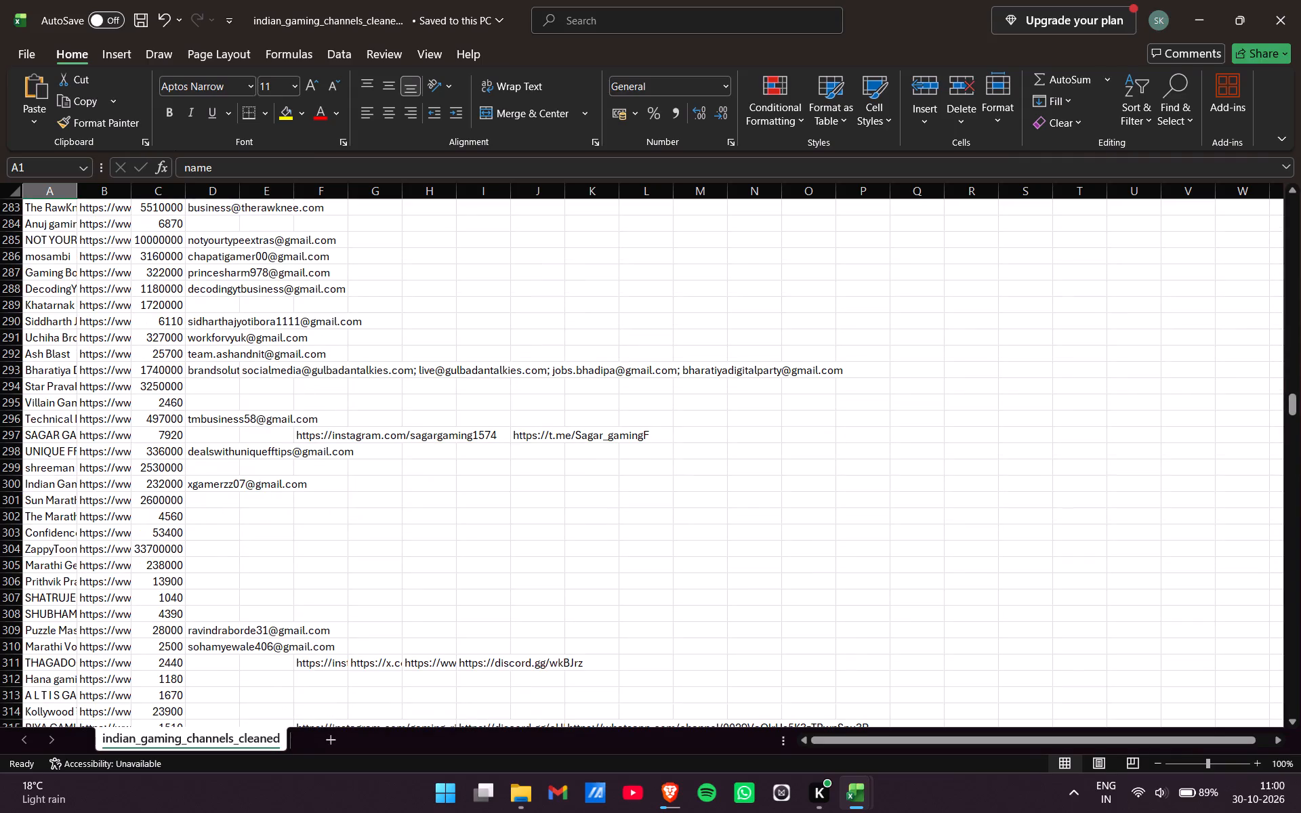
scroll(290, 346, down, 2)
scroll(290, 346, up, 11)
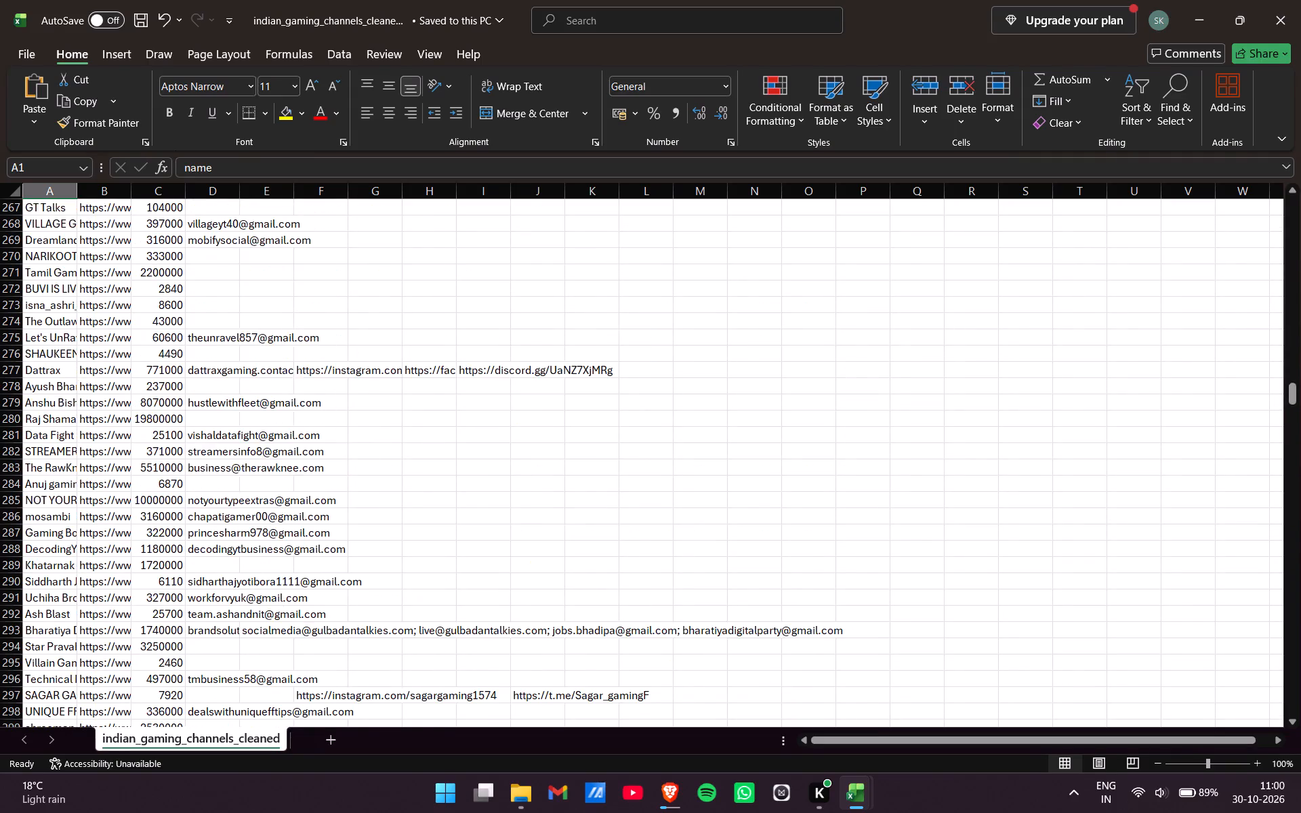
scroll(290, 346, down, 15)
scroll(290, 346, down, 14)
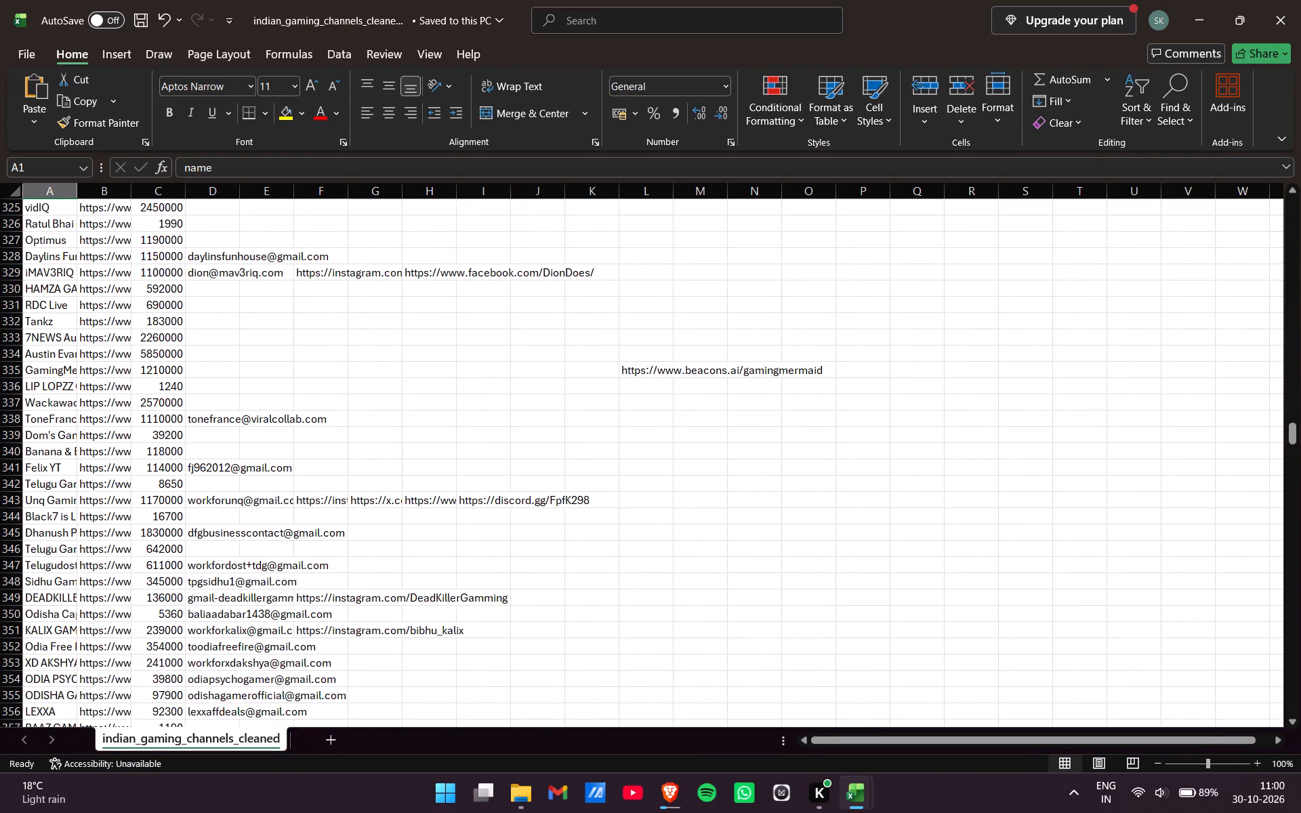
scroll(290, 346, down, 19)
scroll(290, 346, down, 14)
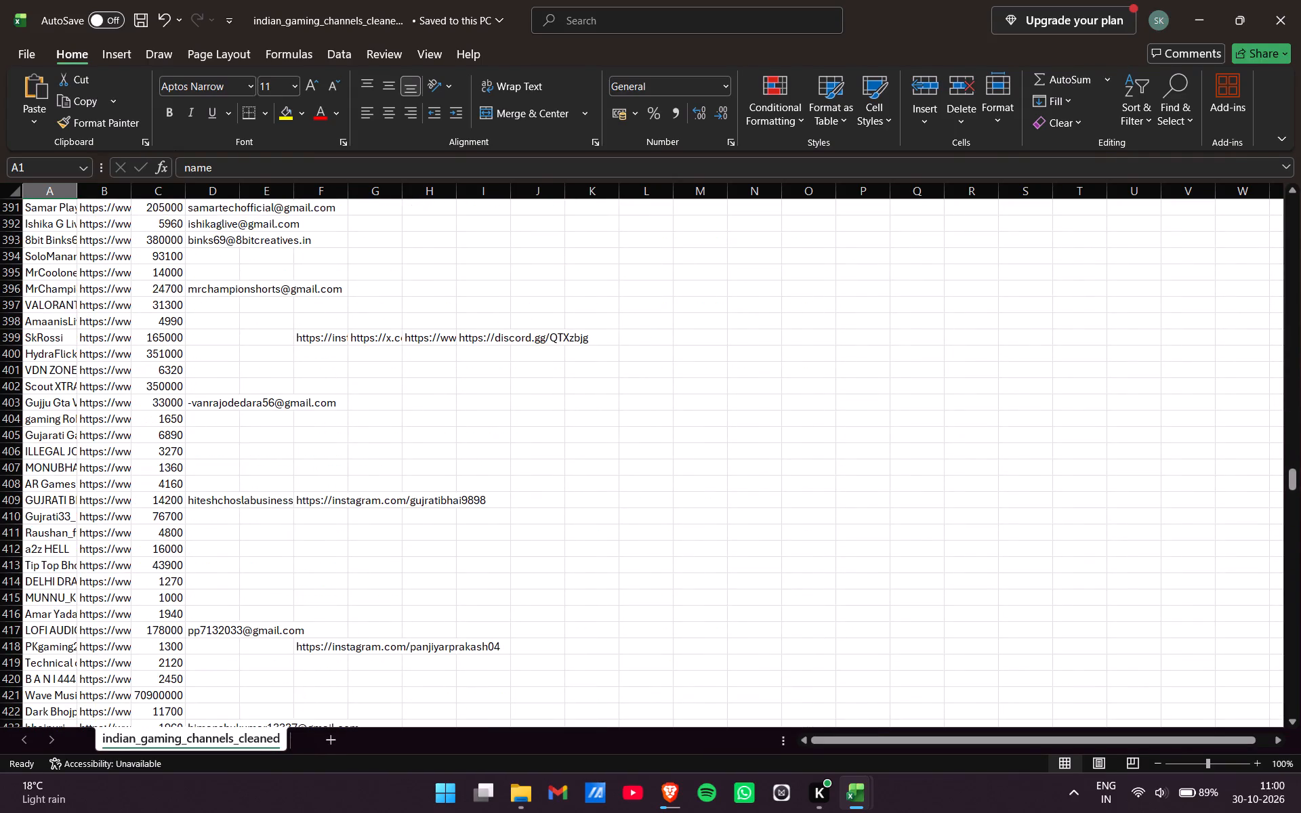
scroll(290, 346, down, 15)
scroll(290, 346, down, 11)
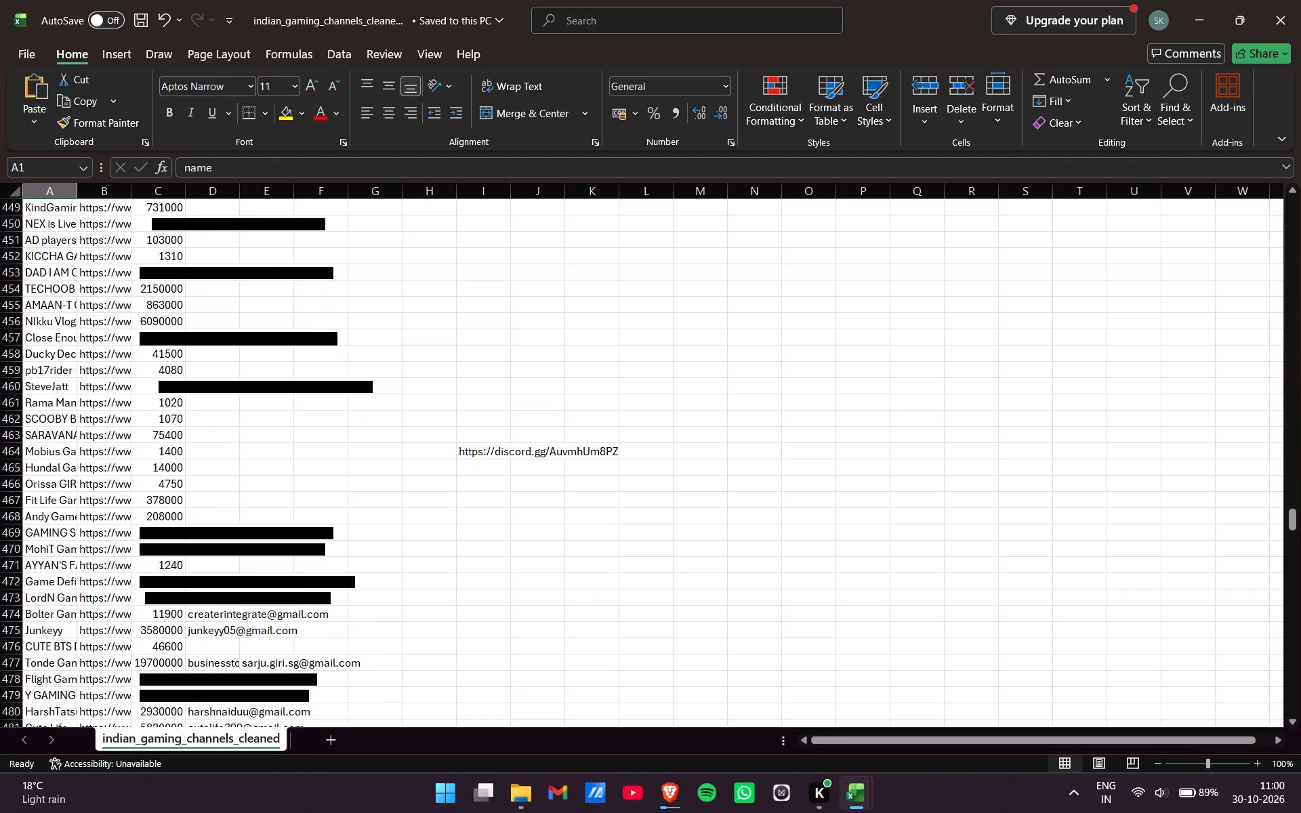
scroll(290, 346, down, 16)
scroll(290, 346, down, 20)
scroll(290, 346, down, 19)
scroll(290, 346, down, 13)
scroll(290, 346, down, 8)
scroll(999, 478, down, 12)
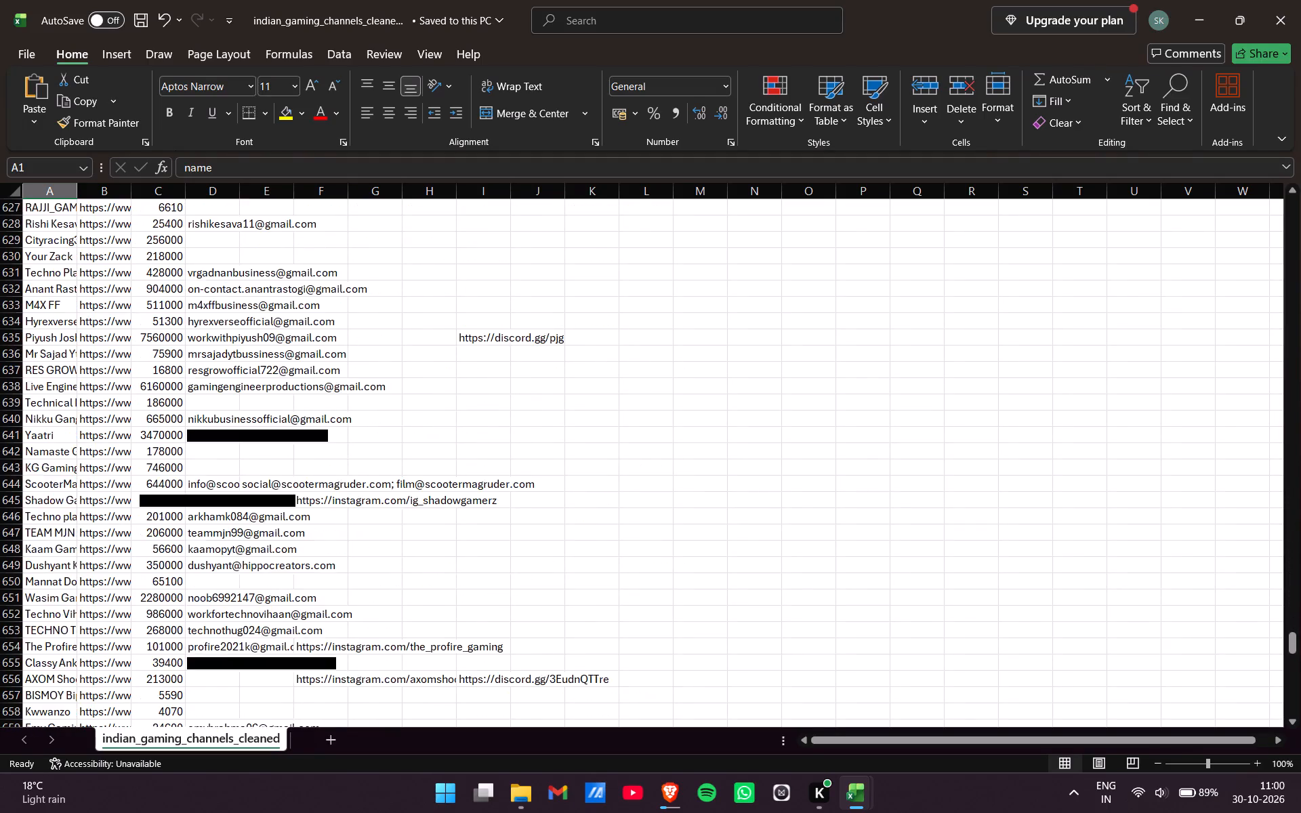
scroll(669, 472, down, 20)
scroll(669, 472, down, 12)
scroll(309, 434, down, 7)
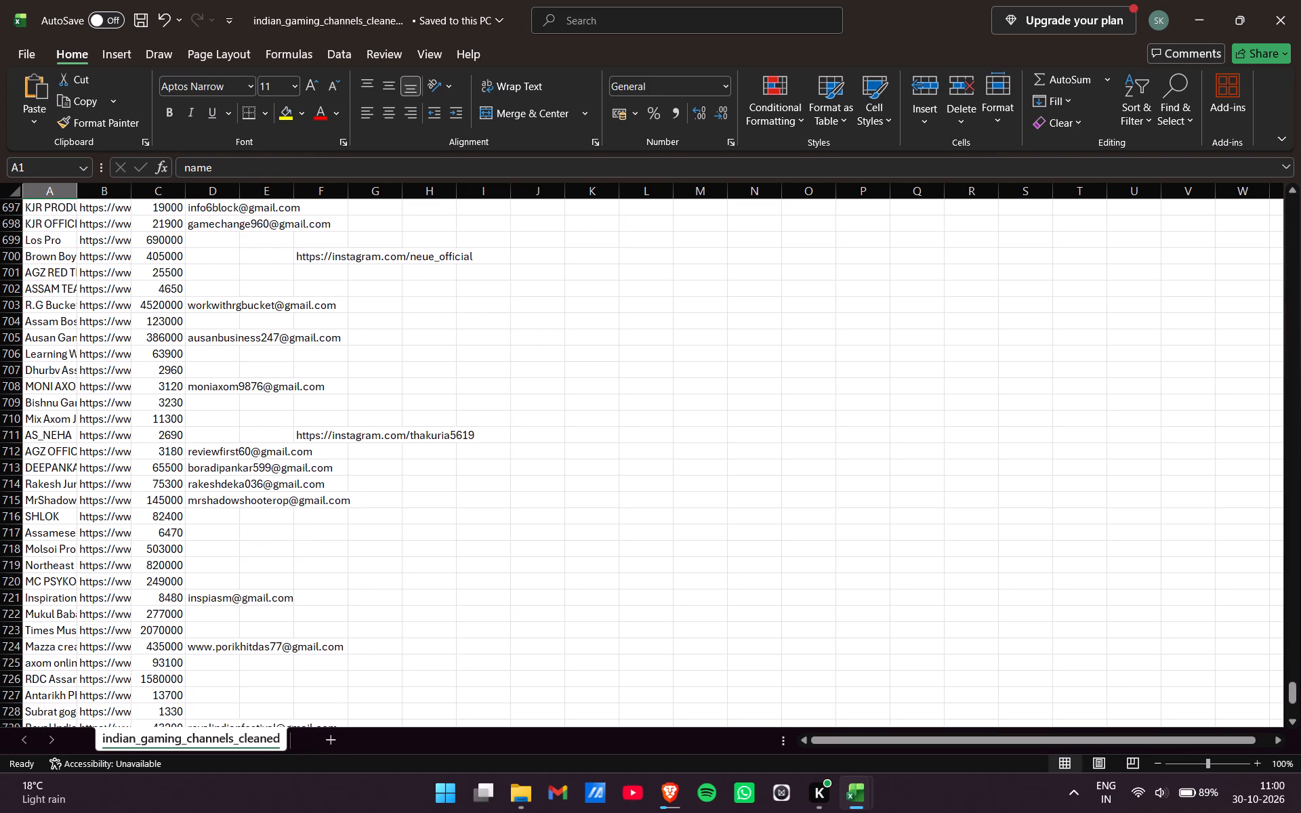
scroll(309, 434, down, 15)
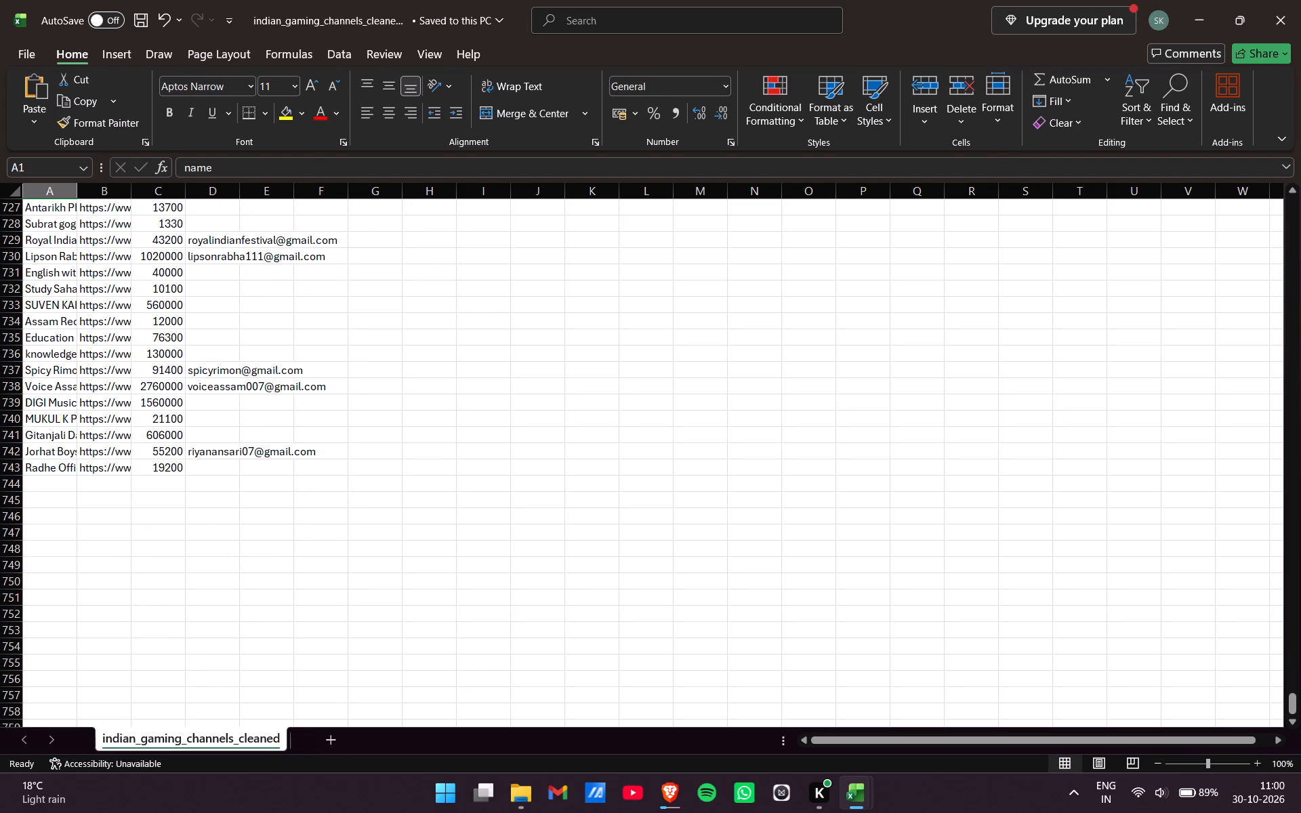
Switch to File Explorer, go to the gaming_scraper folder on drive D and select indian_gaming_channels_cleaned.csv.
click(512, 801)
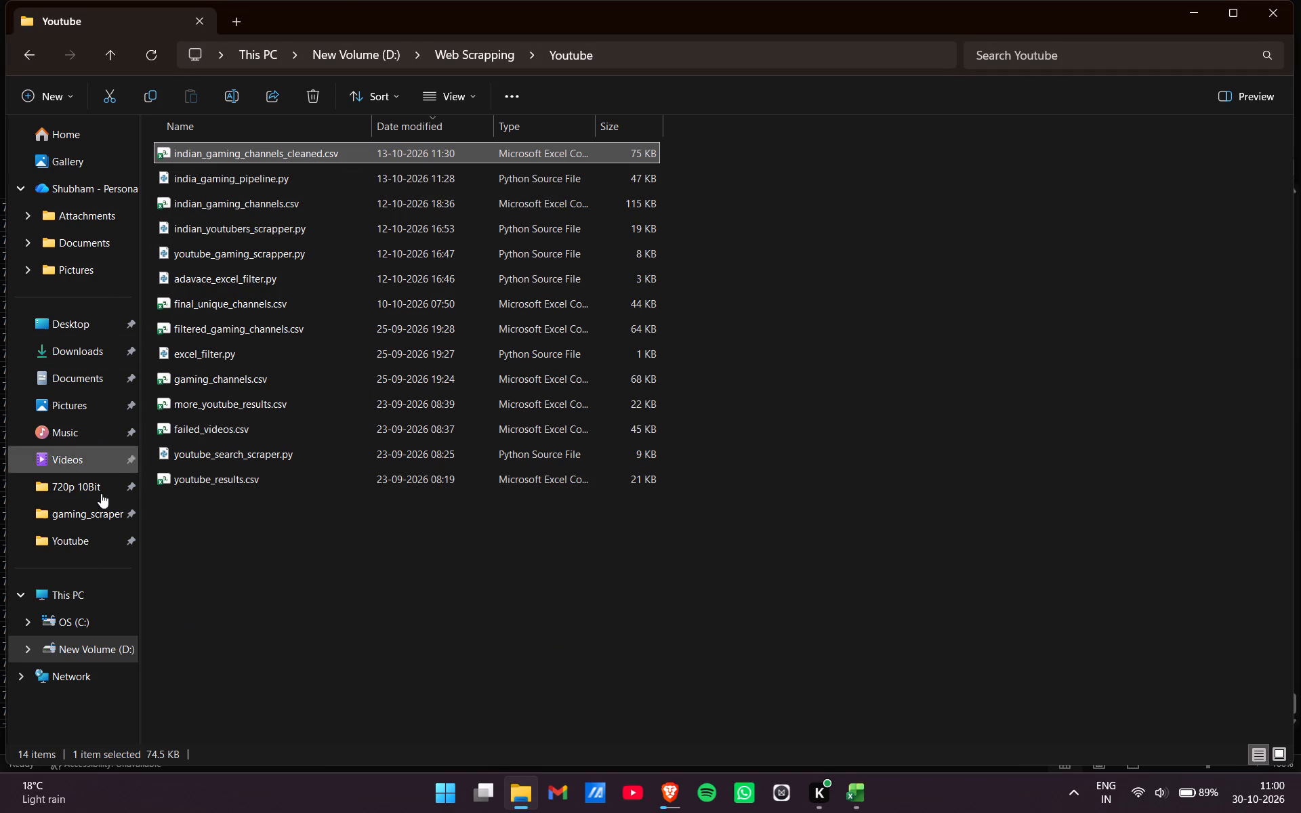
click(102, 512)
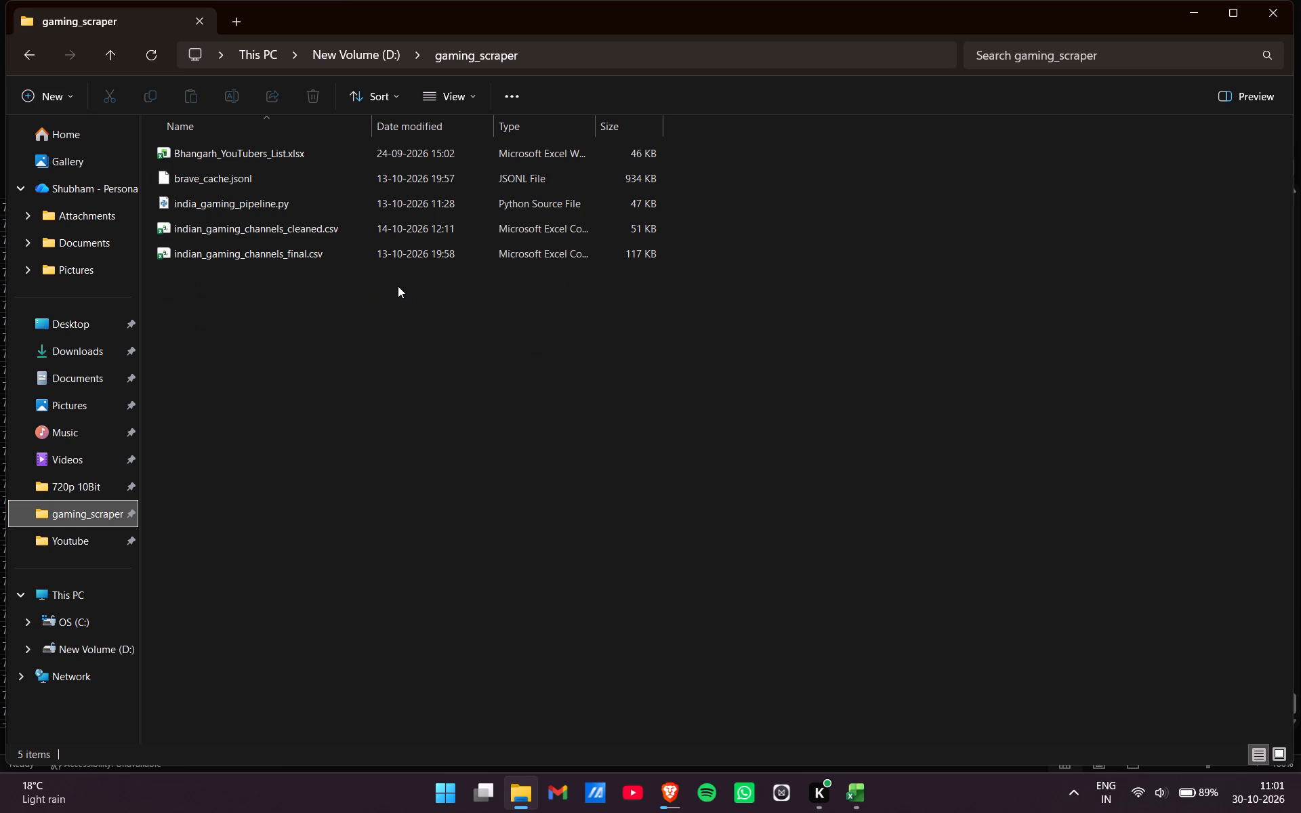
click(398, 234)
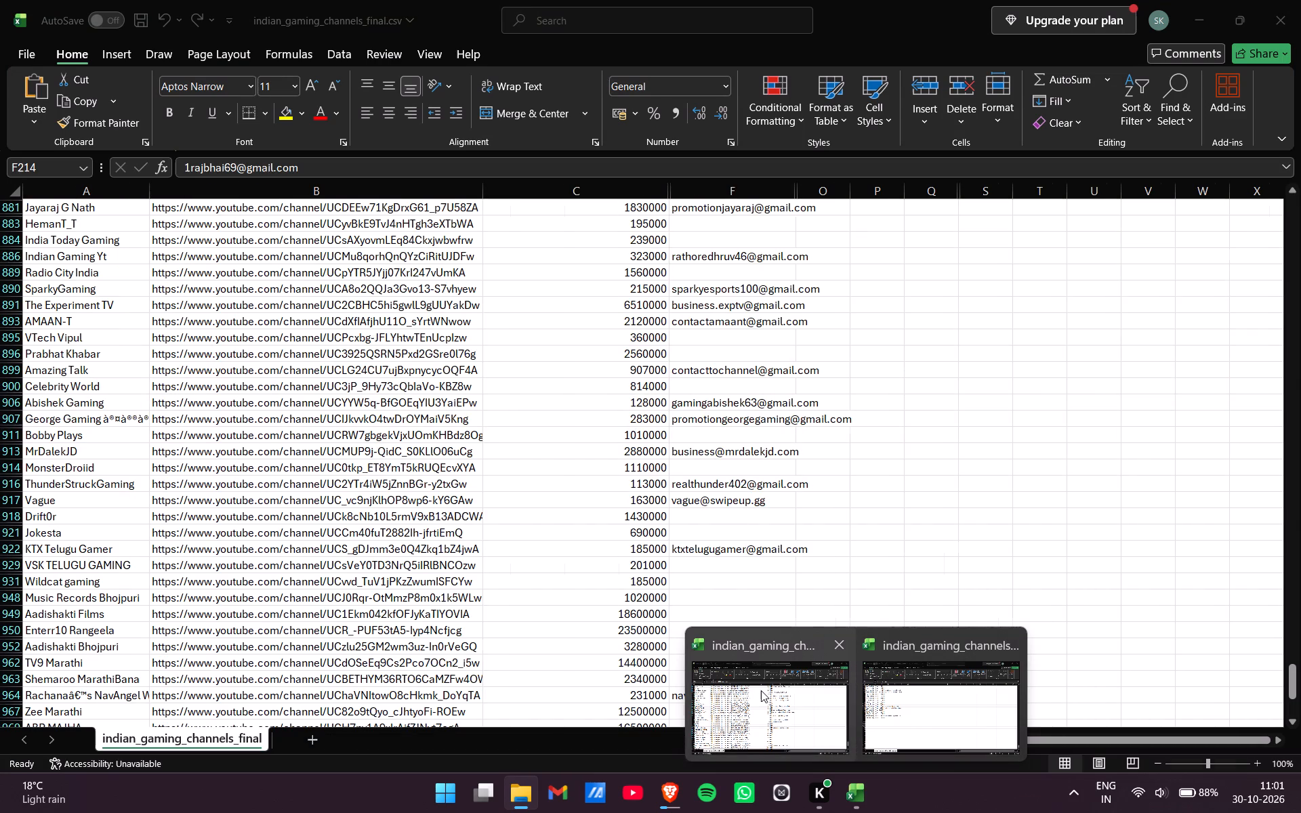
Switch to the indian_gaming_channels_final.csv workbook in Excel, save it and close it.
click(761, 690)
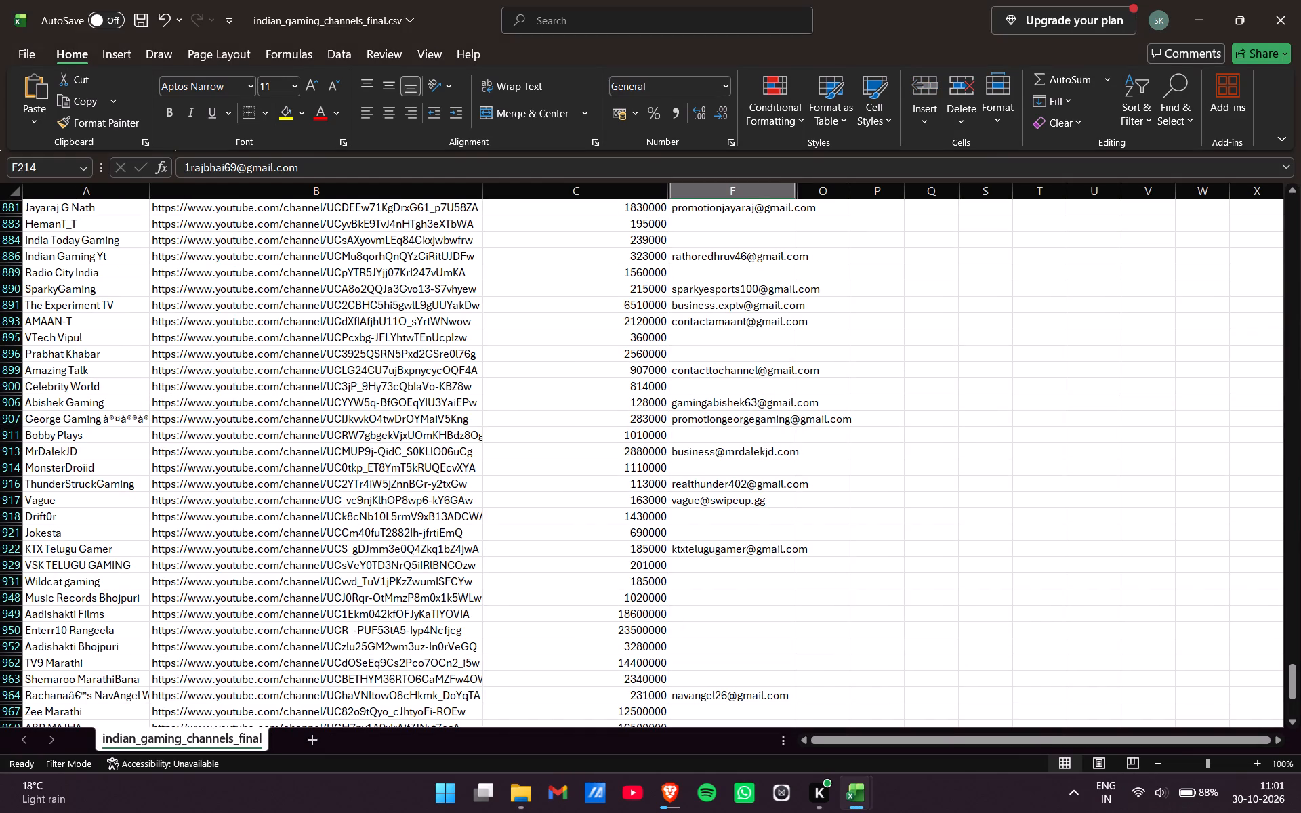
key(ctrl+s)
click(1300, 0)
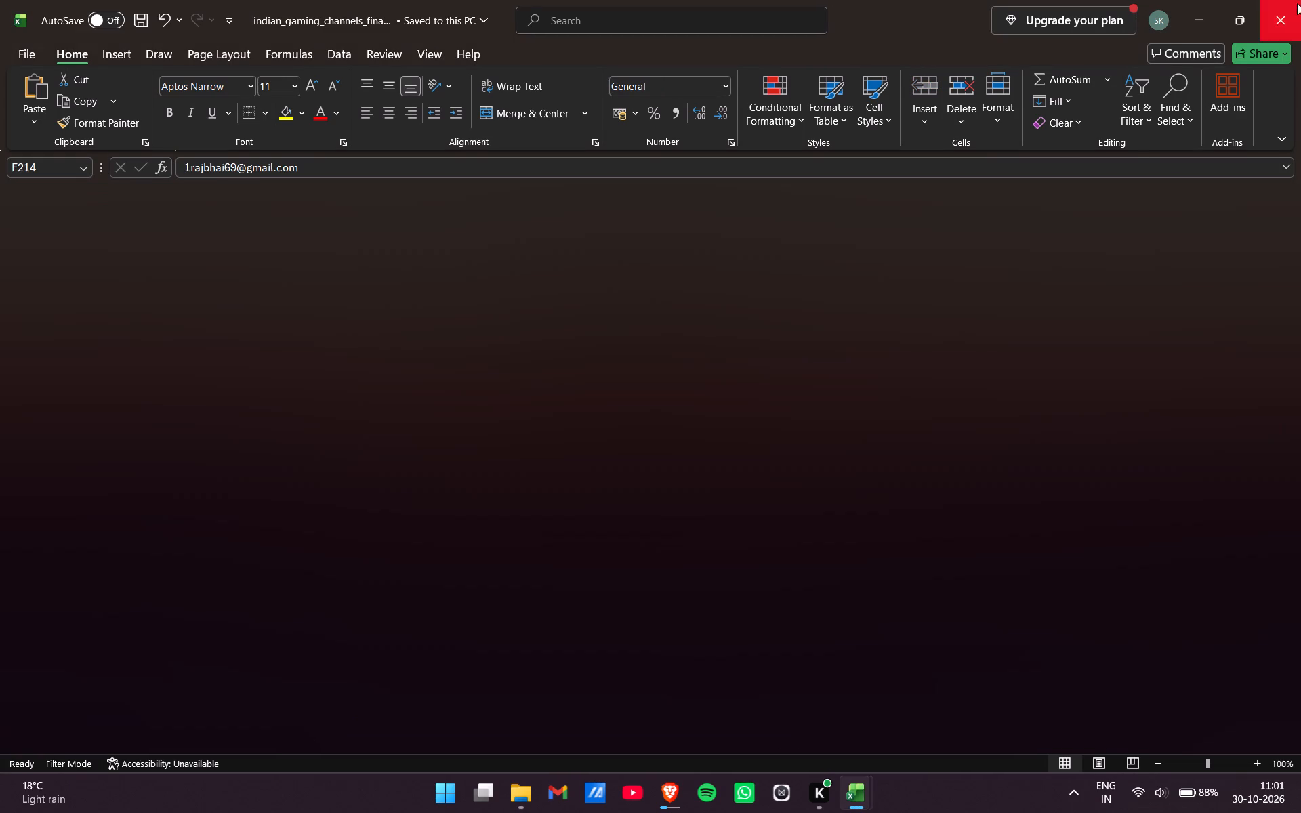
Save and close the open indian_gaming_channels_cleaned.csv that came from the Youtube folder.
scroll(484, 399, up, 20)
click(484, 398)
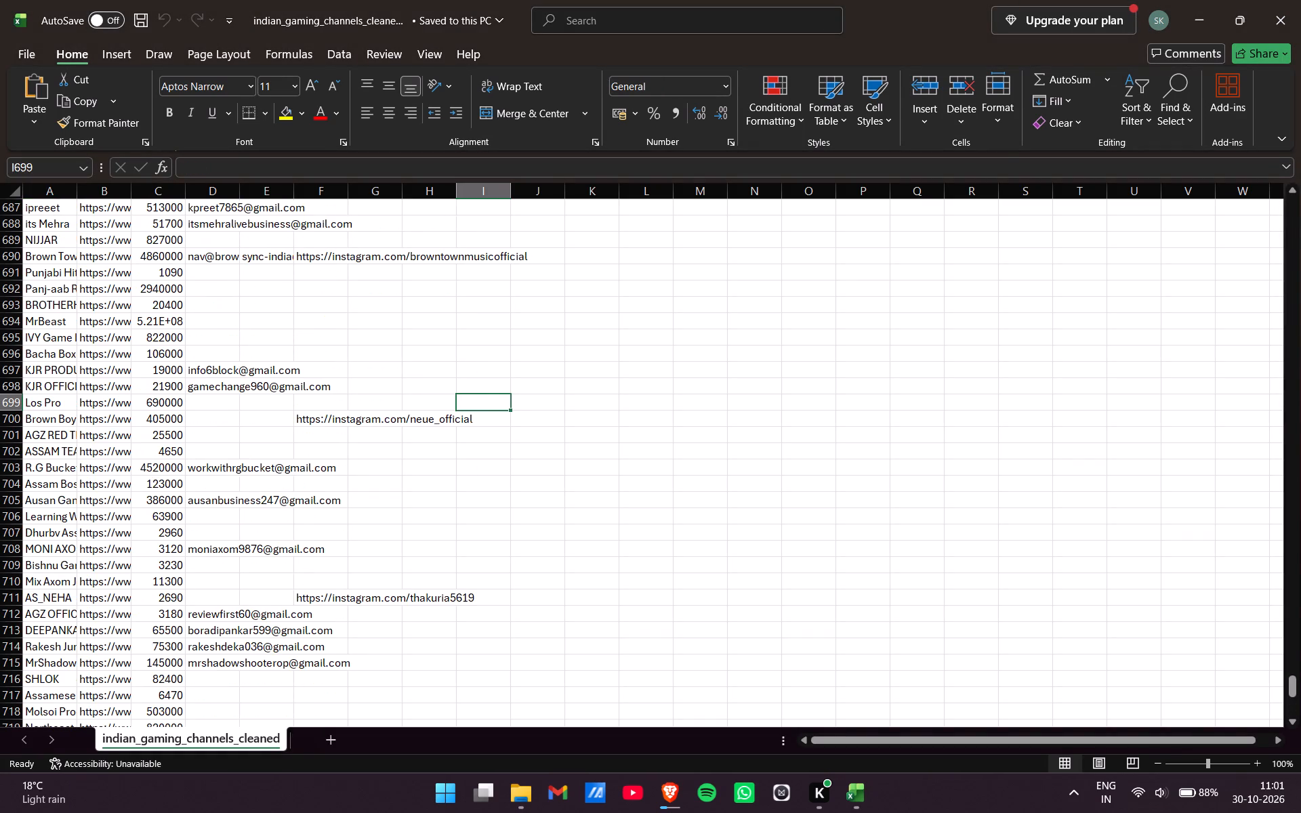
key(ctrl+s)
click(1300, 0)
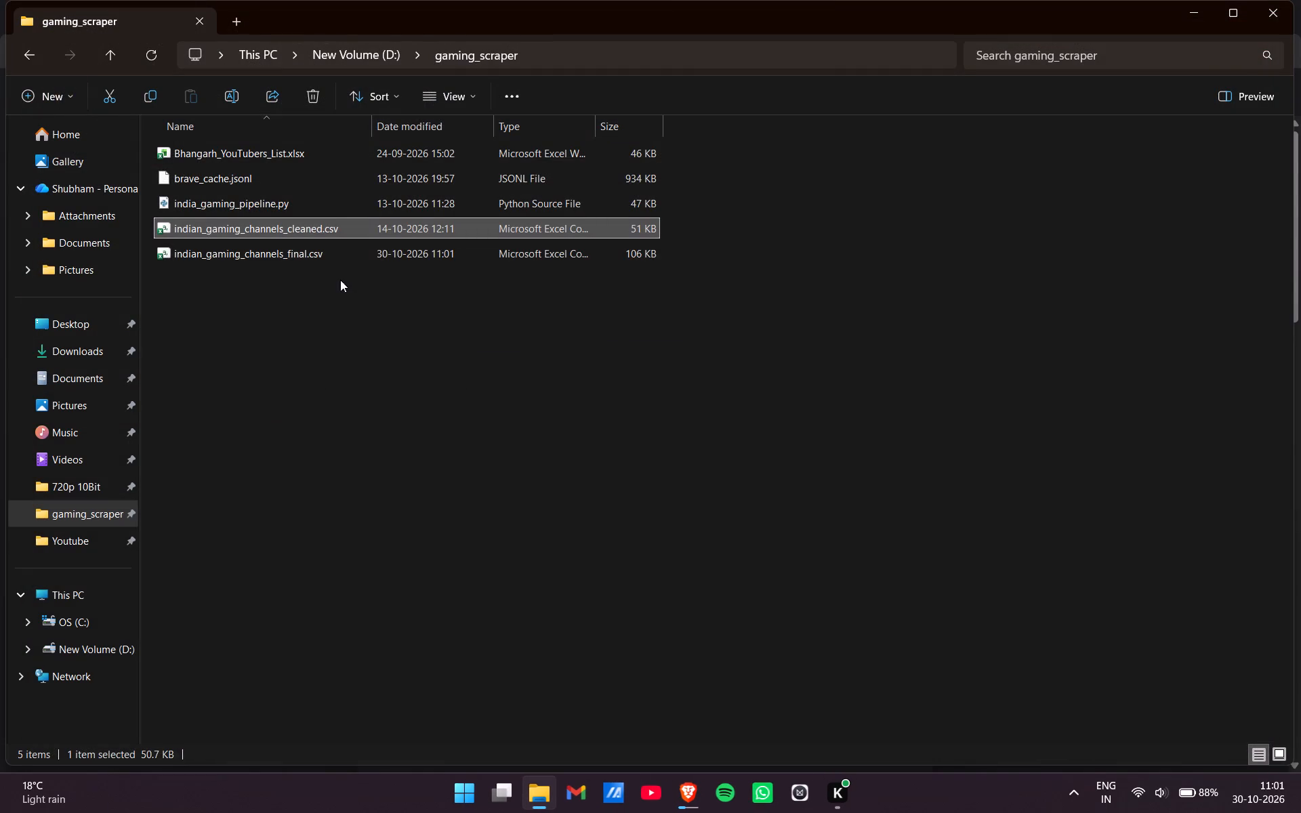
Open indian_gaming_channels_cleaned.csv from the gaming_scraper folder in Excel.
double_click(337, 226)
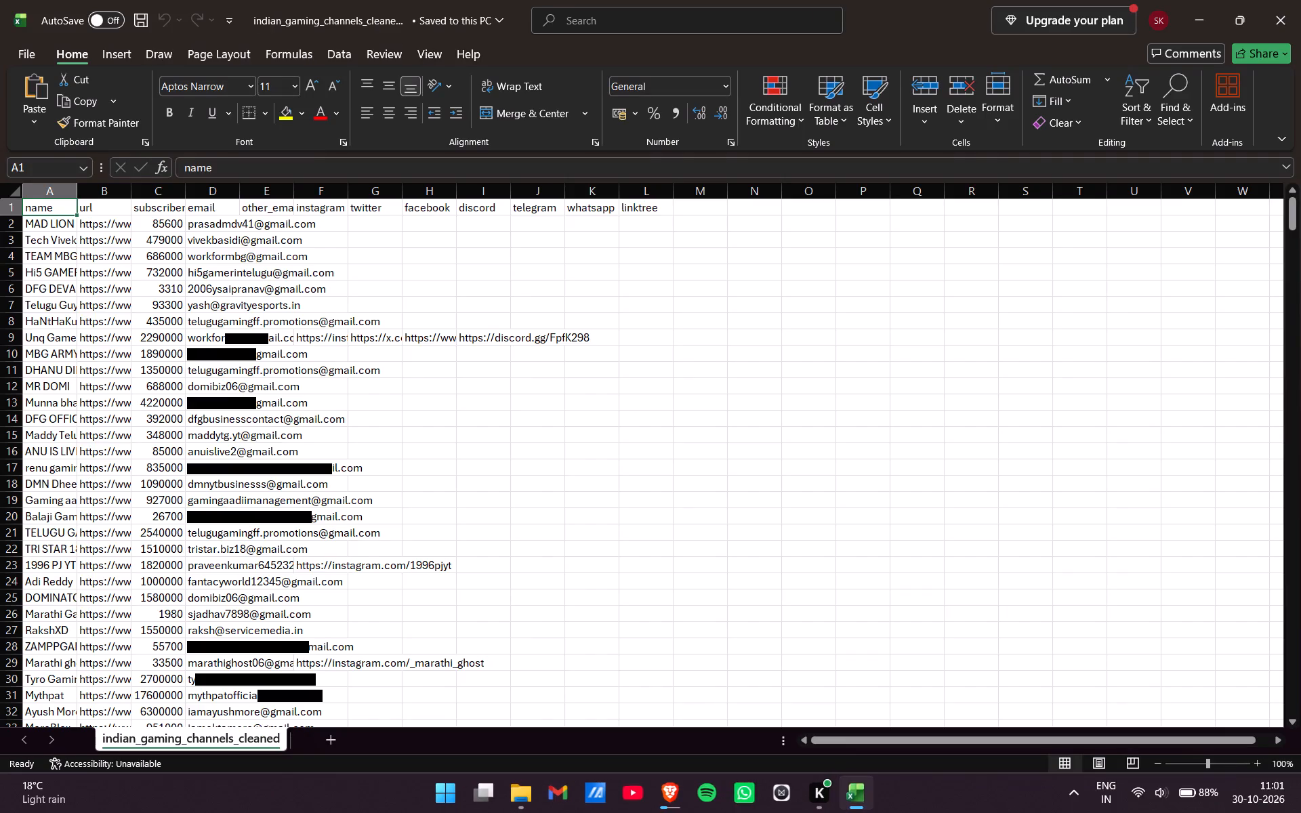
Look through the gaming_scraper version of the cleaned list to see how far its contact emails are filled in.
scroll(407, 397, down, 8)
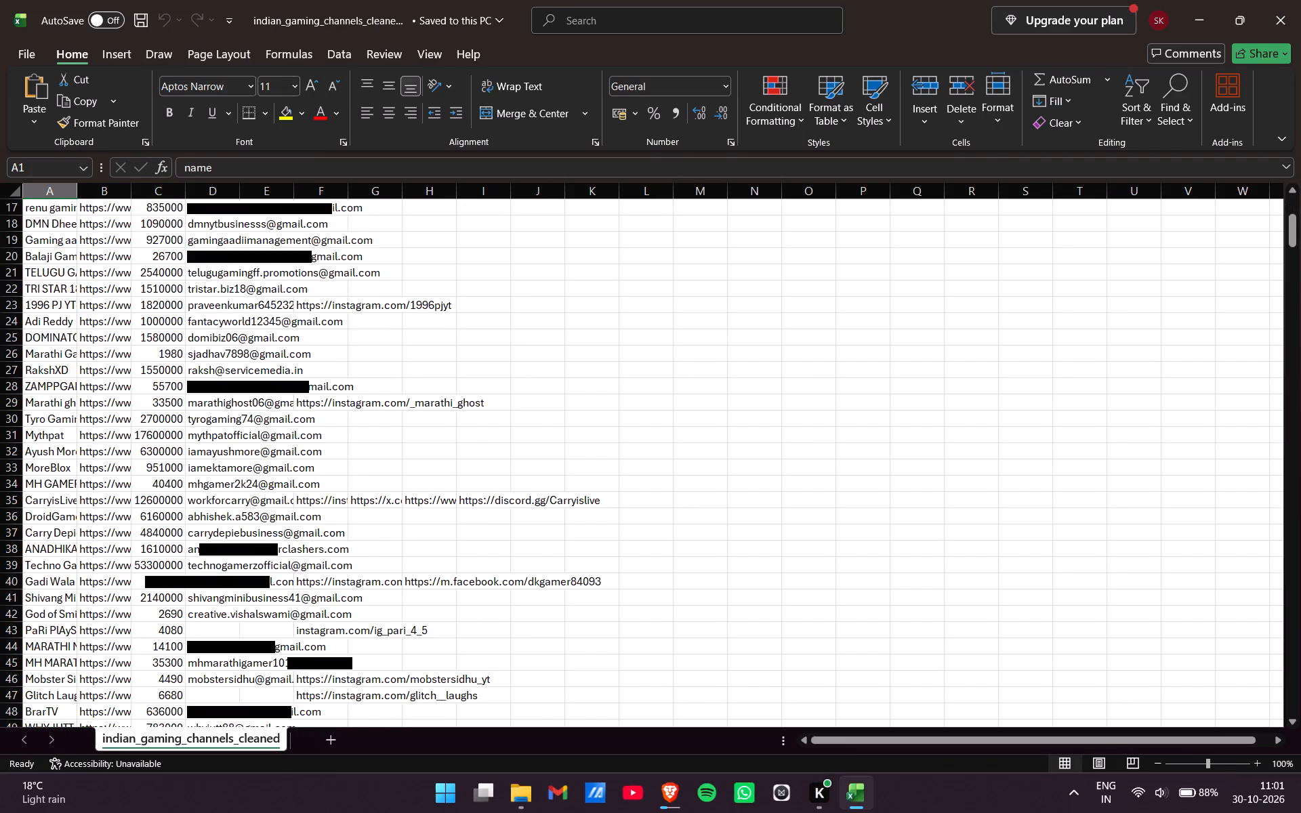
scroll(394, 418, down, 20)
scroll(394, 418, down, 20)
scroll(394, 418, down, 13)
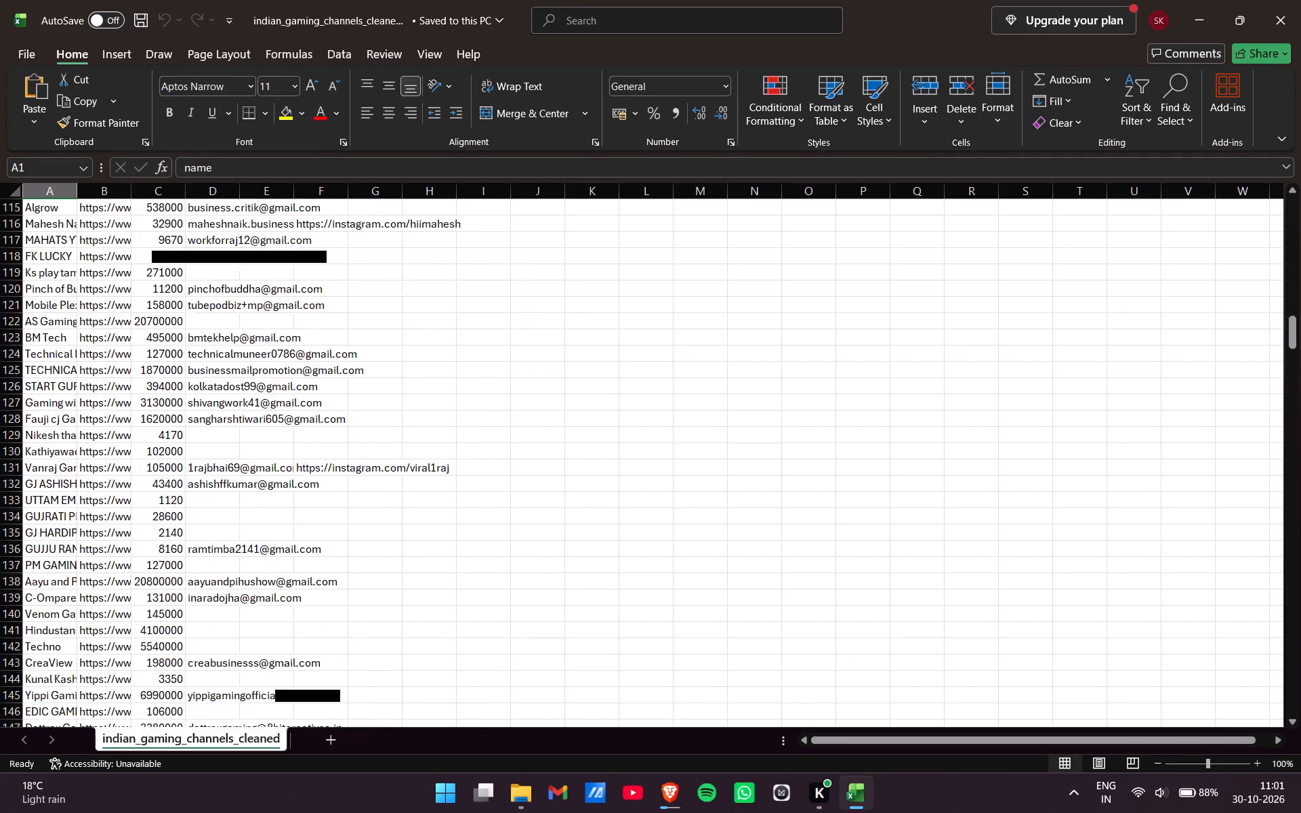
scroll(383, 420, down, 20)
scroll(383, 420, down, 6)
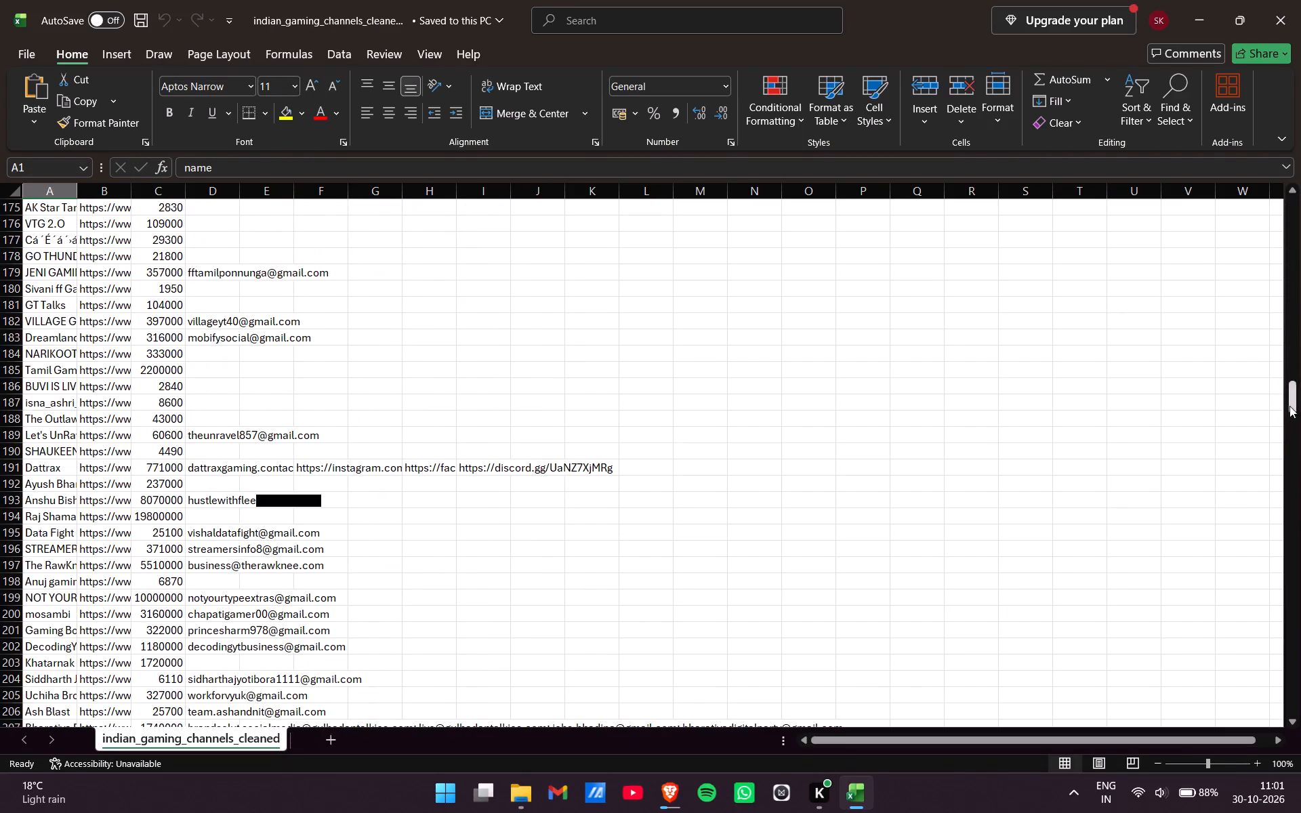
drag(1289, 406, 1262, 696)
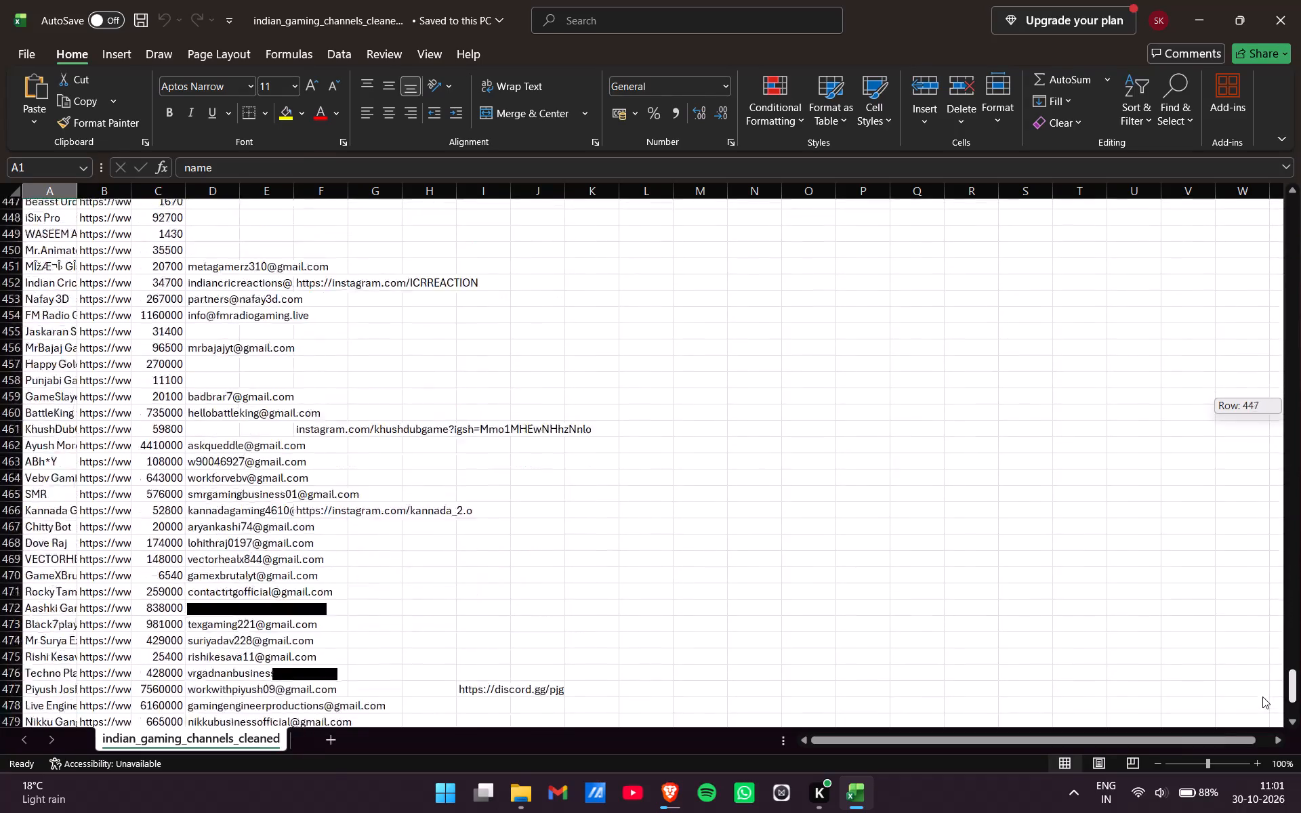
drag(1262, 696, 1257, 728)
scroll(470, 446, down, 6)
scroll(325, 476, up, 19)
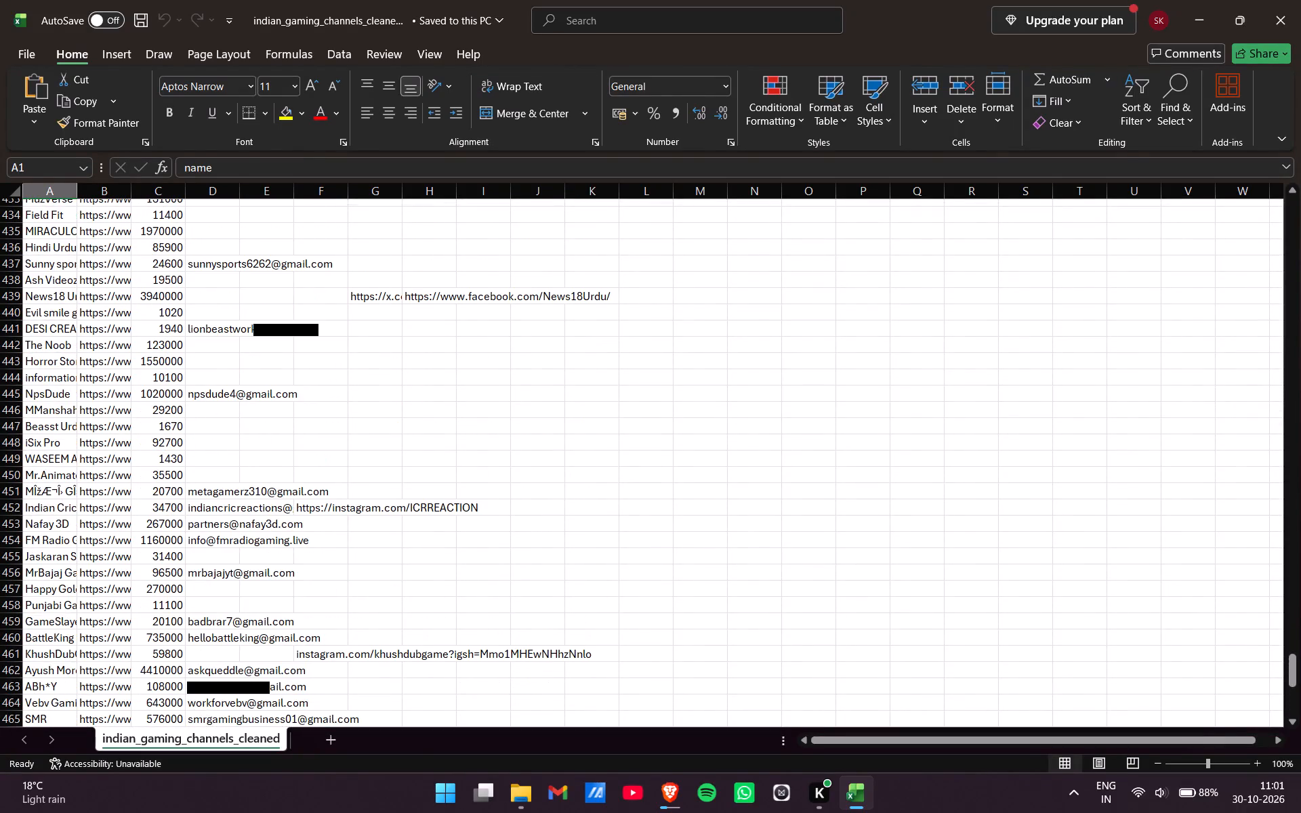
Set the column width to 20 for the name column and the rest of the header columns through linktree.
key(alt+h)
key(alt+o)
key(alt+w)
text(20)
key(Return)
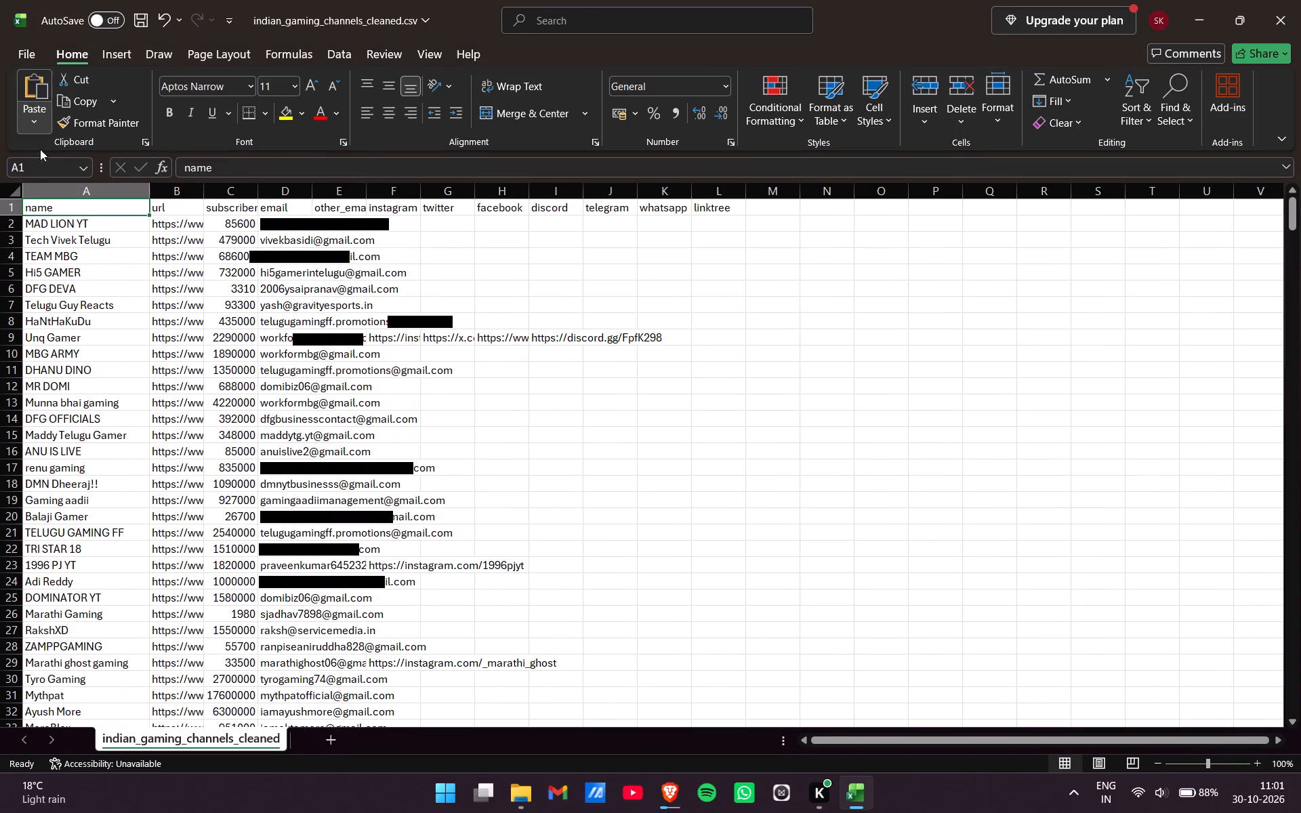
drag(117, 205, 537, 232)
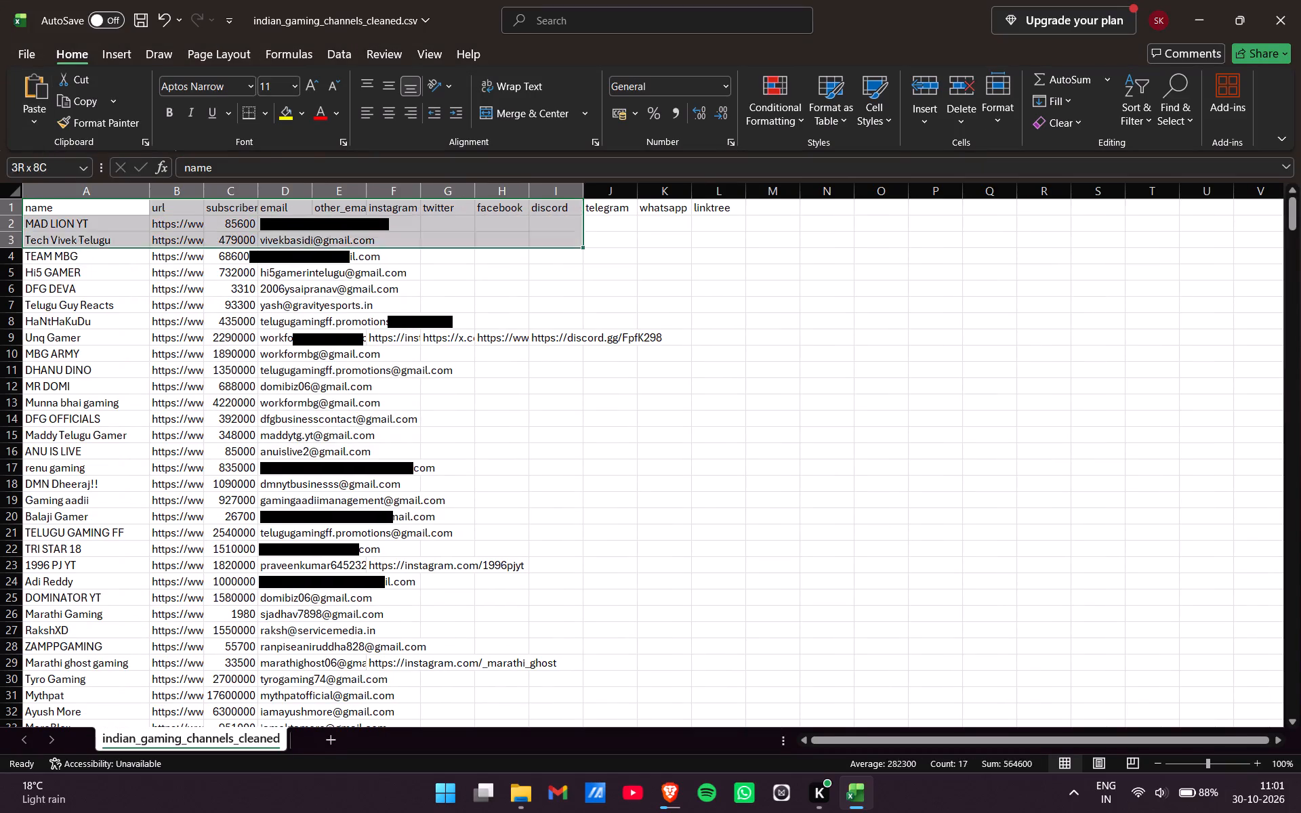
drag(537, 232, 712, 203)
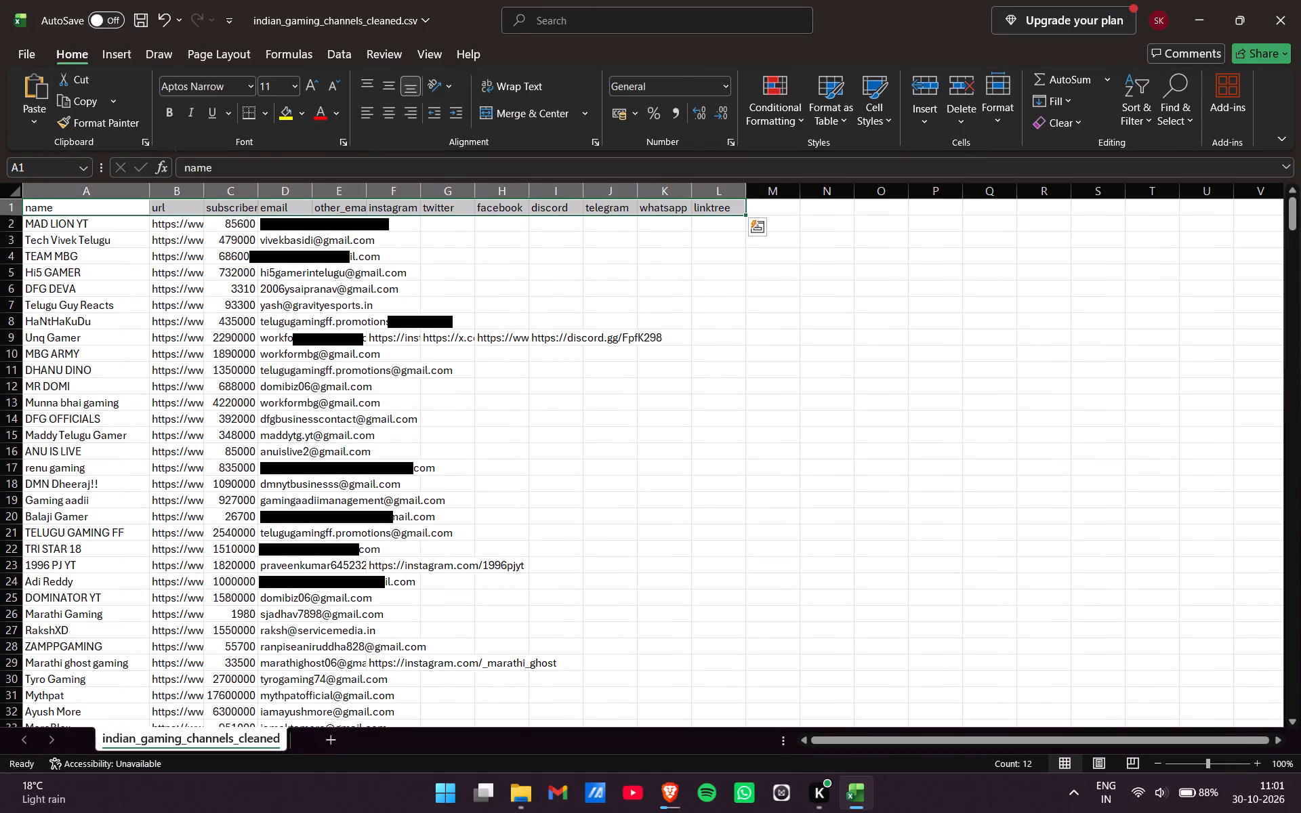
key(alt+h)
key(alt+o)
key(alt+w)
text(20)
key(Return)
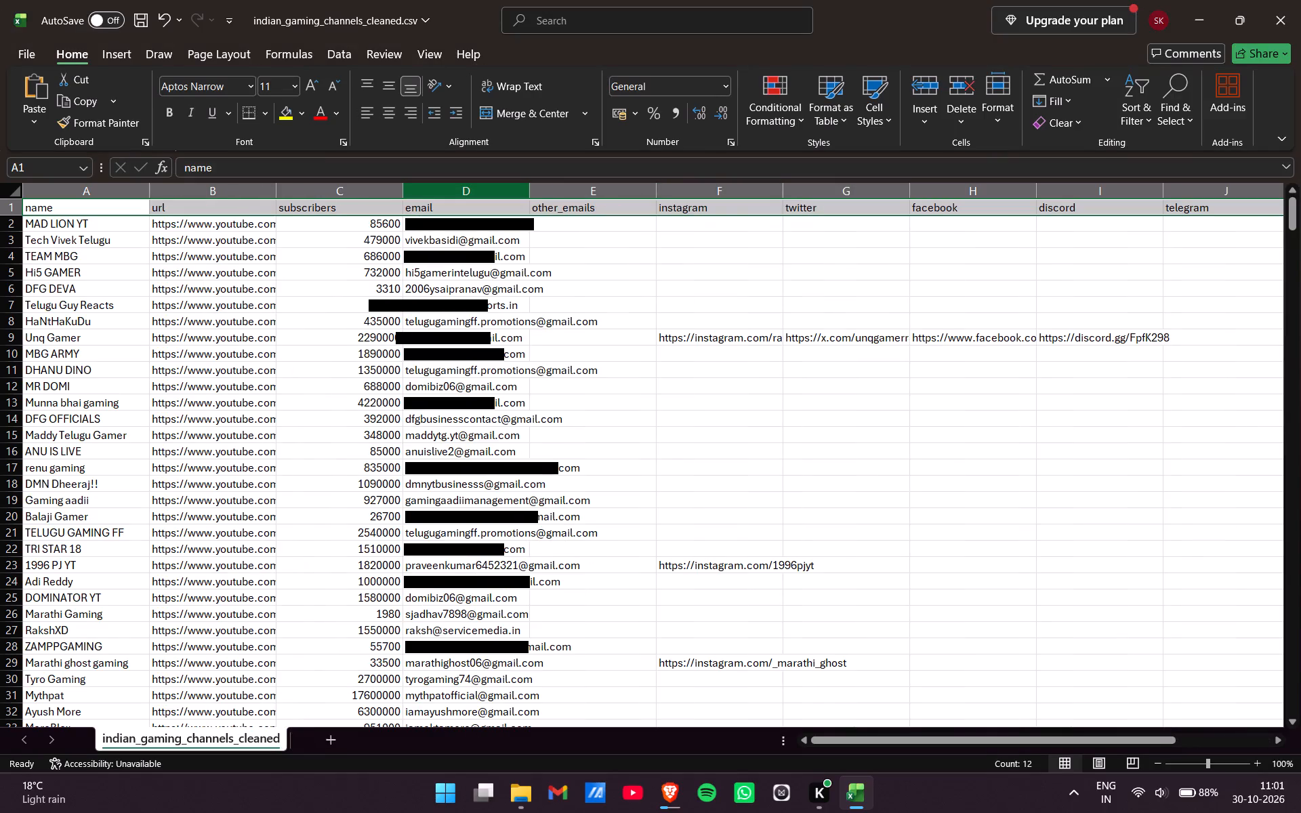
Widen the url column to fit the full channel links, narrow the subscribers column, and widen the email column to fit its addresses.
drag(276, 189, 441, 197)
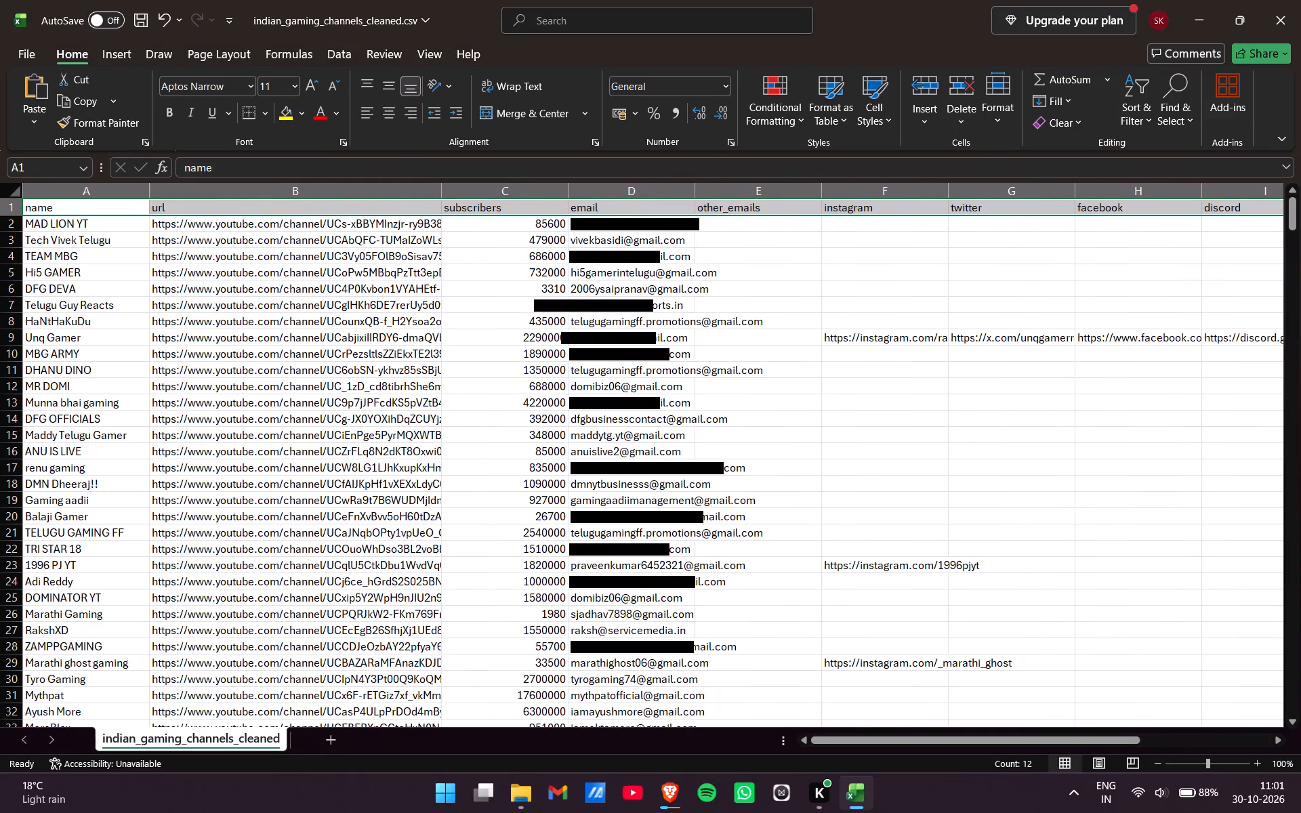
drag(443, 194, 524, 203)
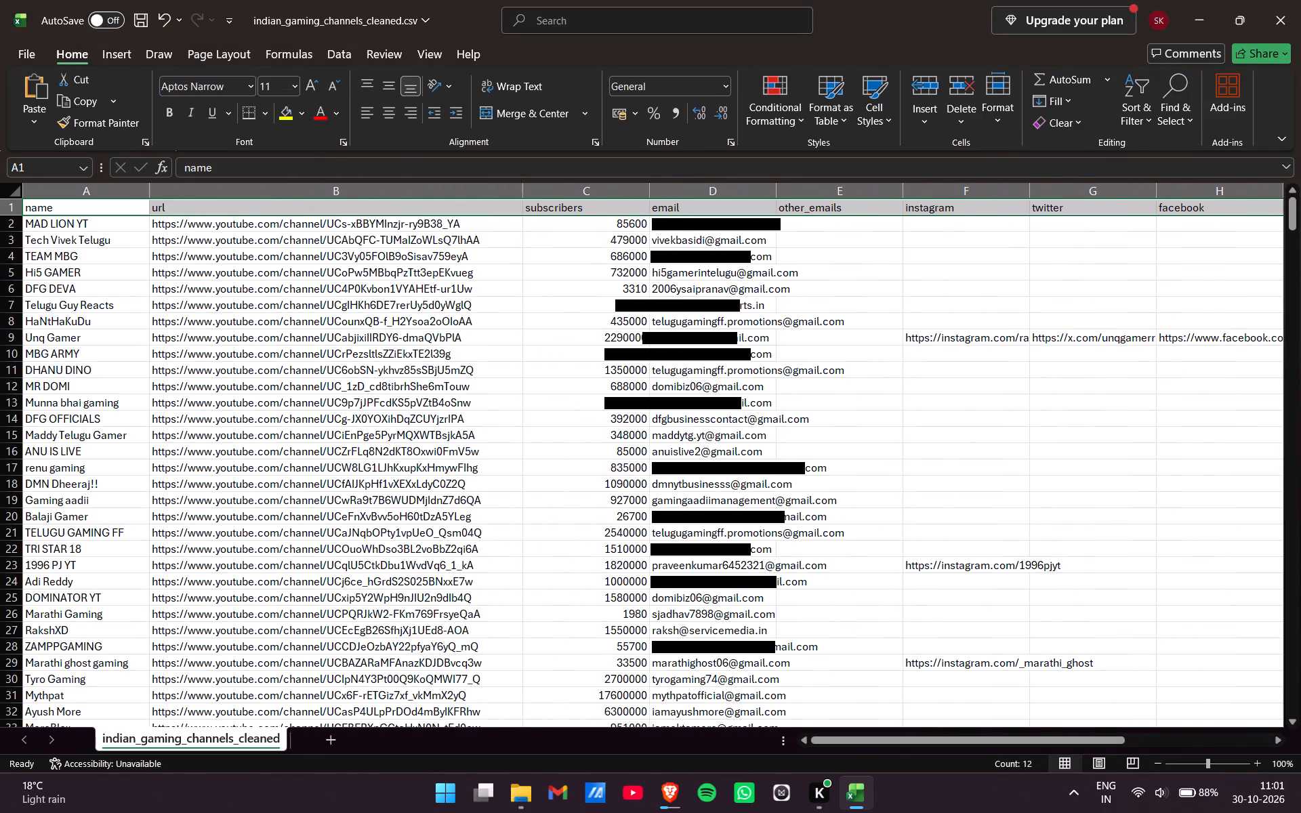
drag(648, 191, 613, 199)
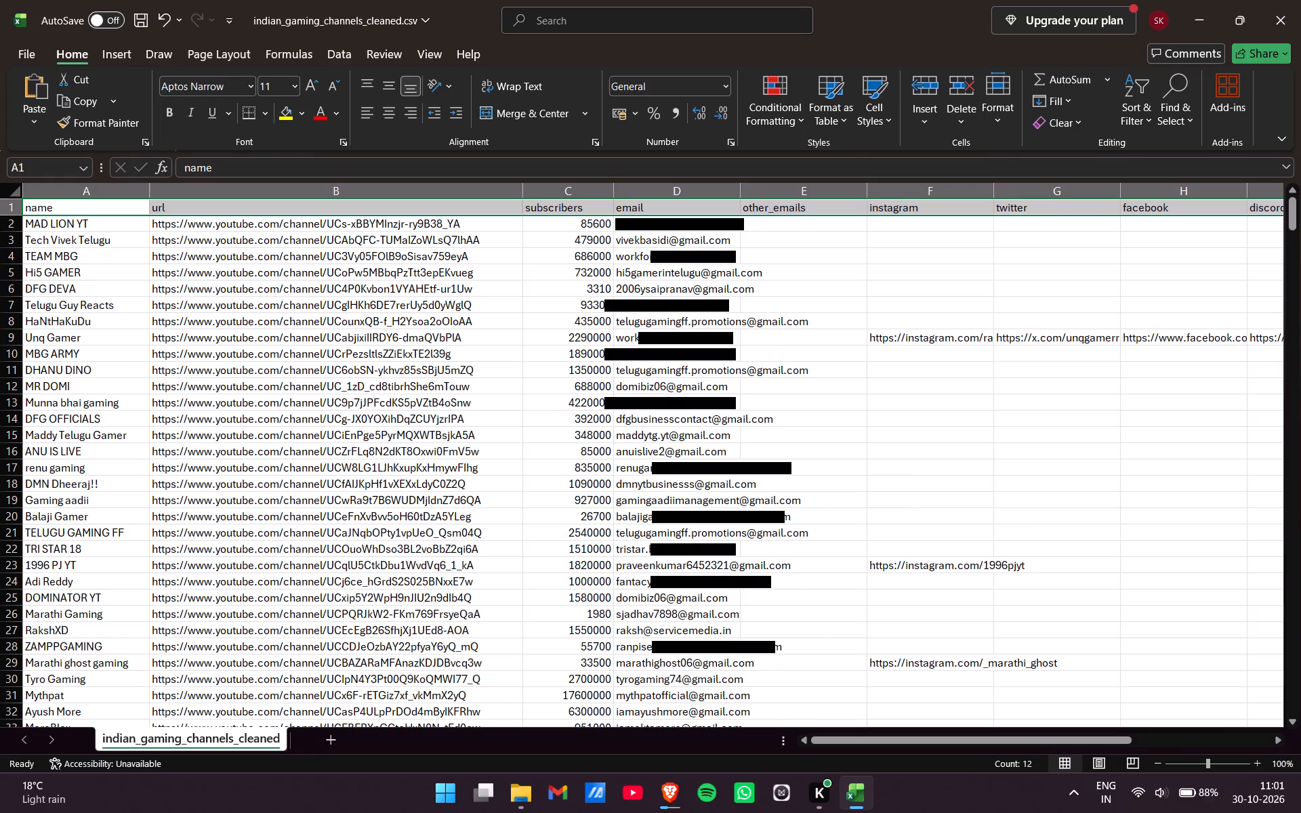
drag(740, 188, 814, 209)
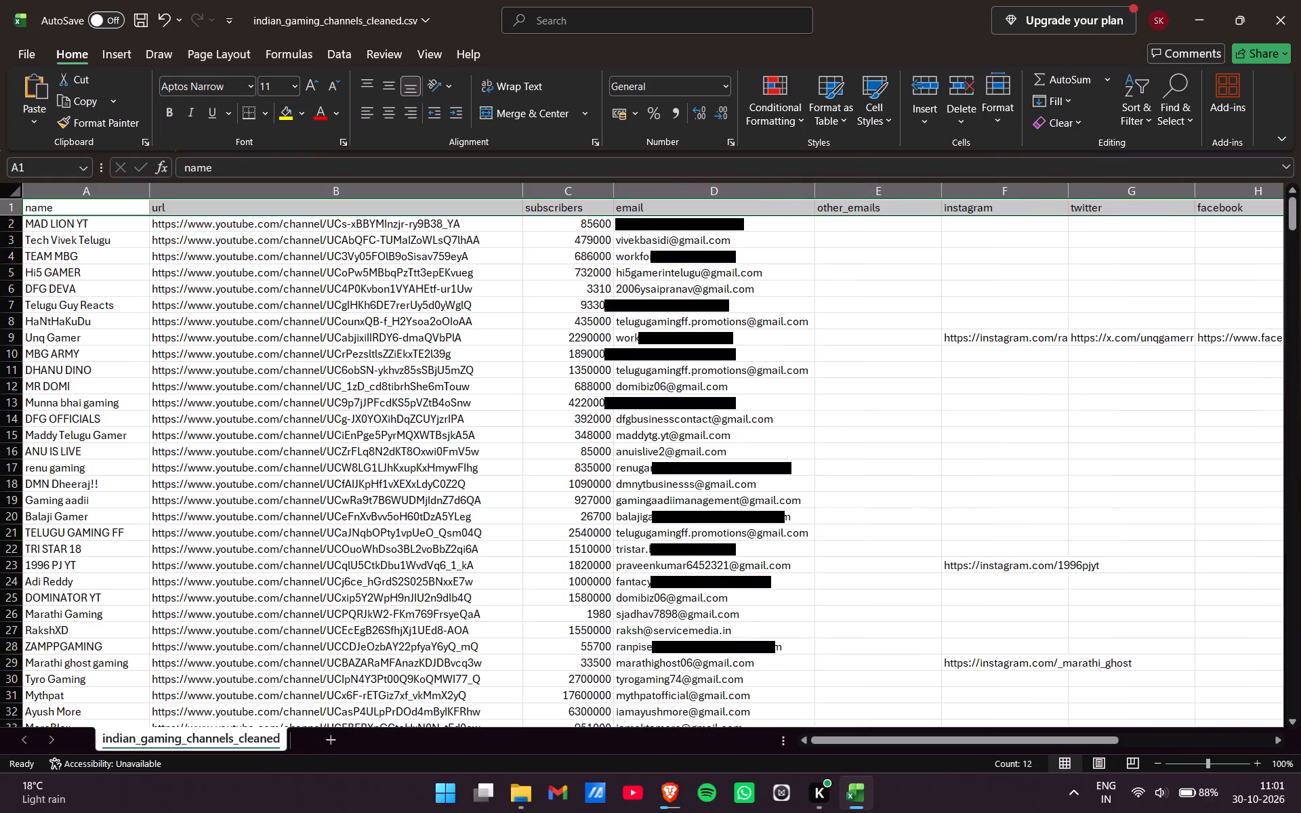
Hide the columns from other_emails through linktree, leaving name, url, subscribers and email side by side.
click(874, 267)
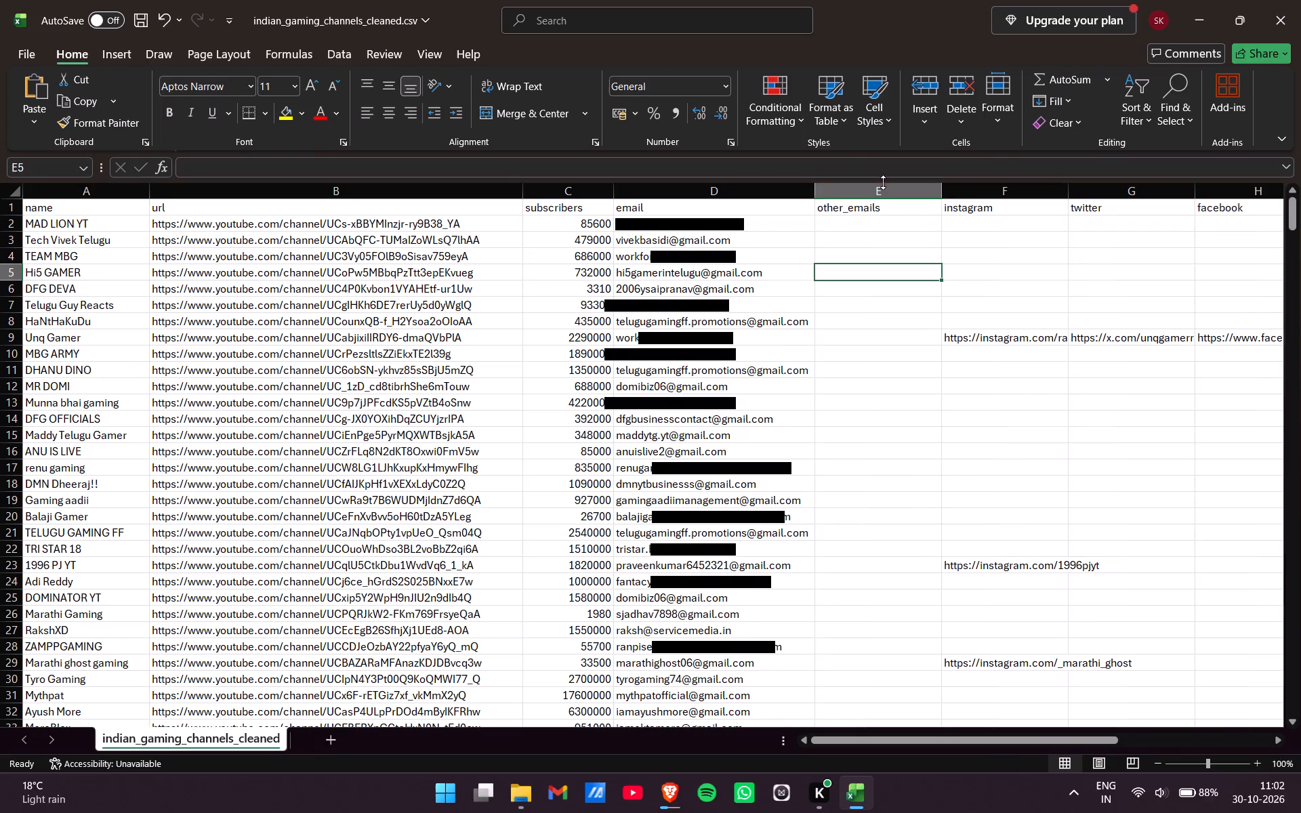
drag(884, 189, 1300, 189)
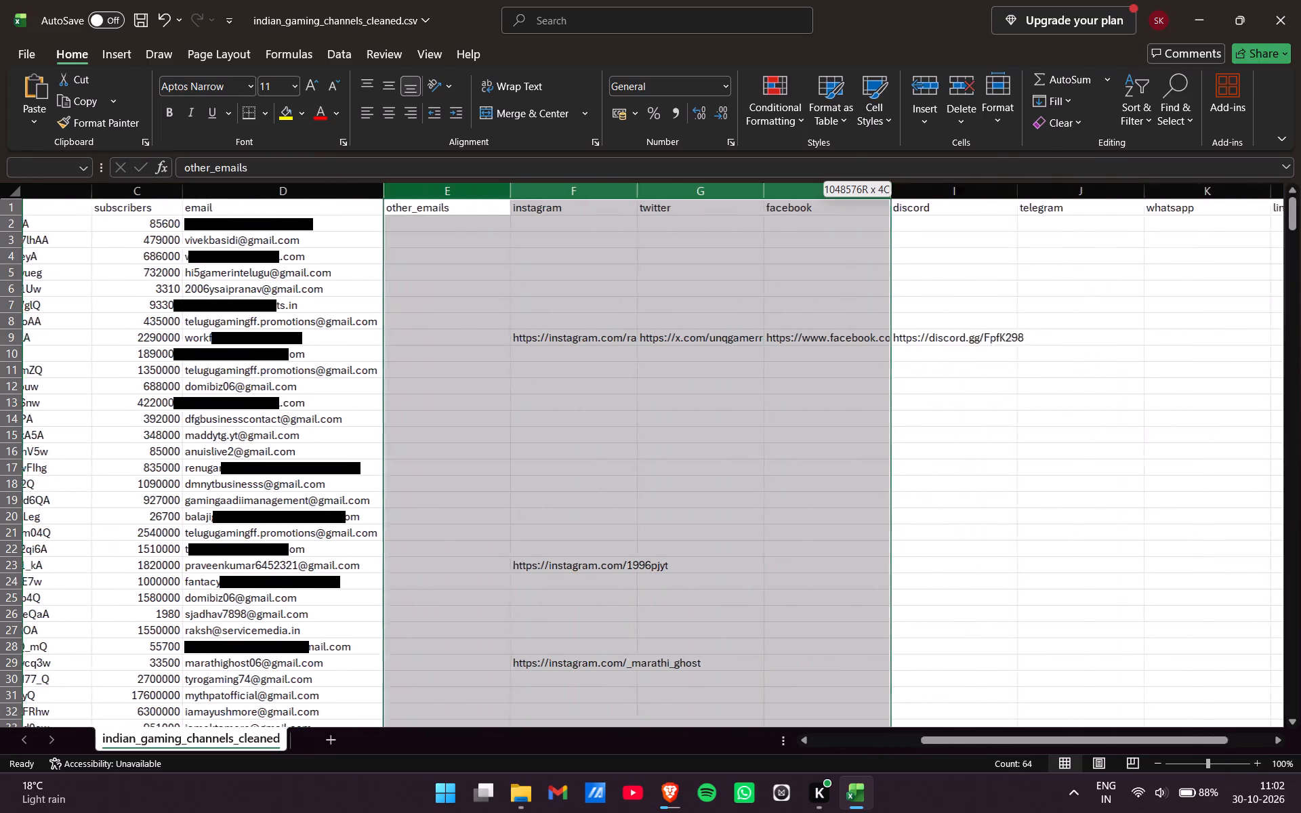
drag(1300, 189, 975, 186)
right_click(962, 200)
right_click(962, 196)
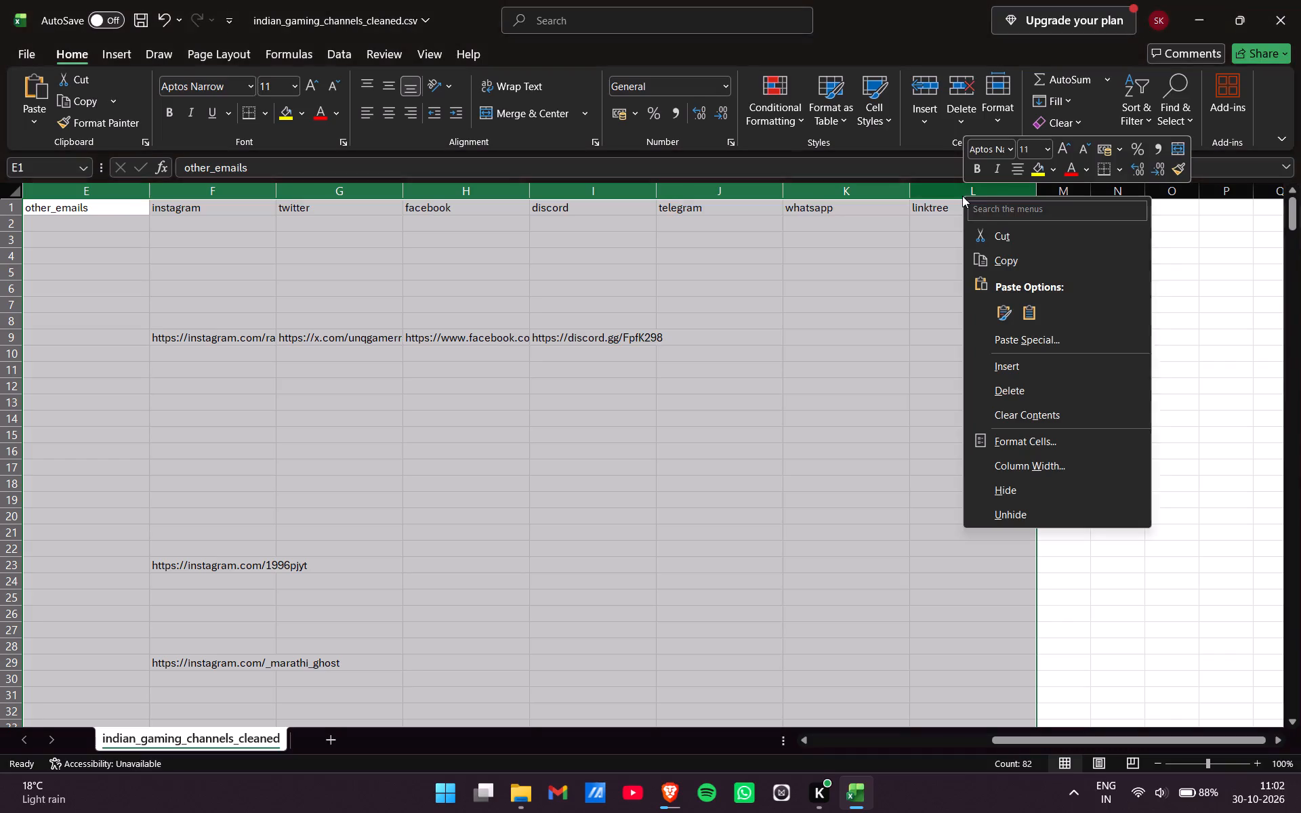
Hide the selected columns from other_emails through linktree and return to the list's name, url, subscribers and email columns.
click(999, 497)
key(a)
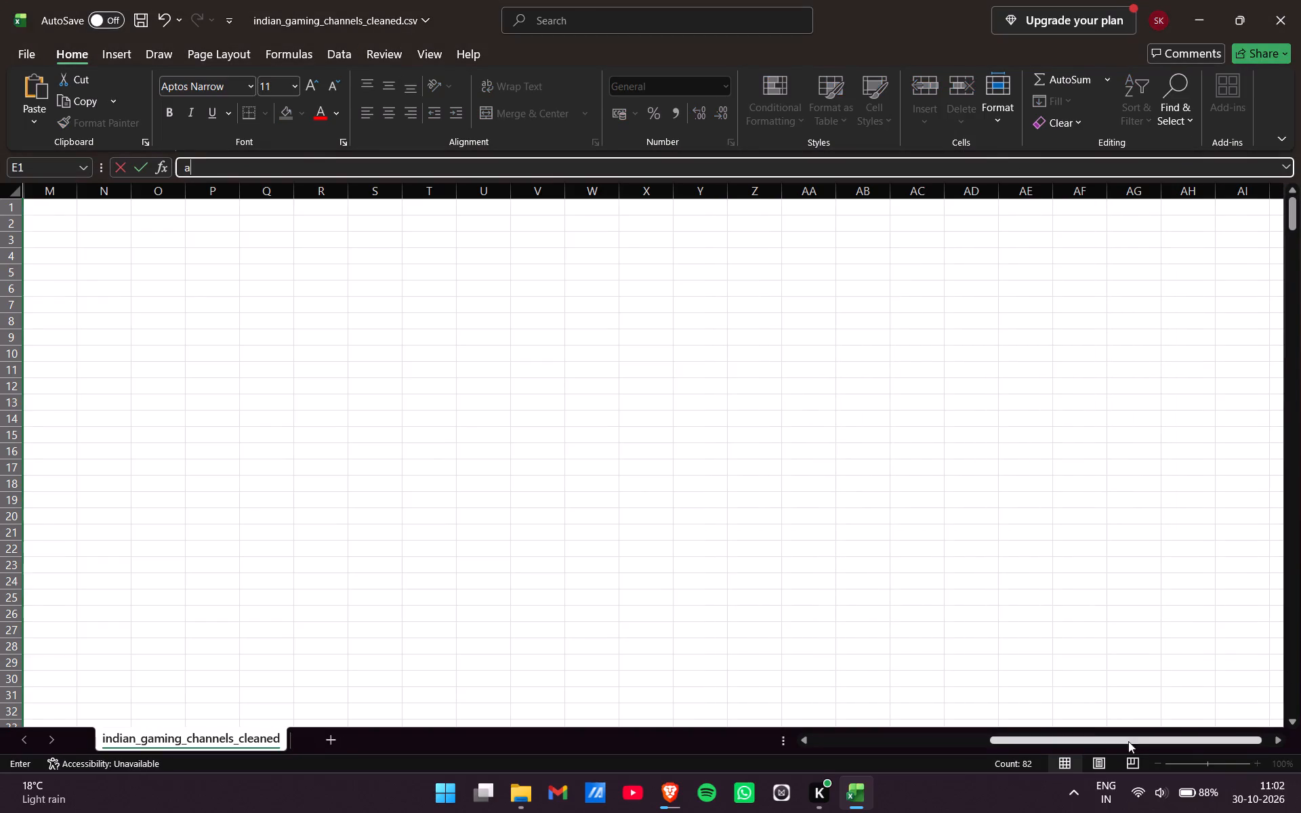
drag(1134, 737, 691, 686)
Look through the list's email column to find channels that have no contact email.
scroll(250, 356, down, 14)
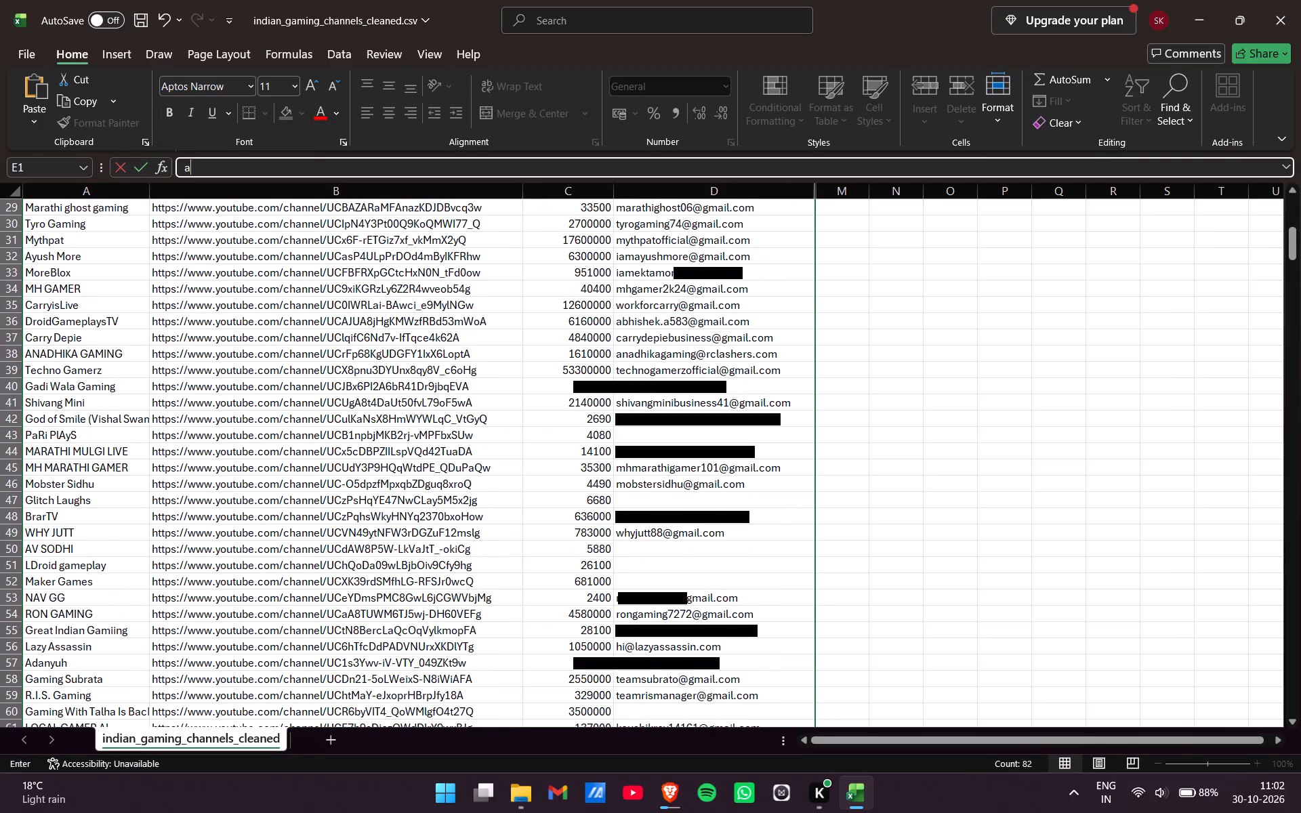
click(1031, 467)
double_click(486, 443)
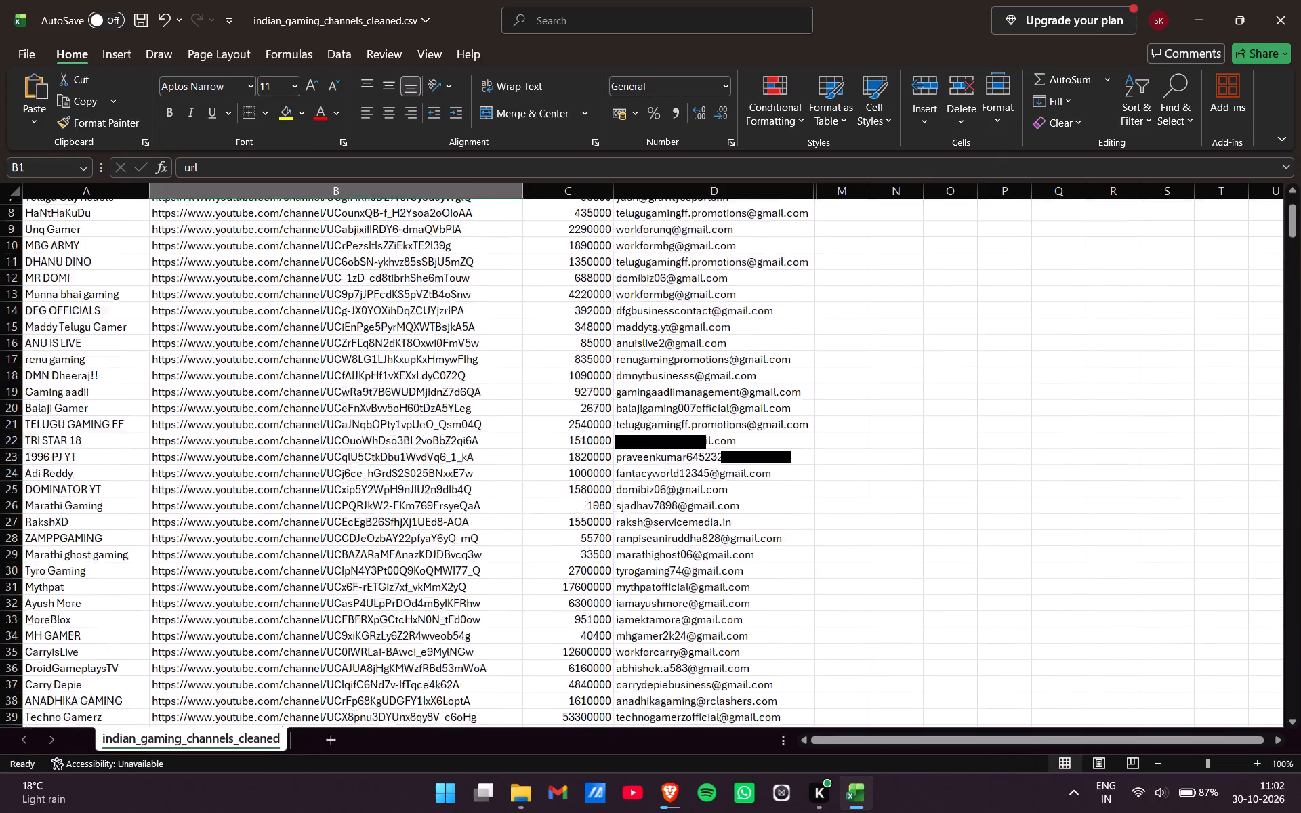
scroll(520, 430, down, 20)
scroll(520, 430, down, 2)
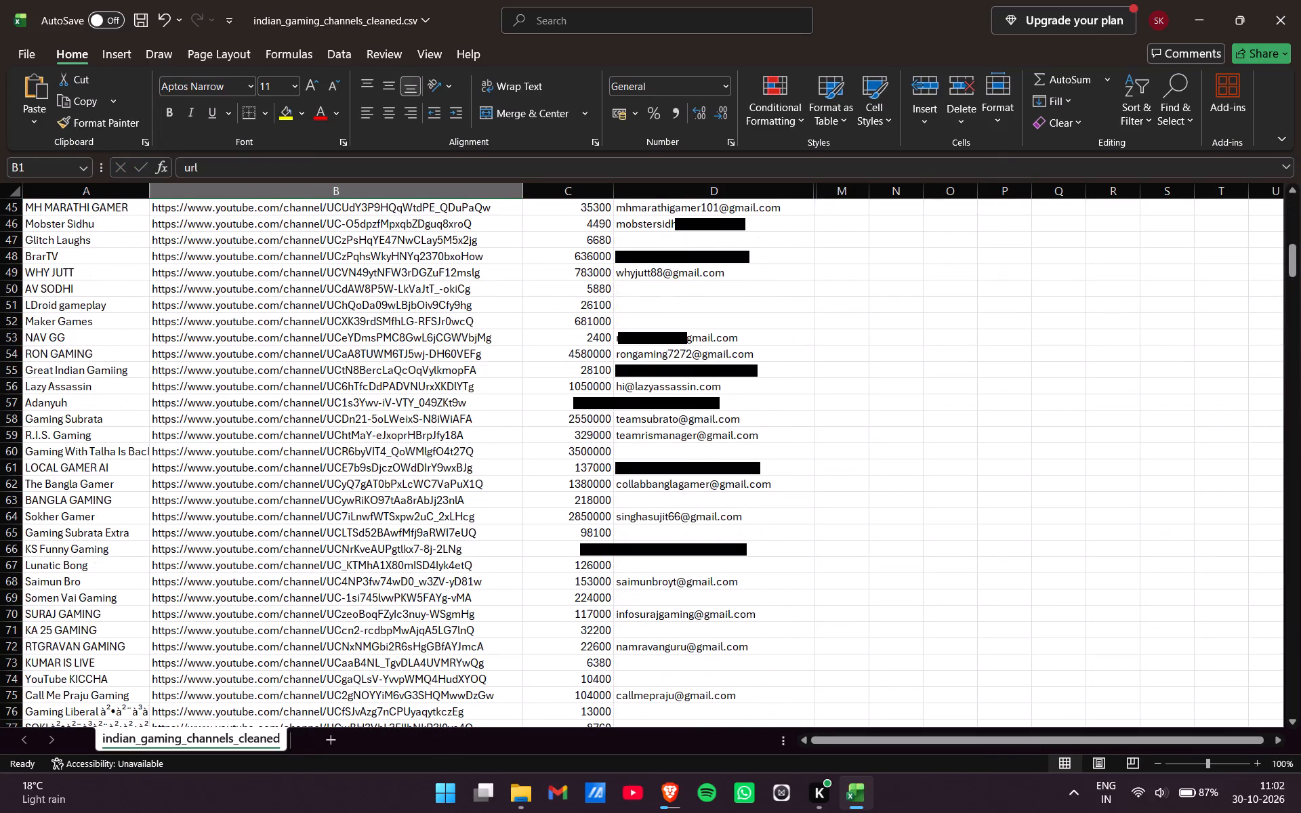
click(692, 309)
scroll(528, 361, up, 15)
scroll(520, 367, up, 10)
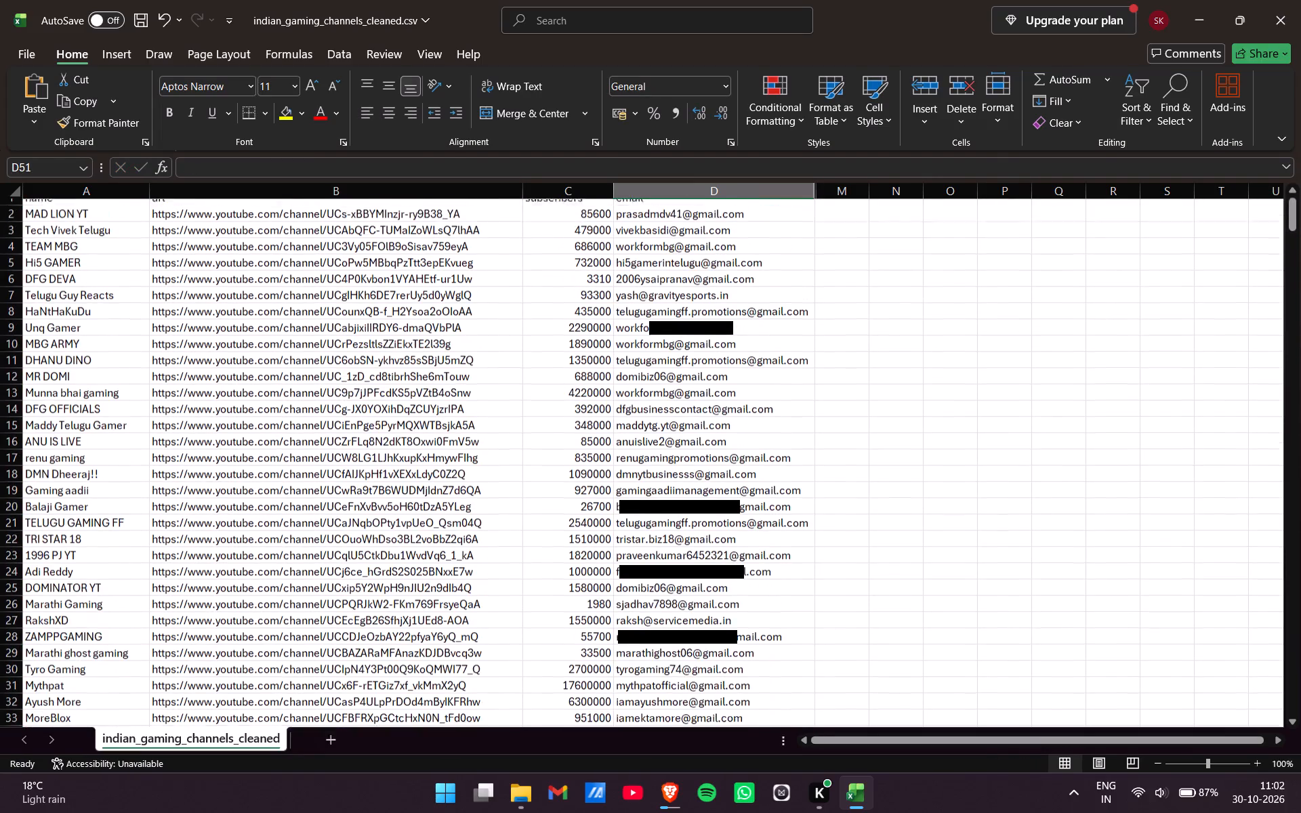
scroll(520, 371, up, 8)
scroll(520, 371, down, 14)
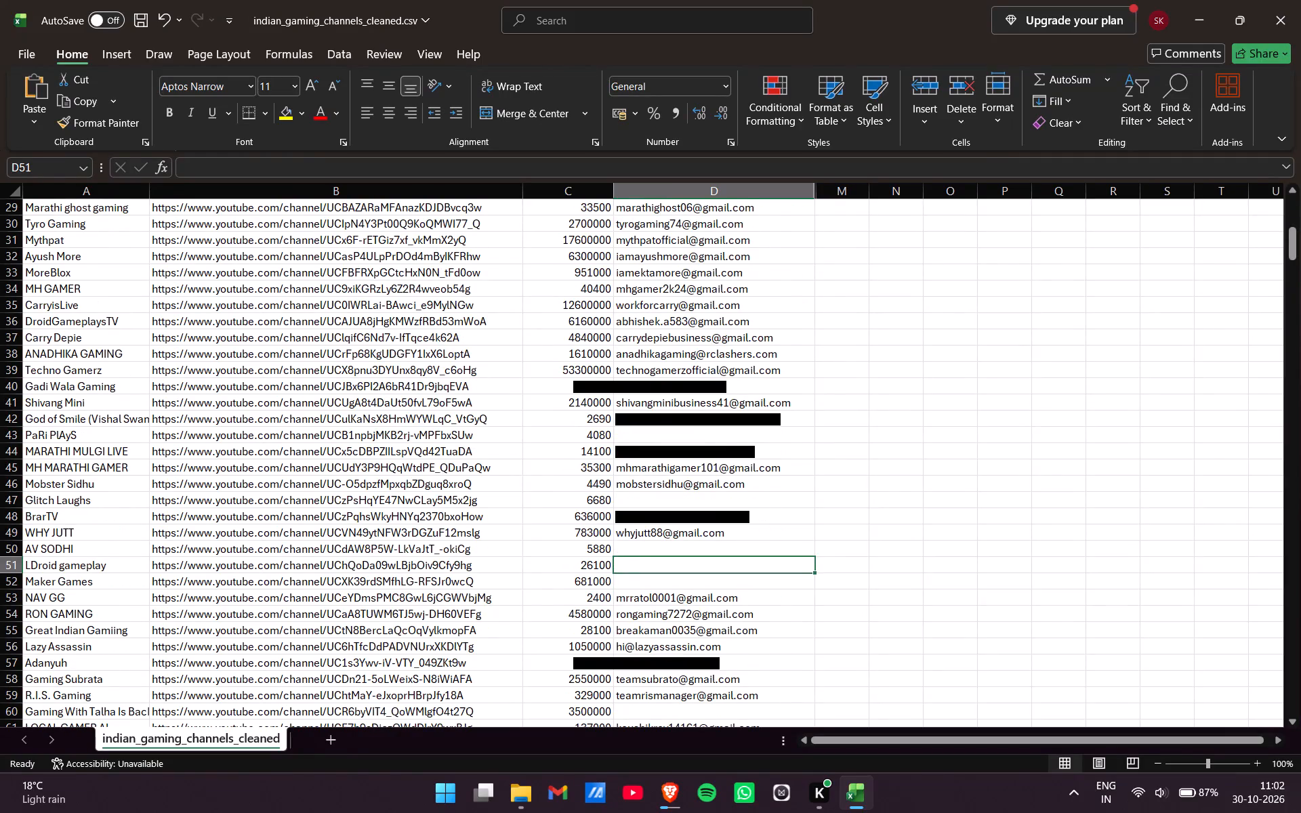
Make the PaRi PlAyS url a working link and open it in Brave, closing the browser's Downloads tab.
double_click(487, 439)
click(592, 483)
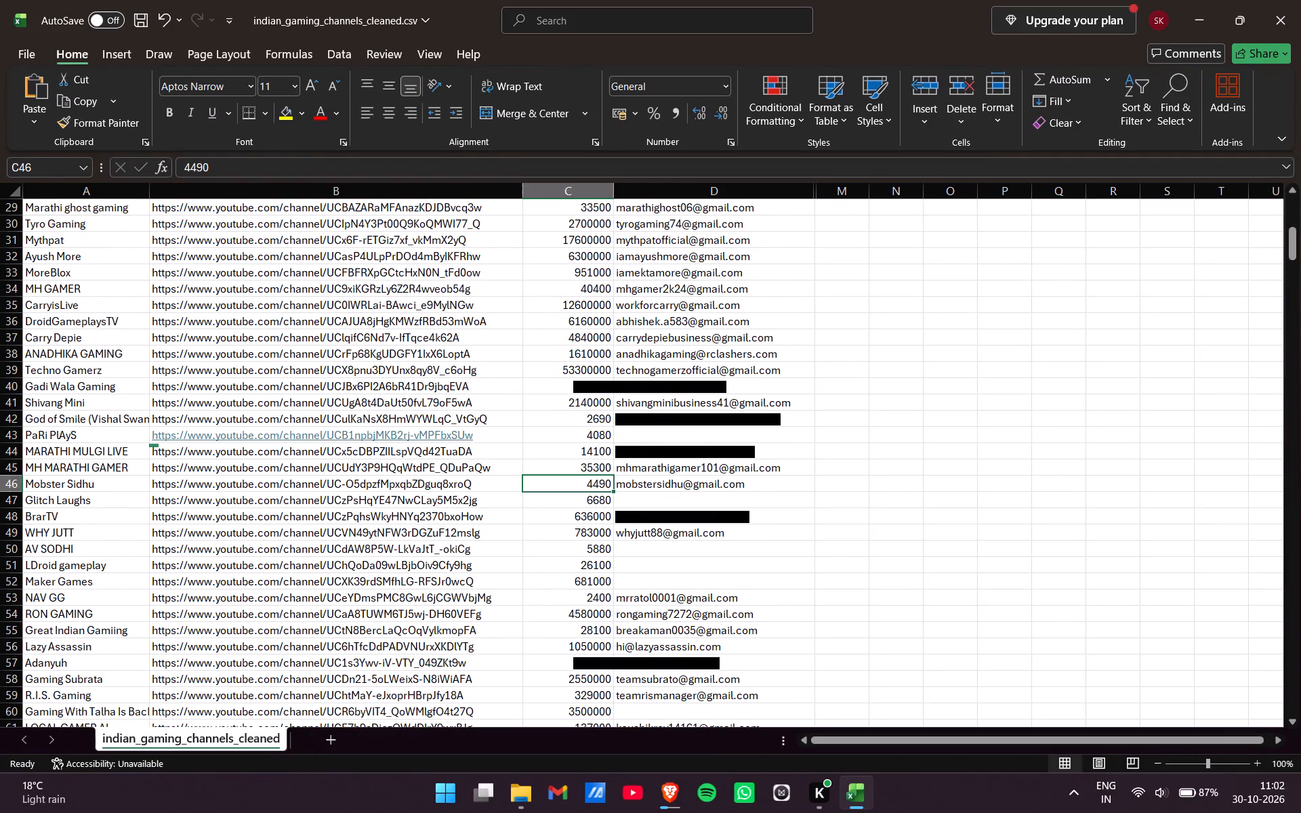
click(447, 438)
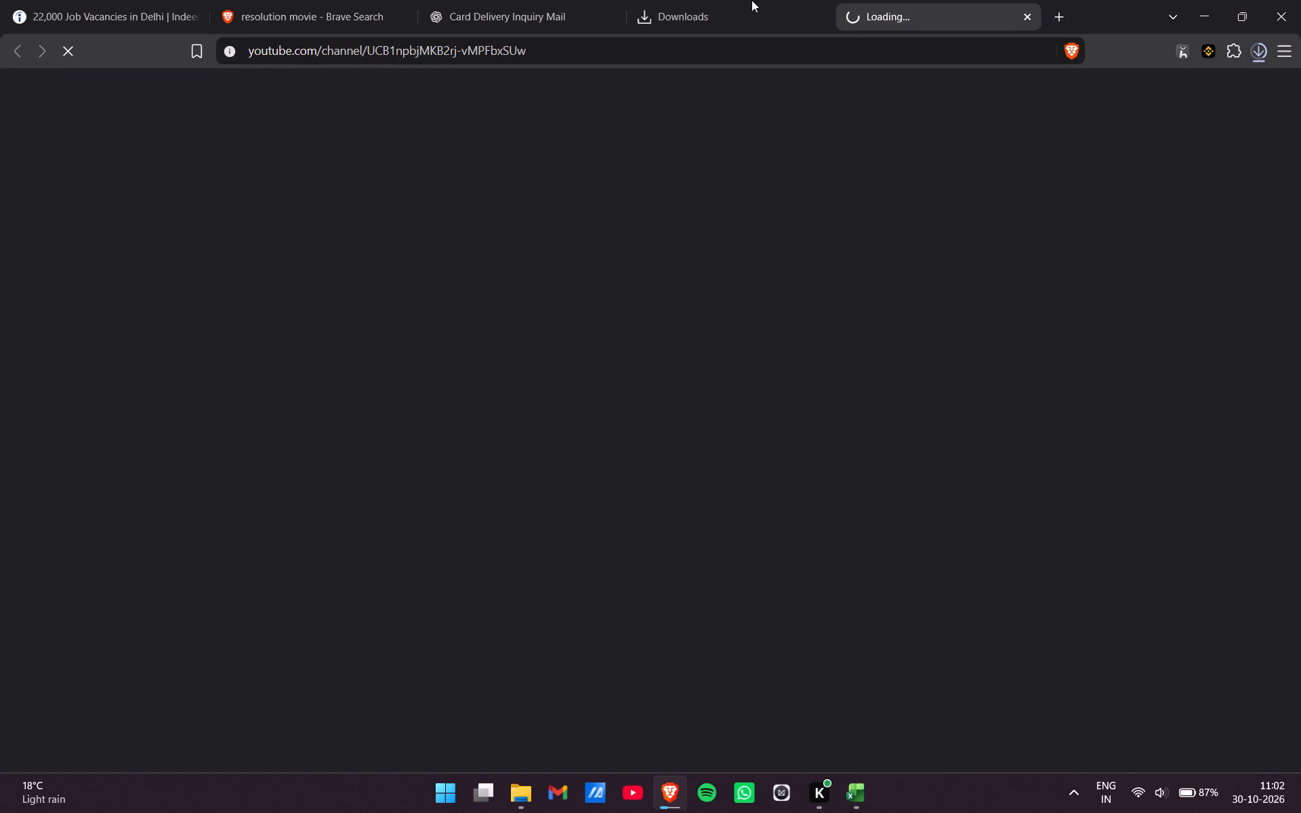
click(817, 12)
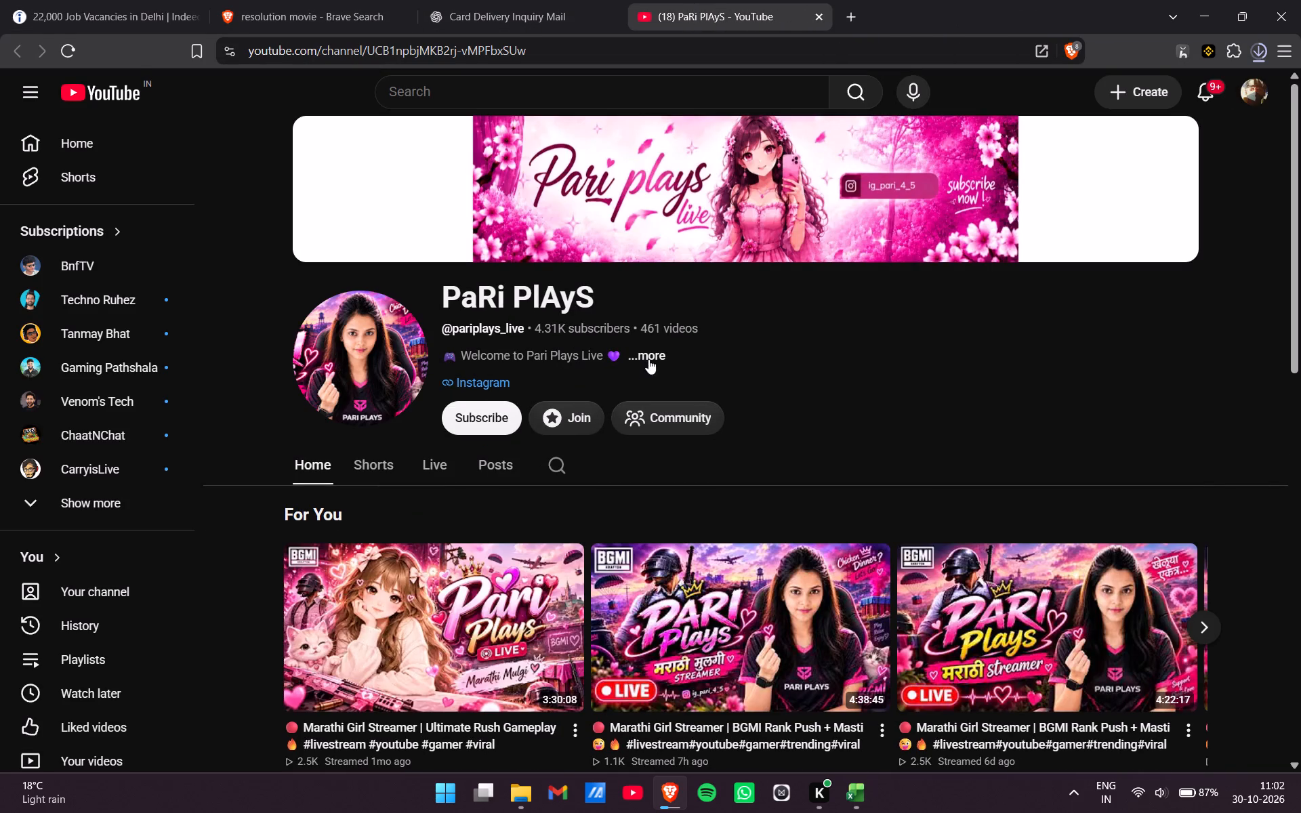
Check the PaRi PlAyS channel's full description and links for contact details, highlighting its Instagram link.
click(648, 359)
scroll(566, 503, down, 7)
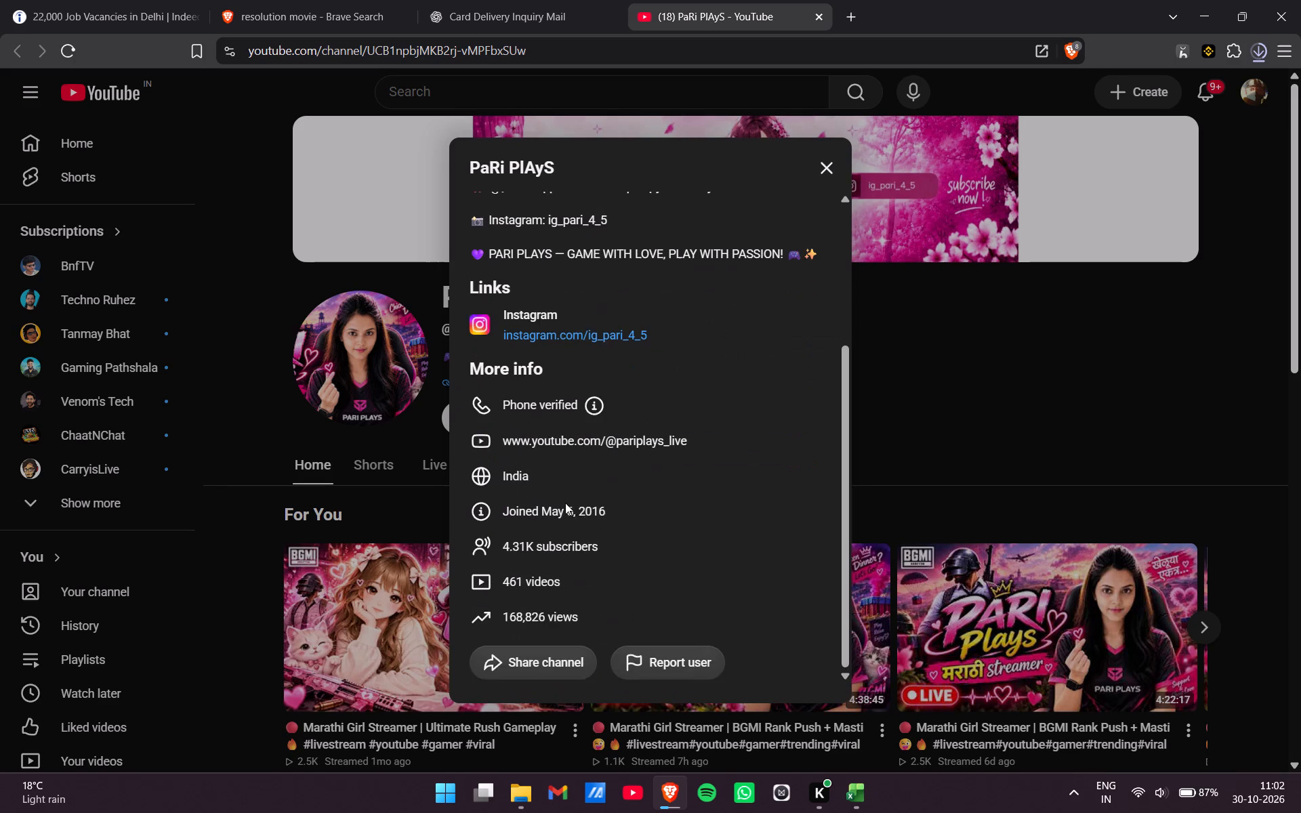
scroll(581, 505, up, 6)
drag(657, 541, 553, 542)
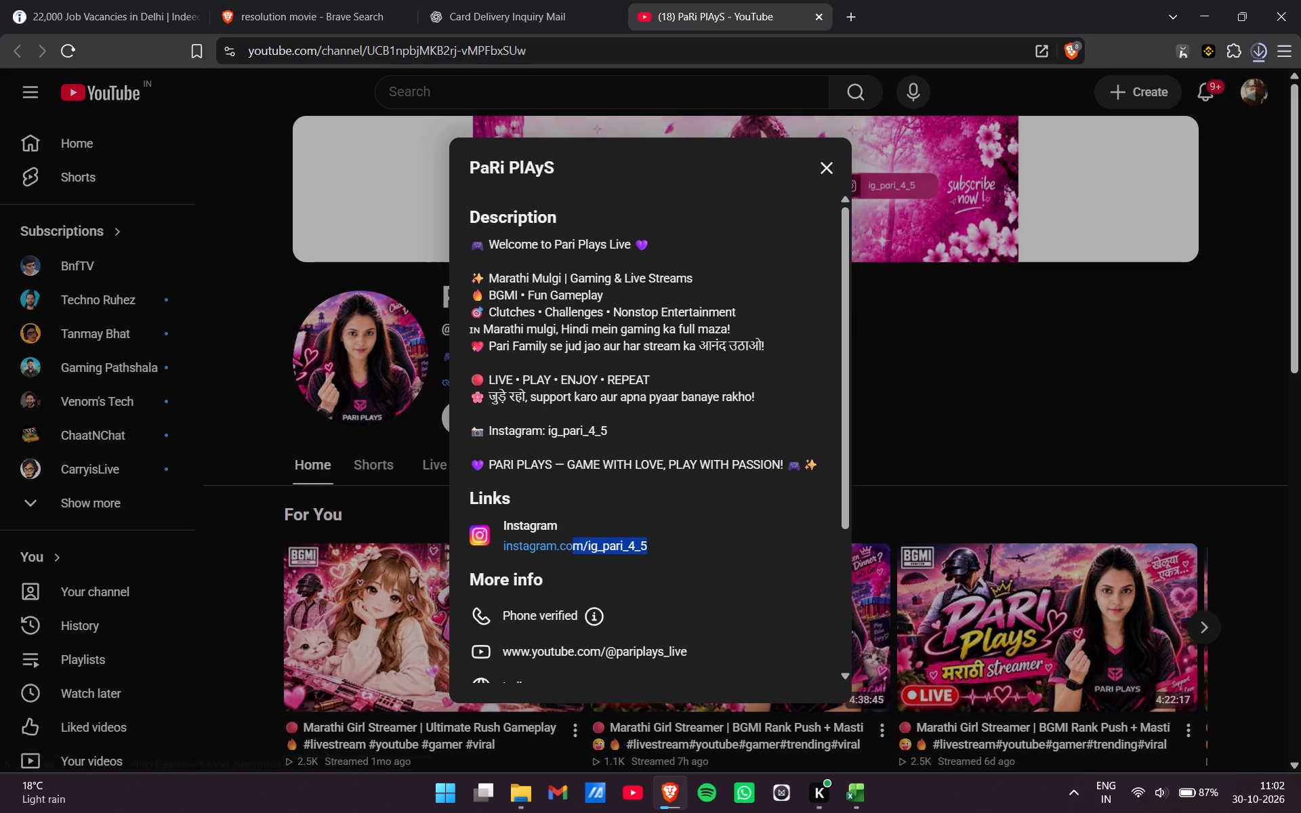
drag(553, 542, 507, 549)
Switch back to the Excel list and bring up the column options for the hidden linktree column beside email.
click(860, 795)
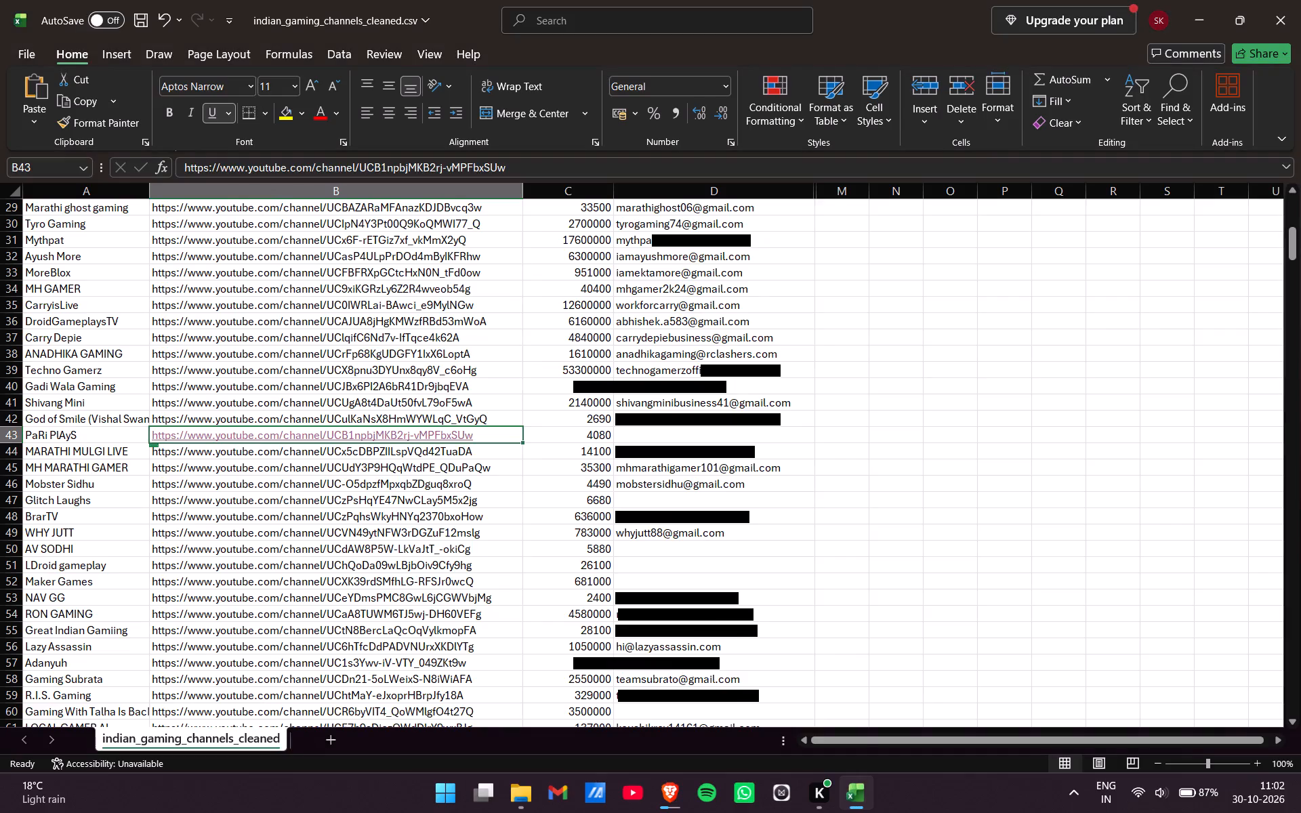
click(813, 189)
click(815, 189)
right_click(815, 189)
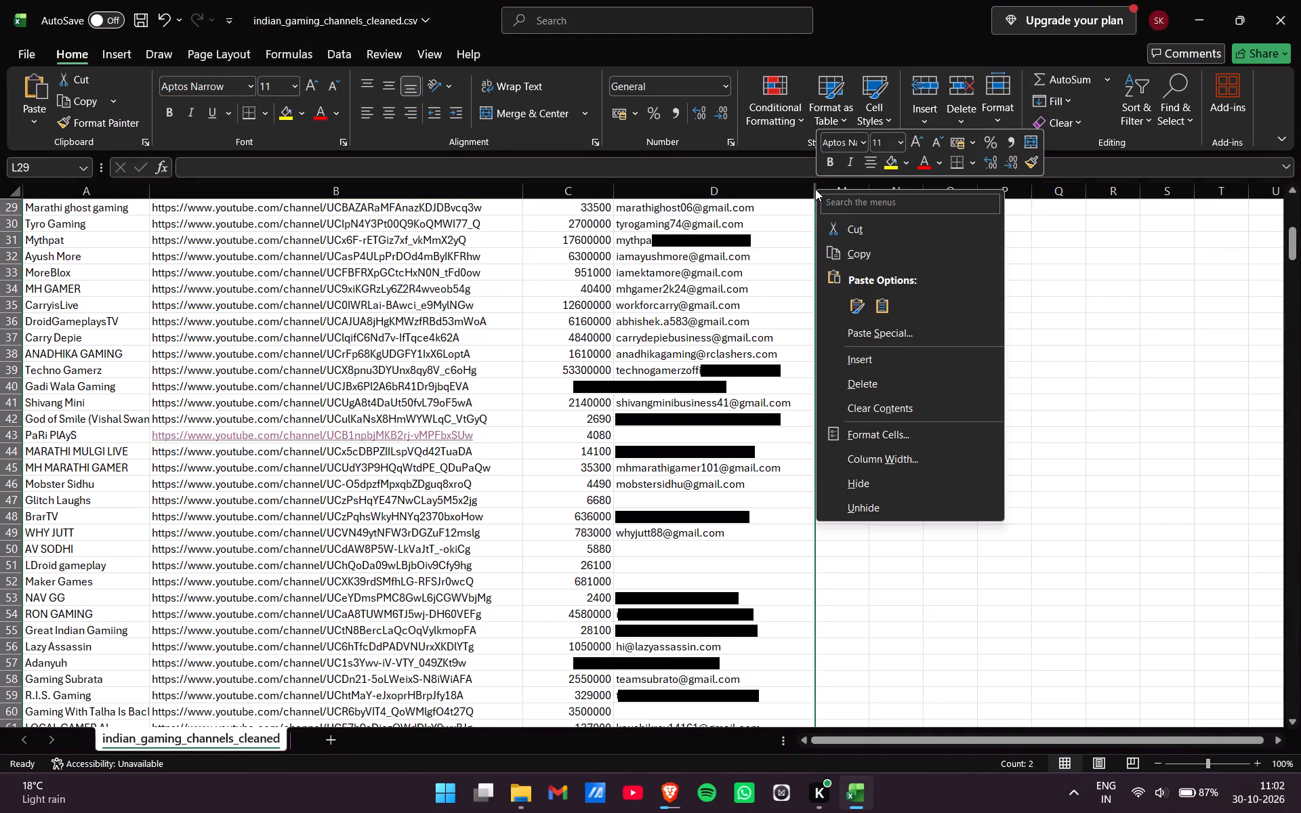
Unhide the columns from linktree back through instagram, one at a time, leaving only other_emails hidden.
click(864, 509)
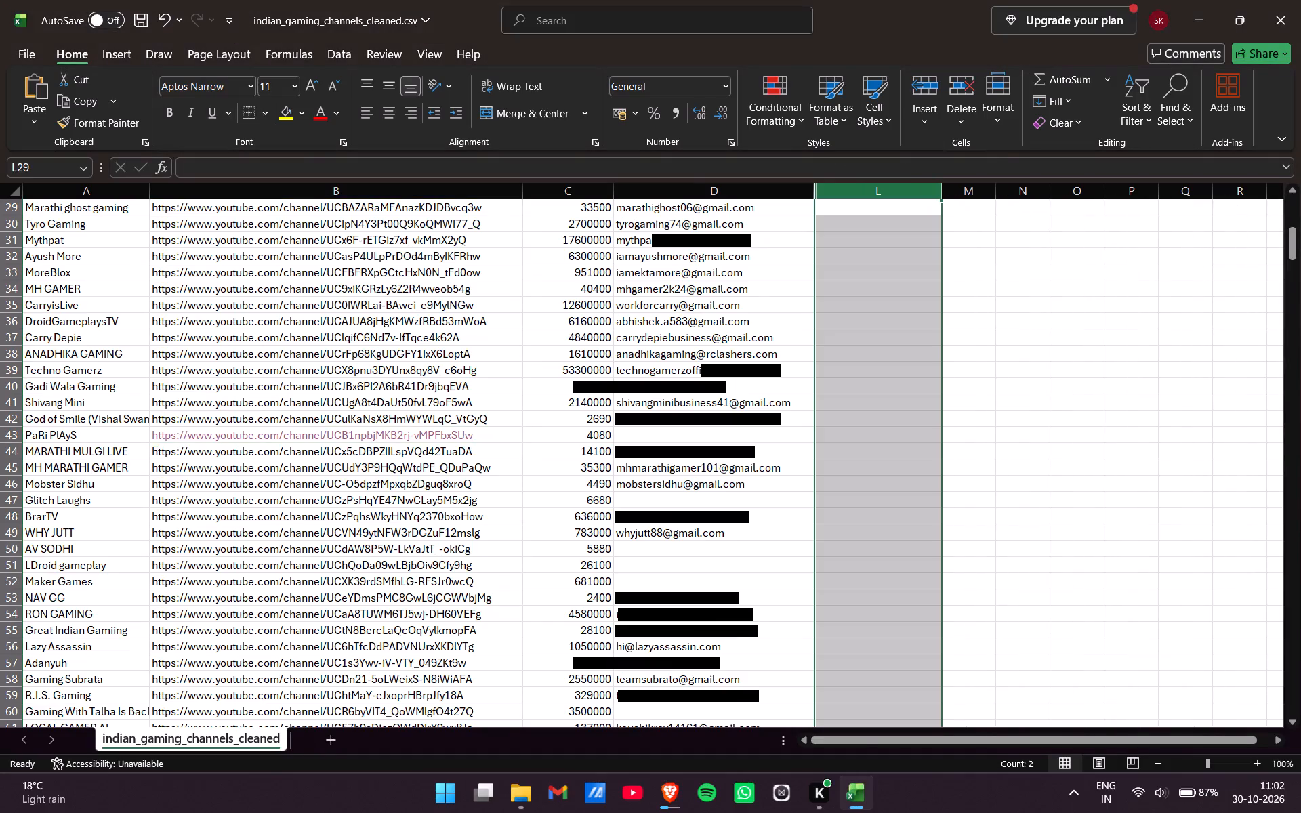
right_click(816, 190)
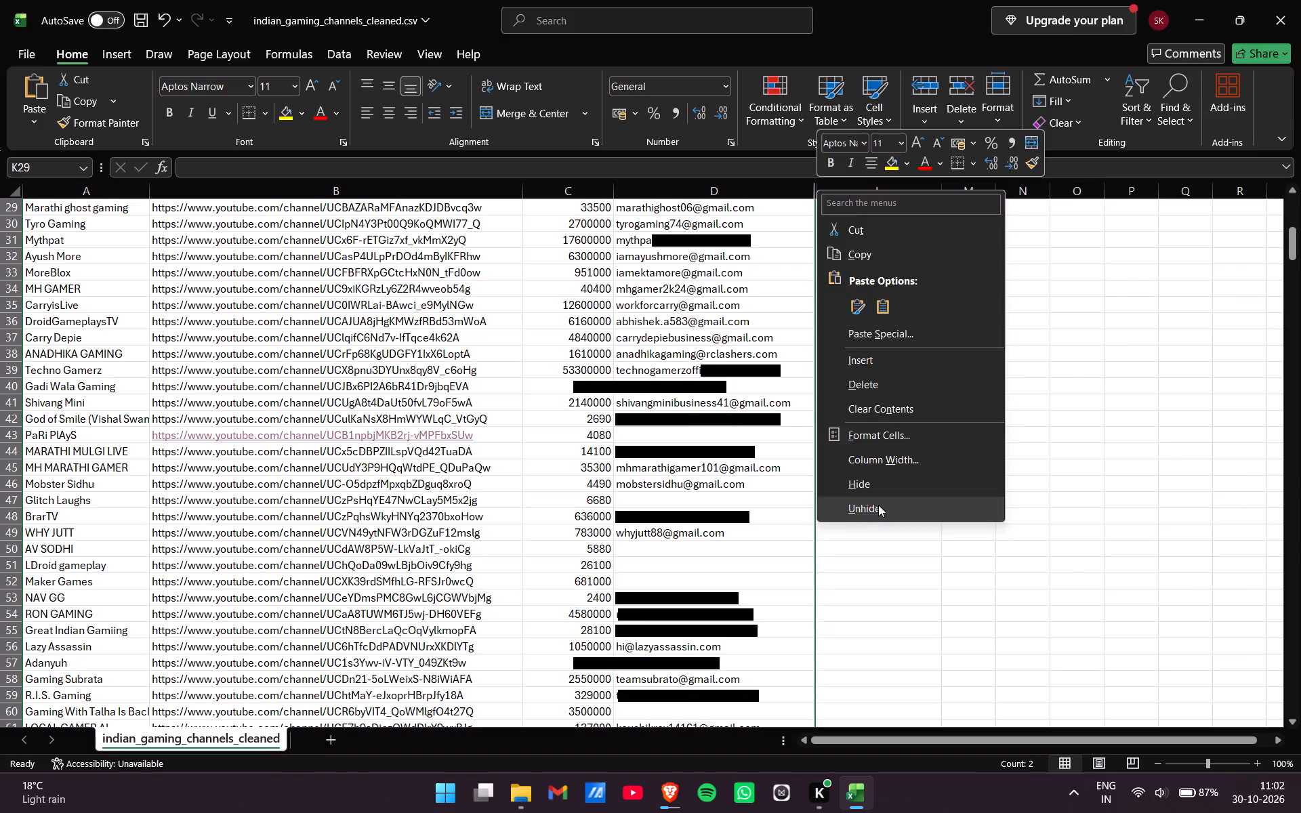
click(878, 505)
right_click(817, 191)
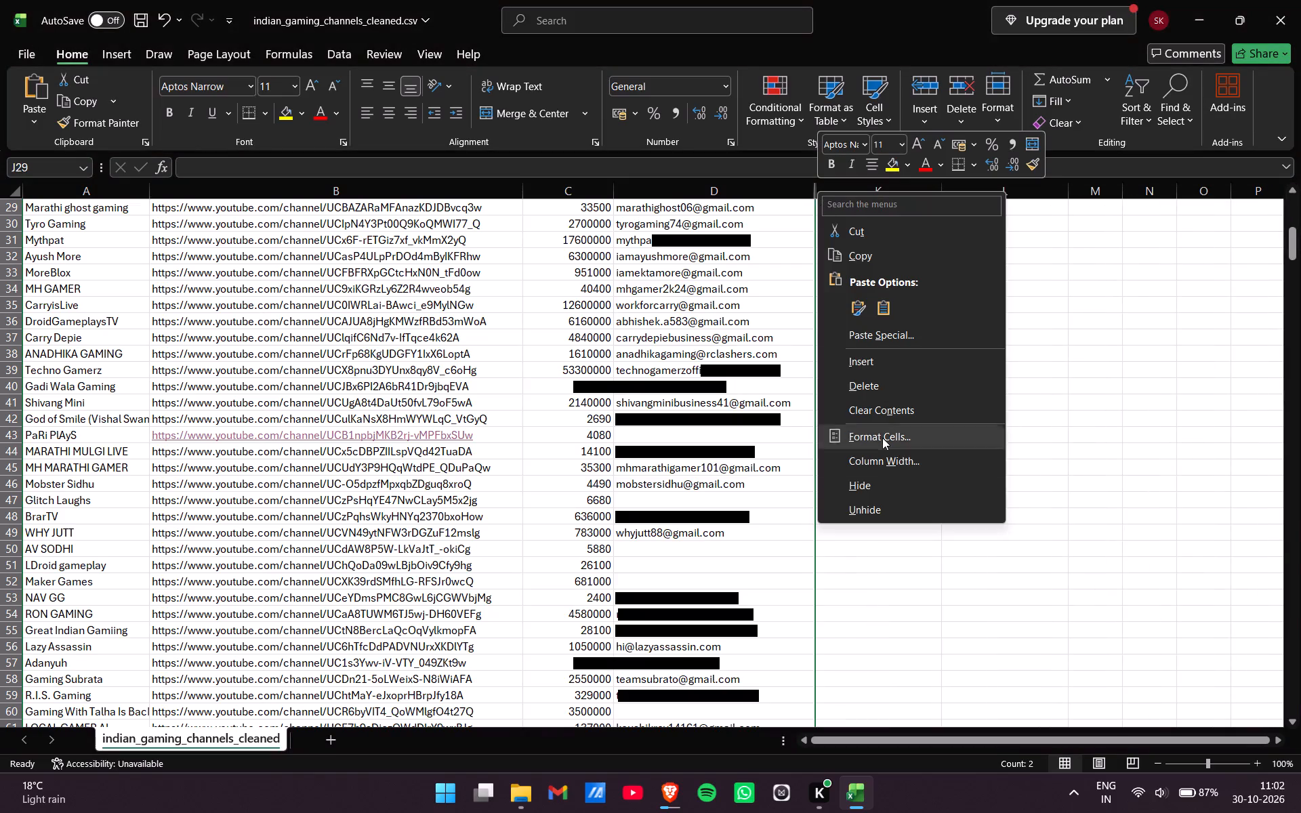
click(866, 504)
right_click(821, 189)
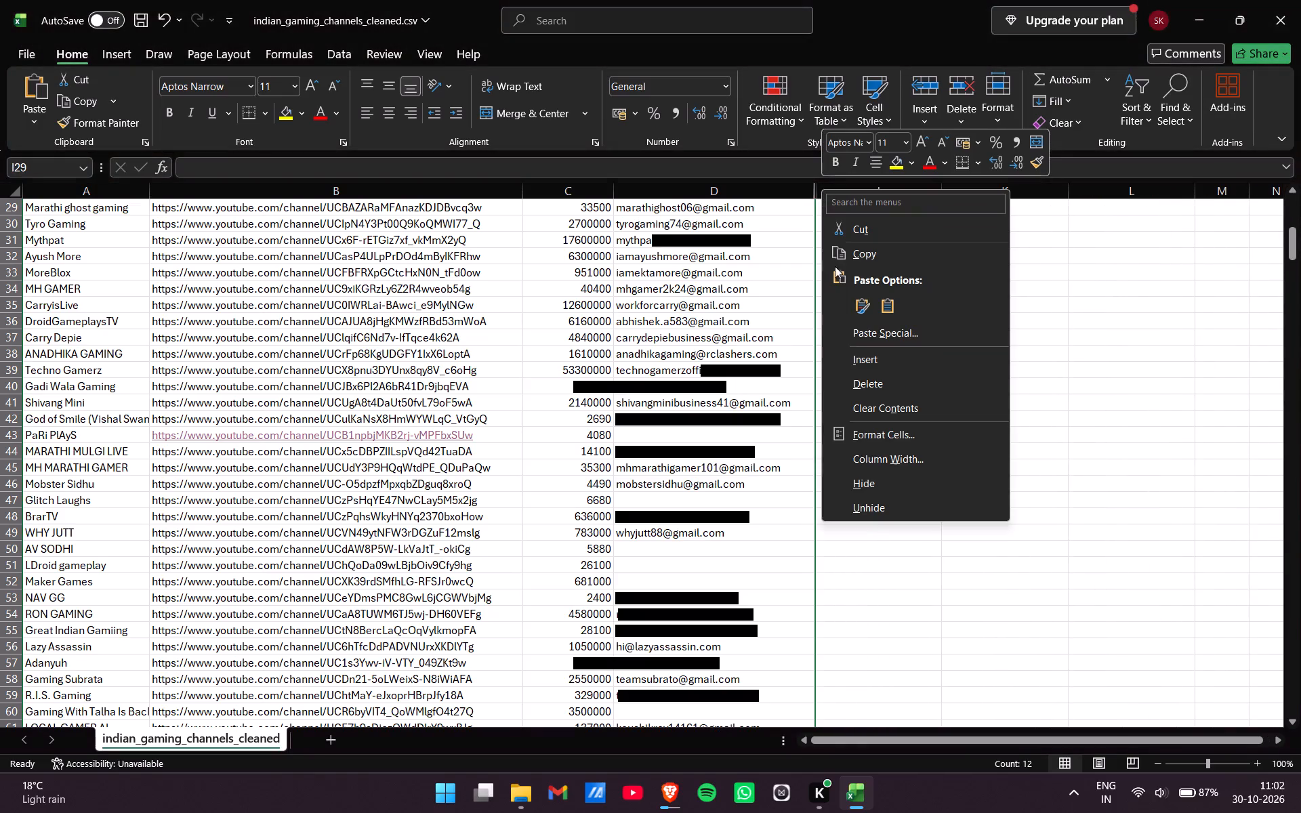
click(871, 502)
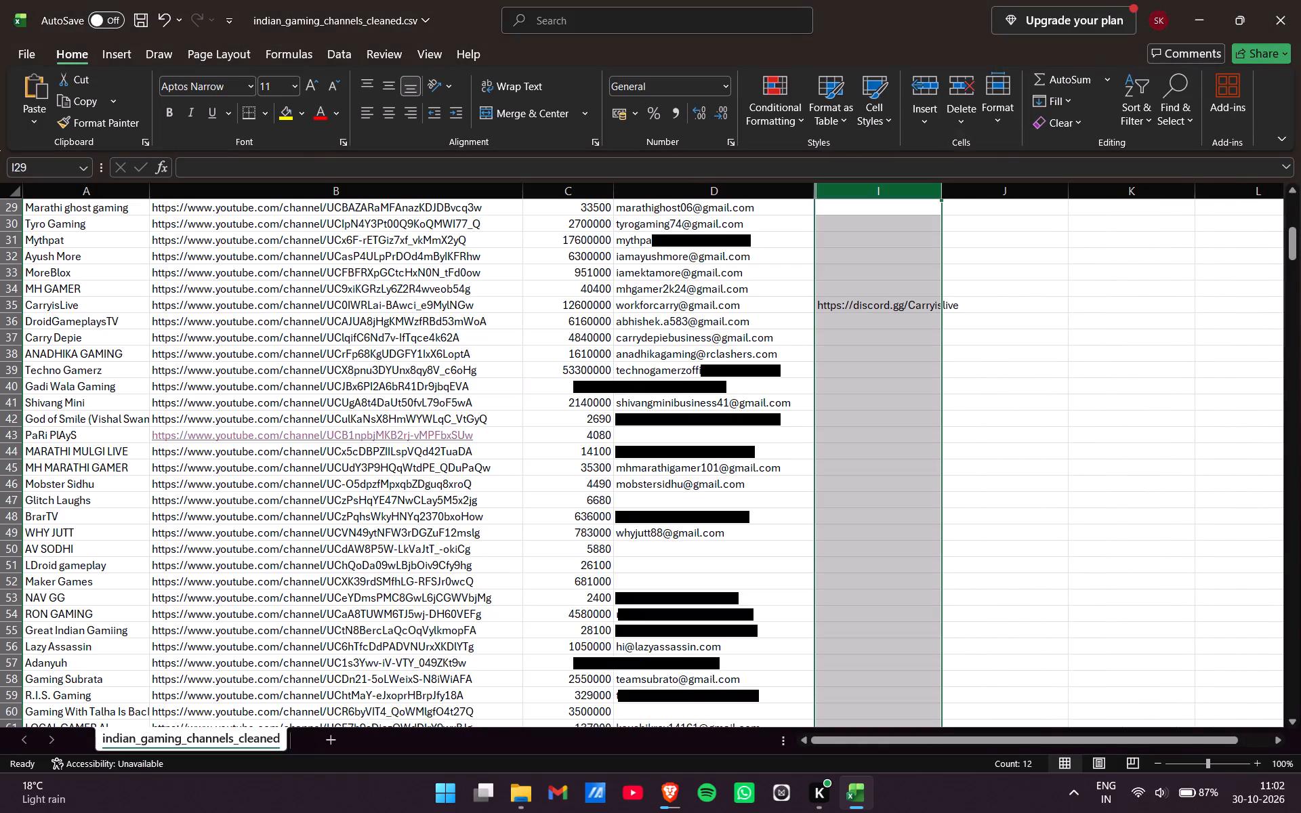
right_click(817, 189)
click(855, 501)
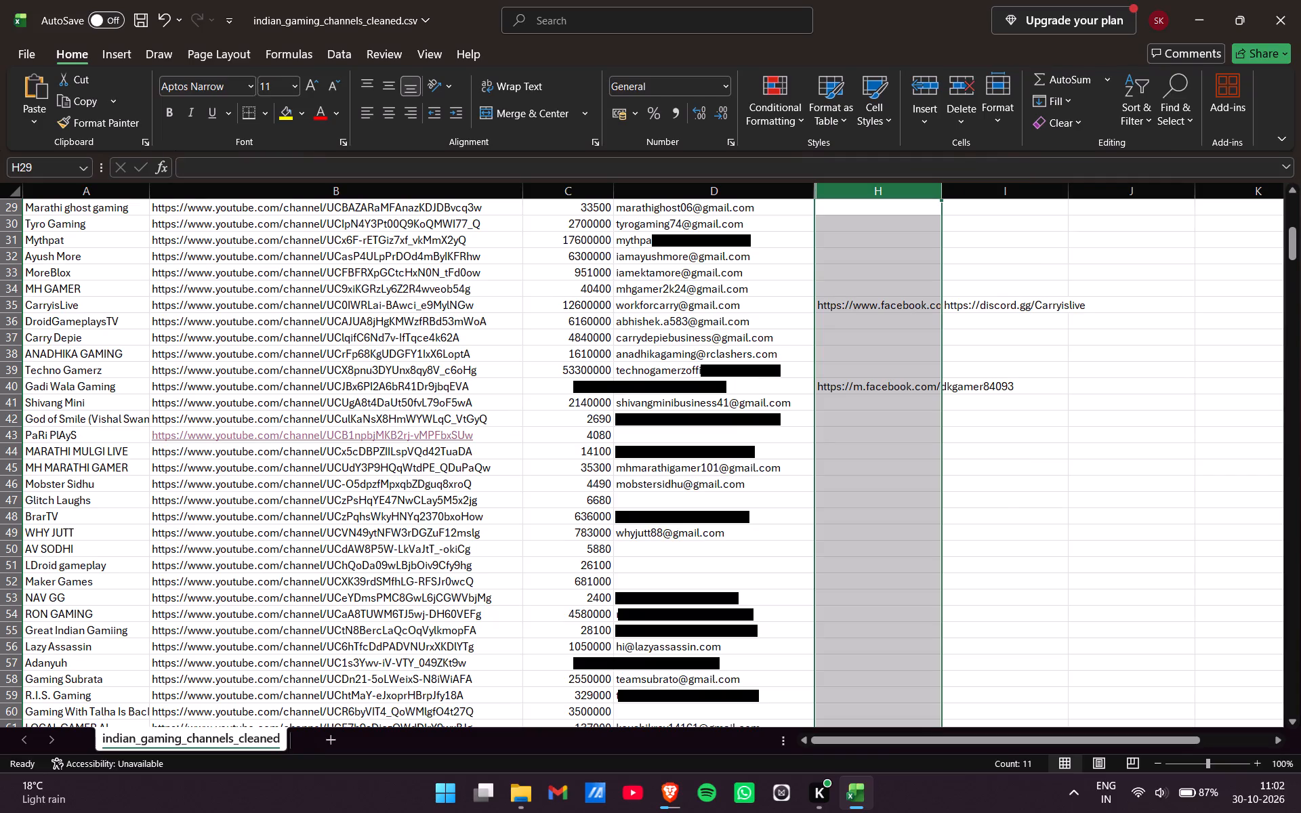
right_click(815, 186)
click(873, 499)
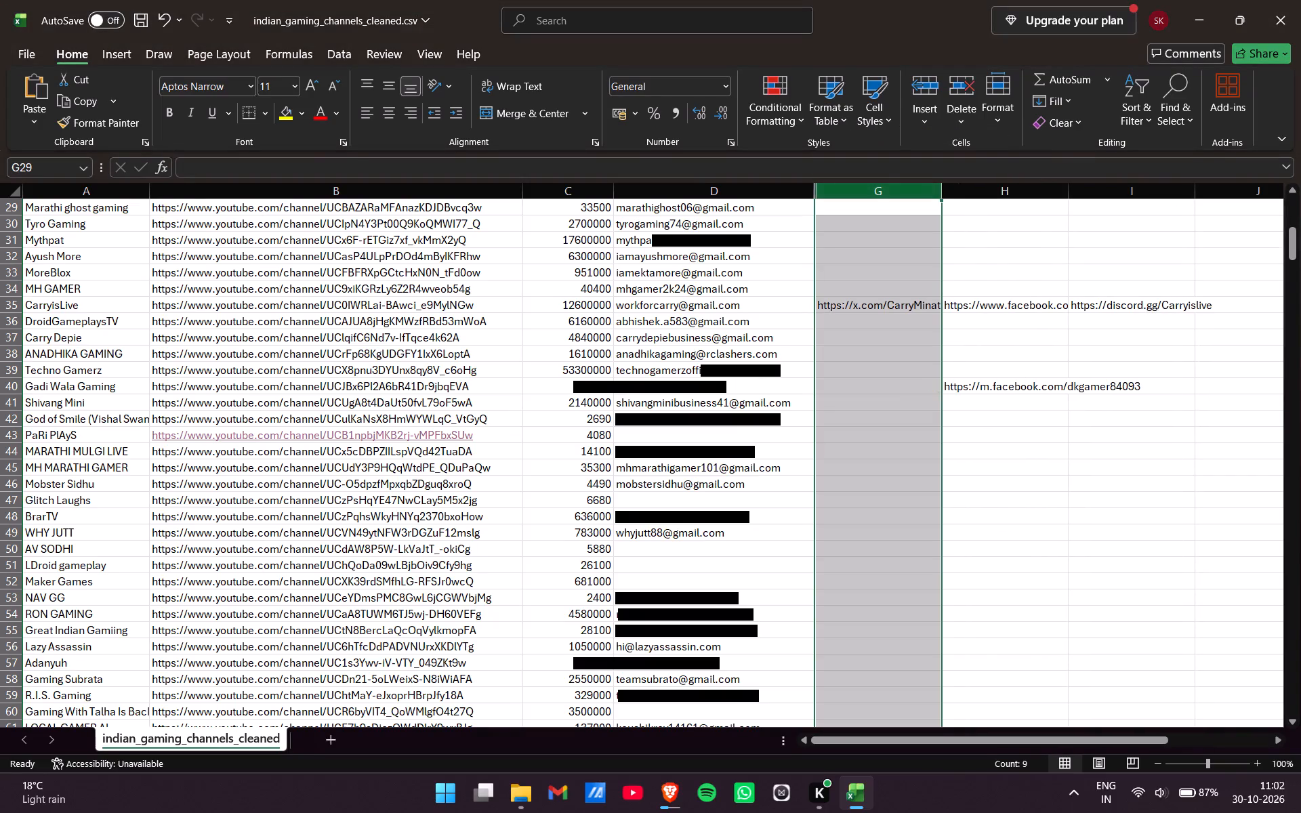
right_click(816, 189)
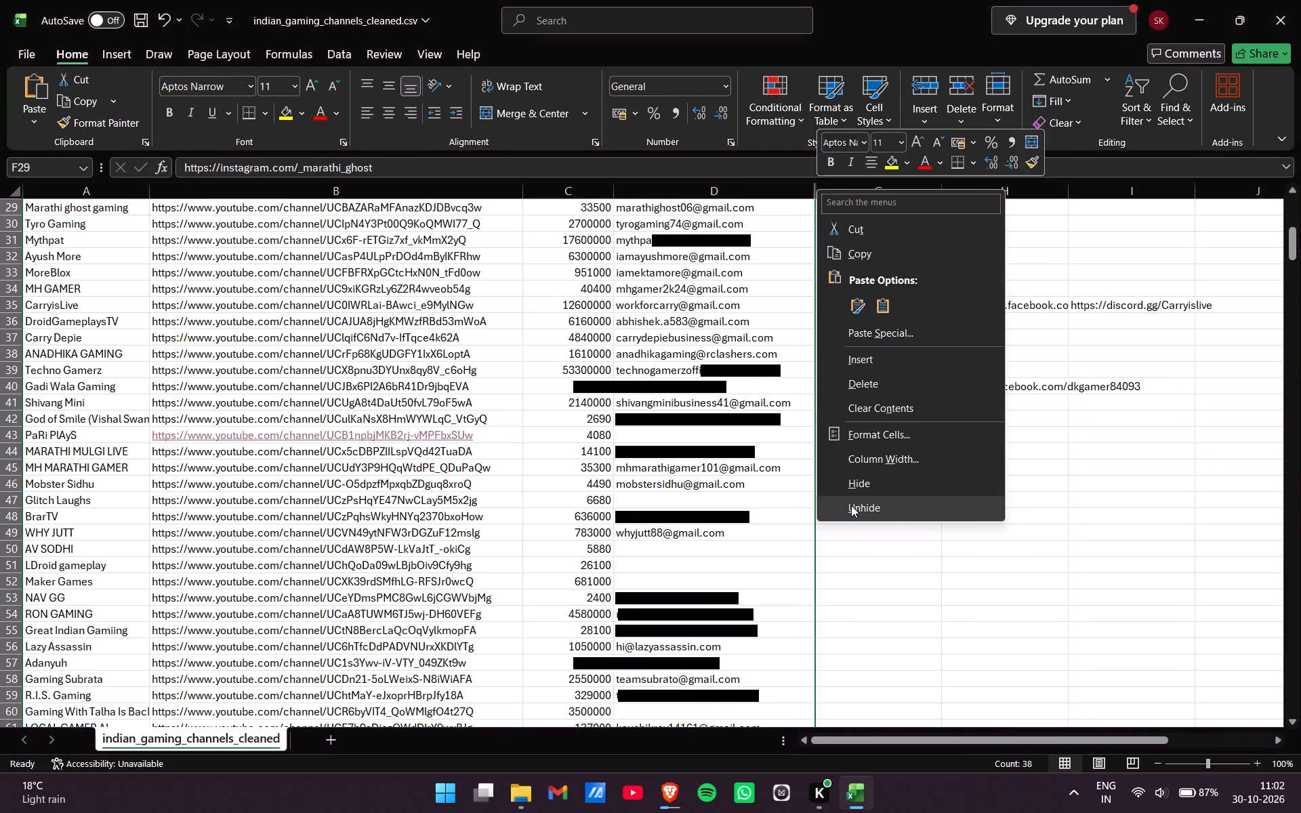
click(851, 505)
Find the Gaming With Talha Is Back row without an email and open its YouTube channel, closing the previous channel tab.
scroll(888, 406, up, 20)
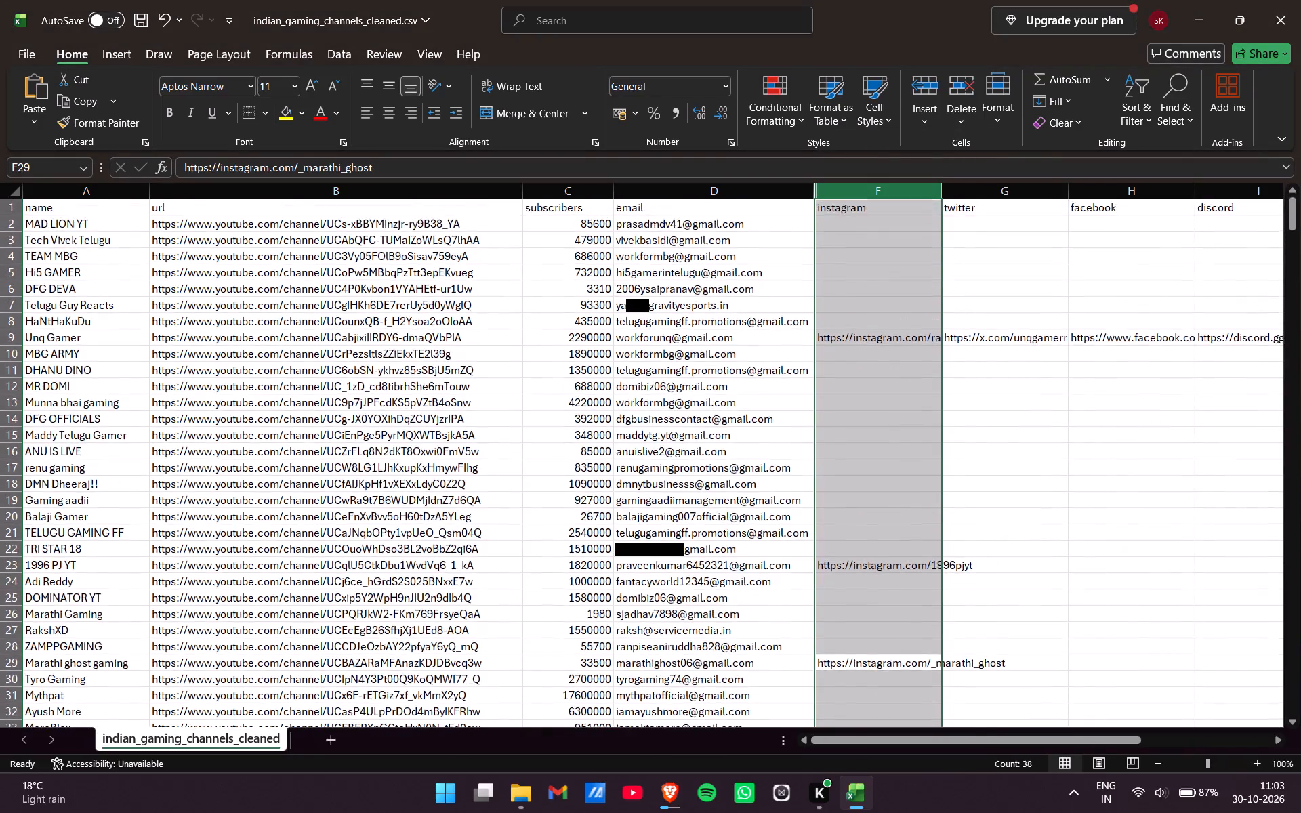
scroll(888, 411, down, 7)
click(984, 546)
scroll(745, 421, down, 8)
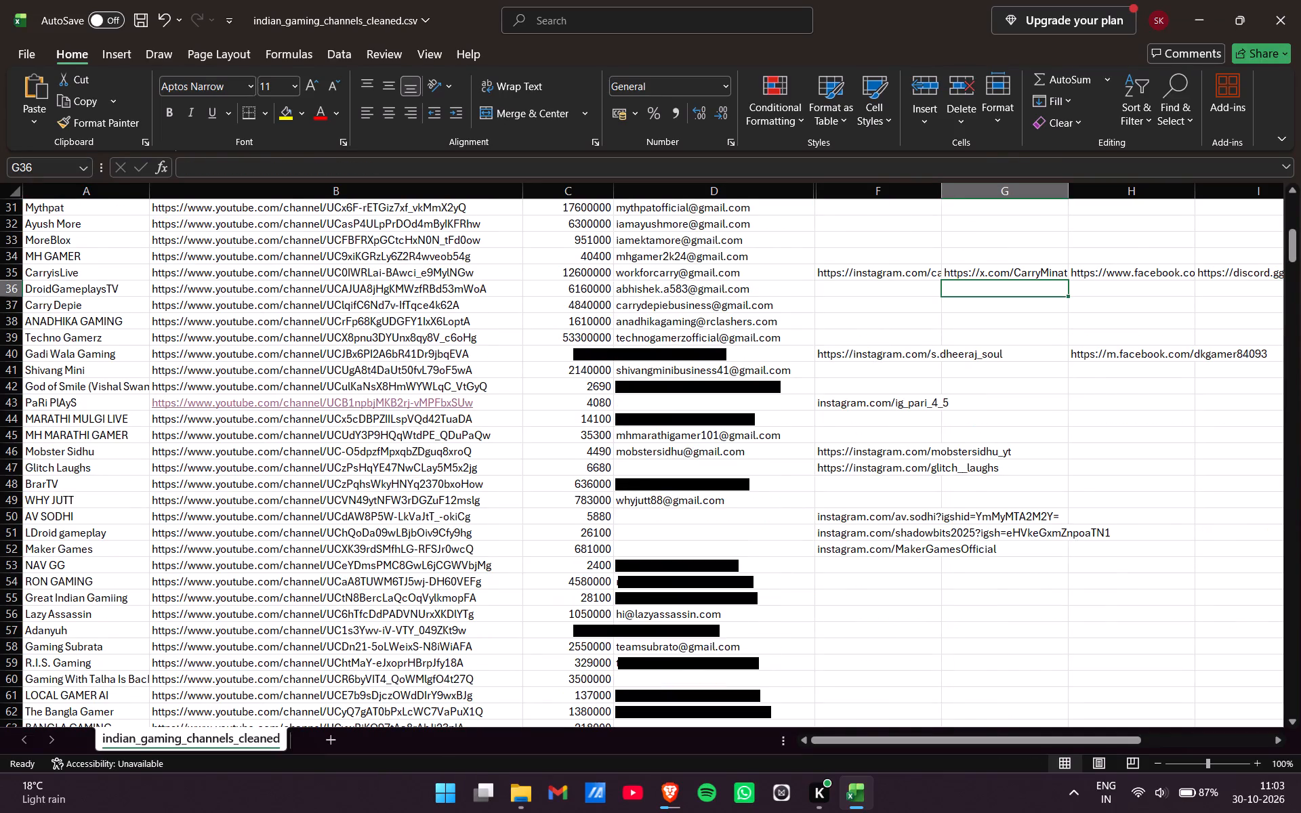
scroll(701, 540, down, 8)
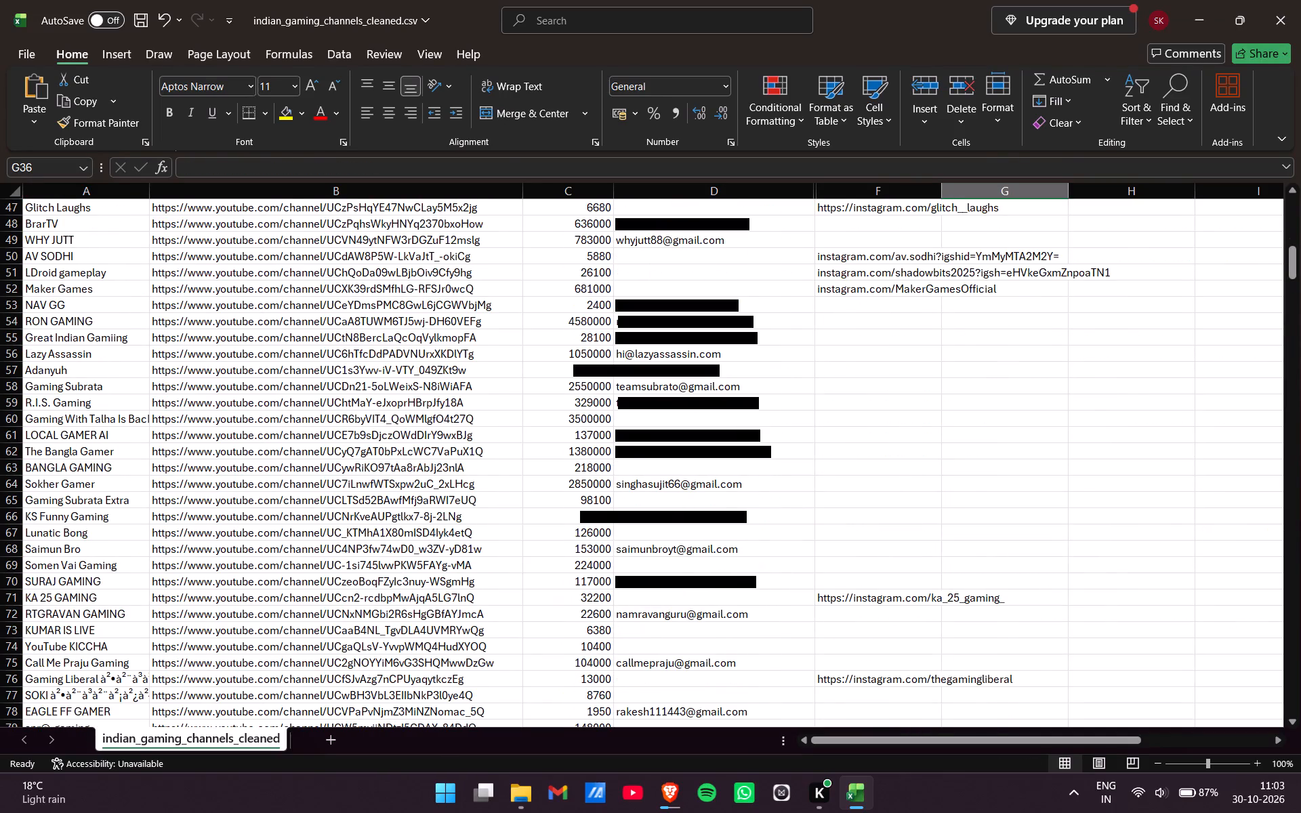
double_click(478, 423)
click(553, 474)
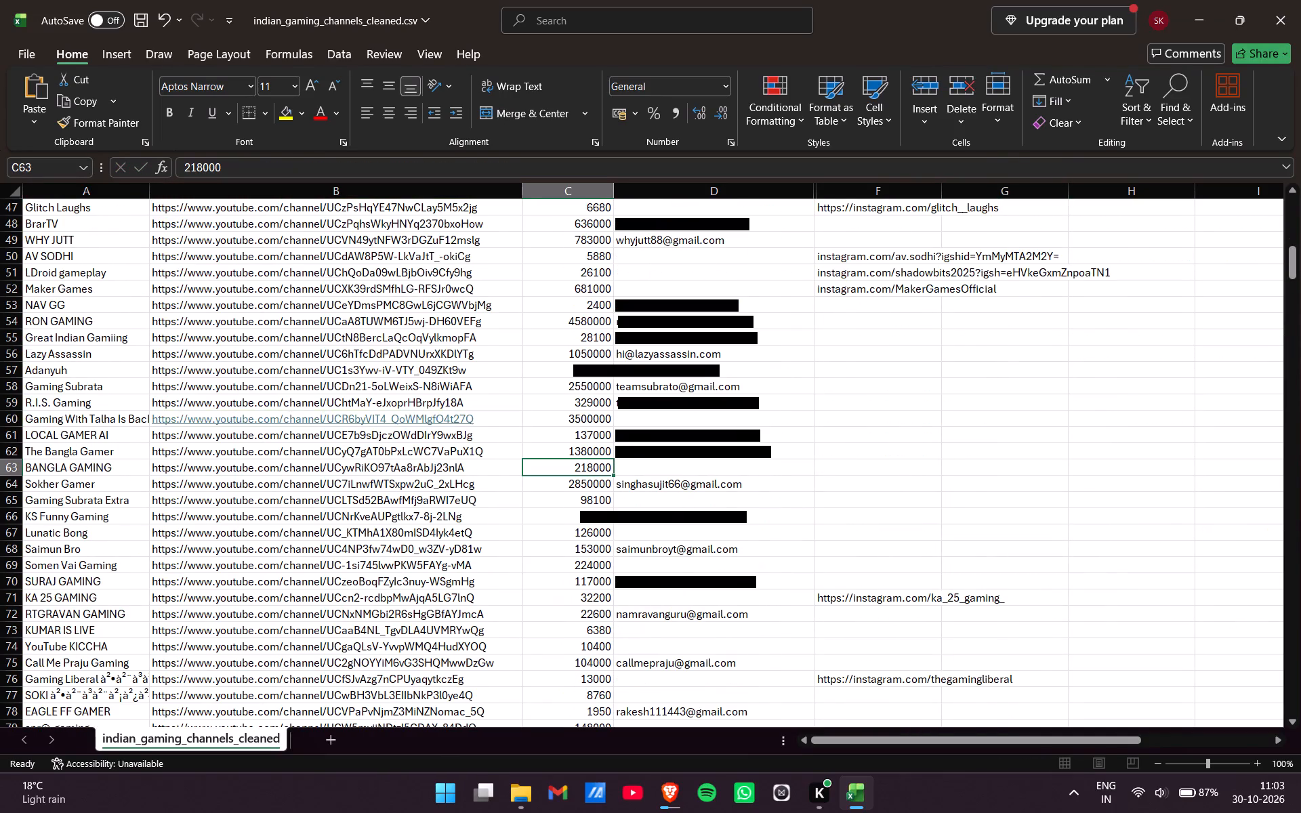
click(461, 417)
click(819, 12)
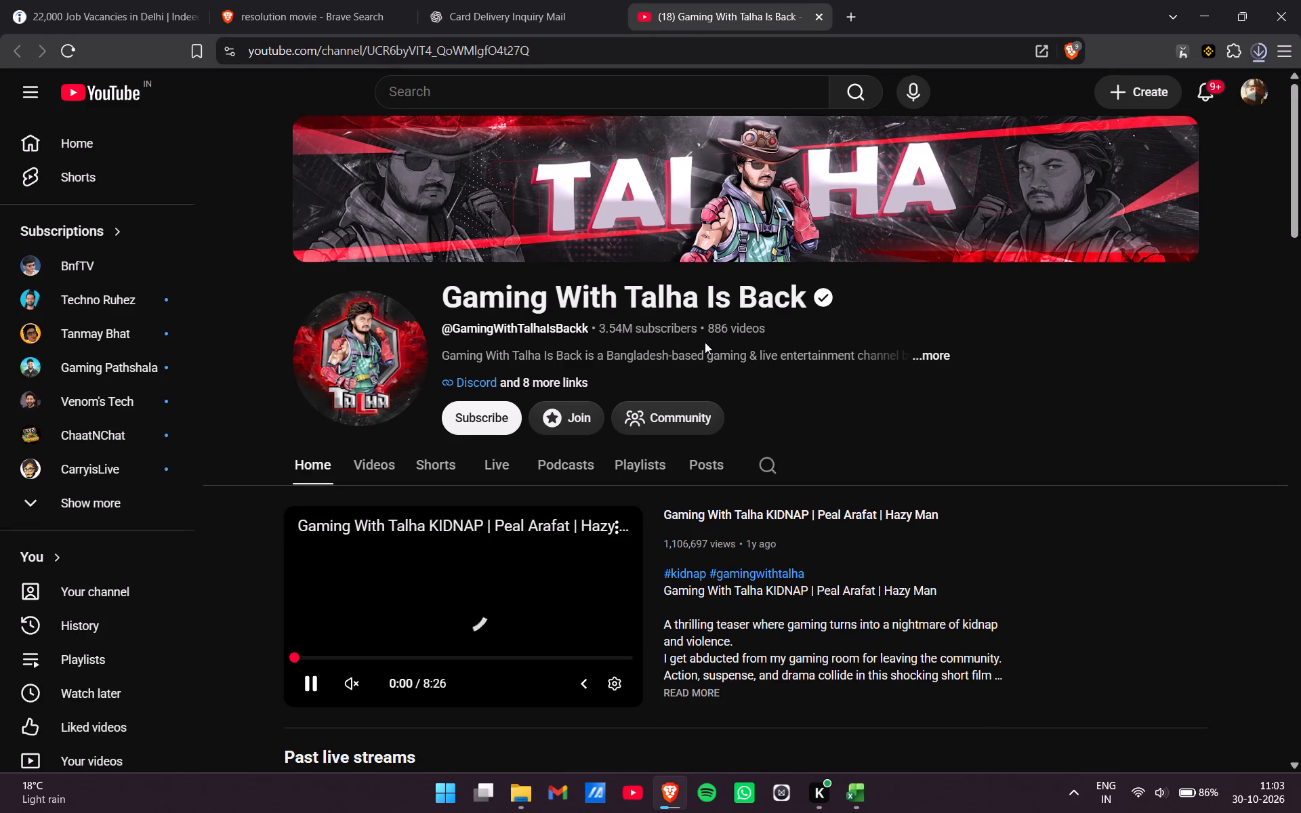
Look up the contact email of Gaming With Talha Is Back on its channel page and enter it in its email cell.
scroll(704, 352, down, 8)
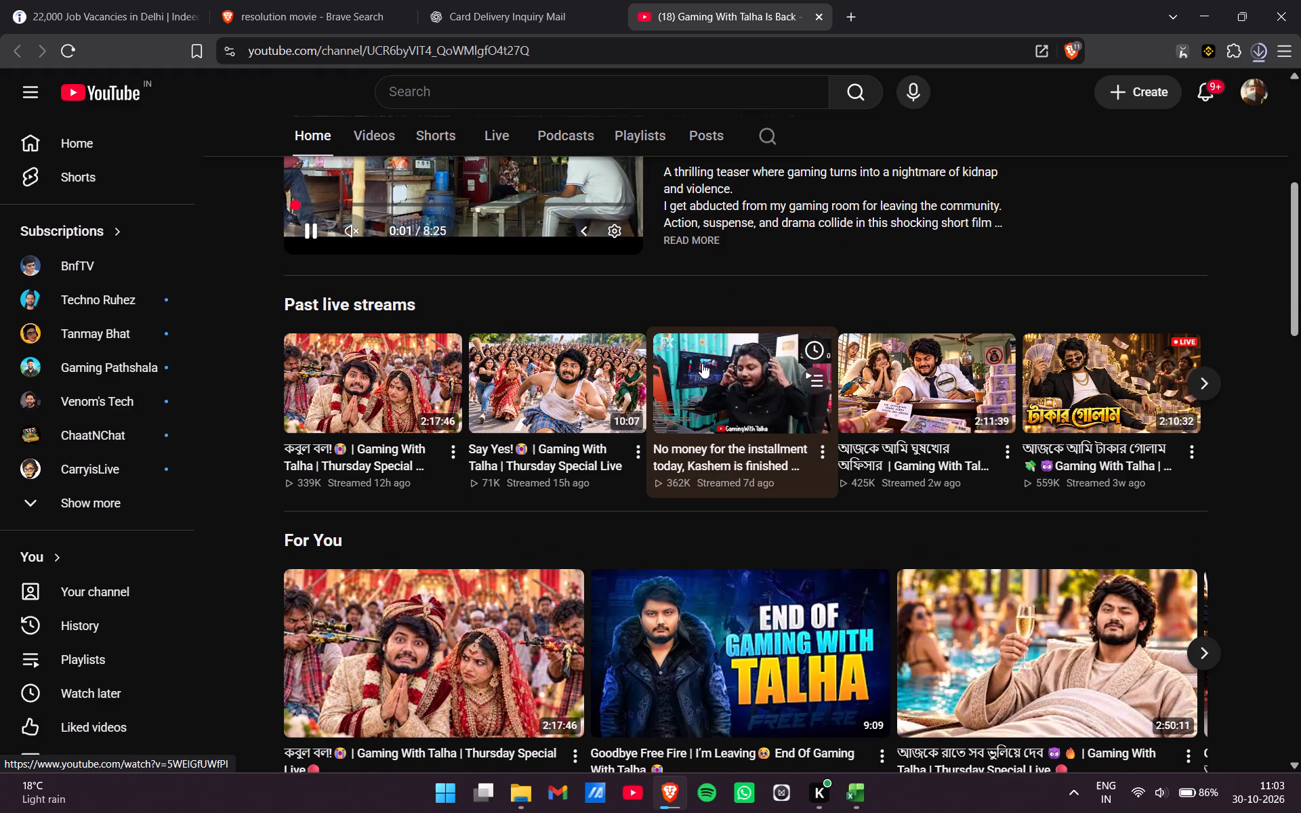
scroll(700, 369, down, 6)
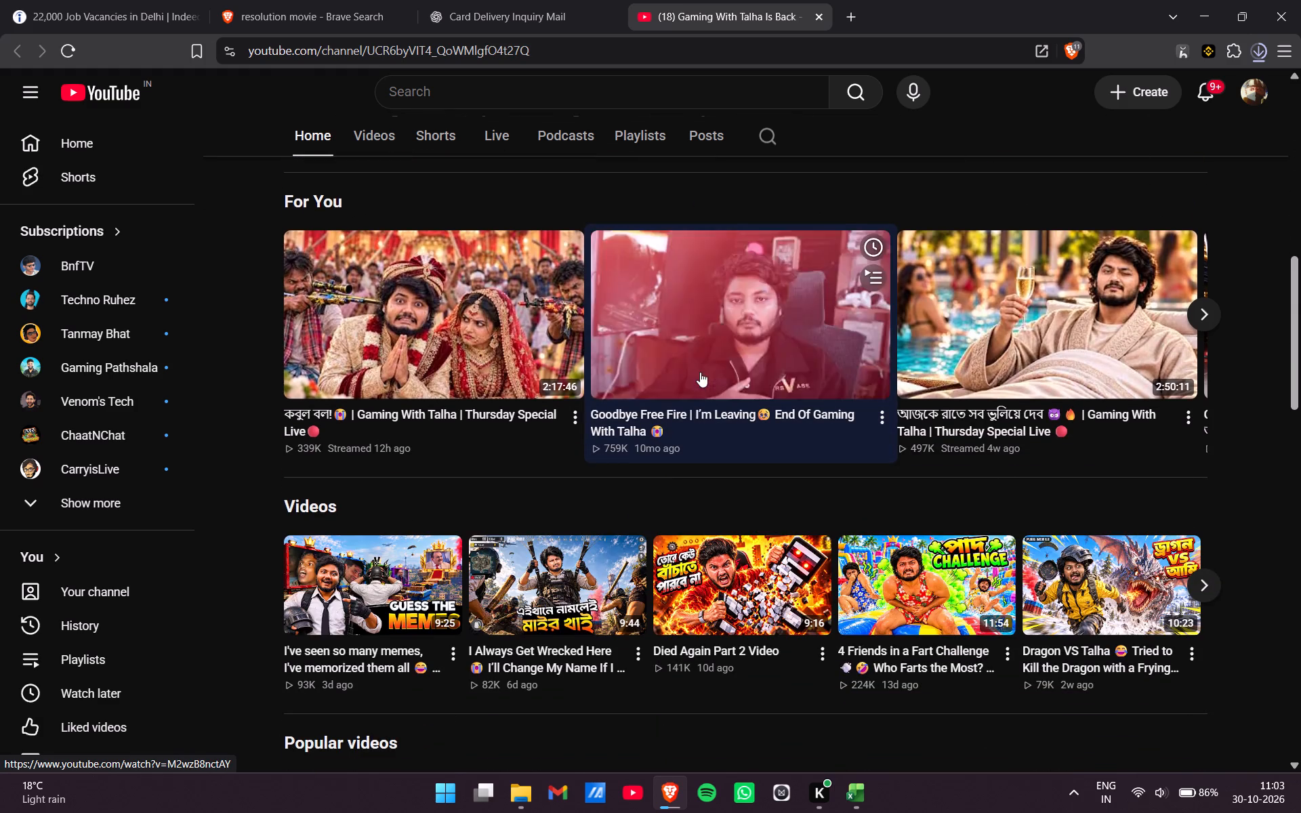
scroll(379, 421, up, 7)
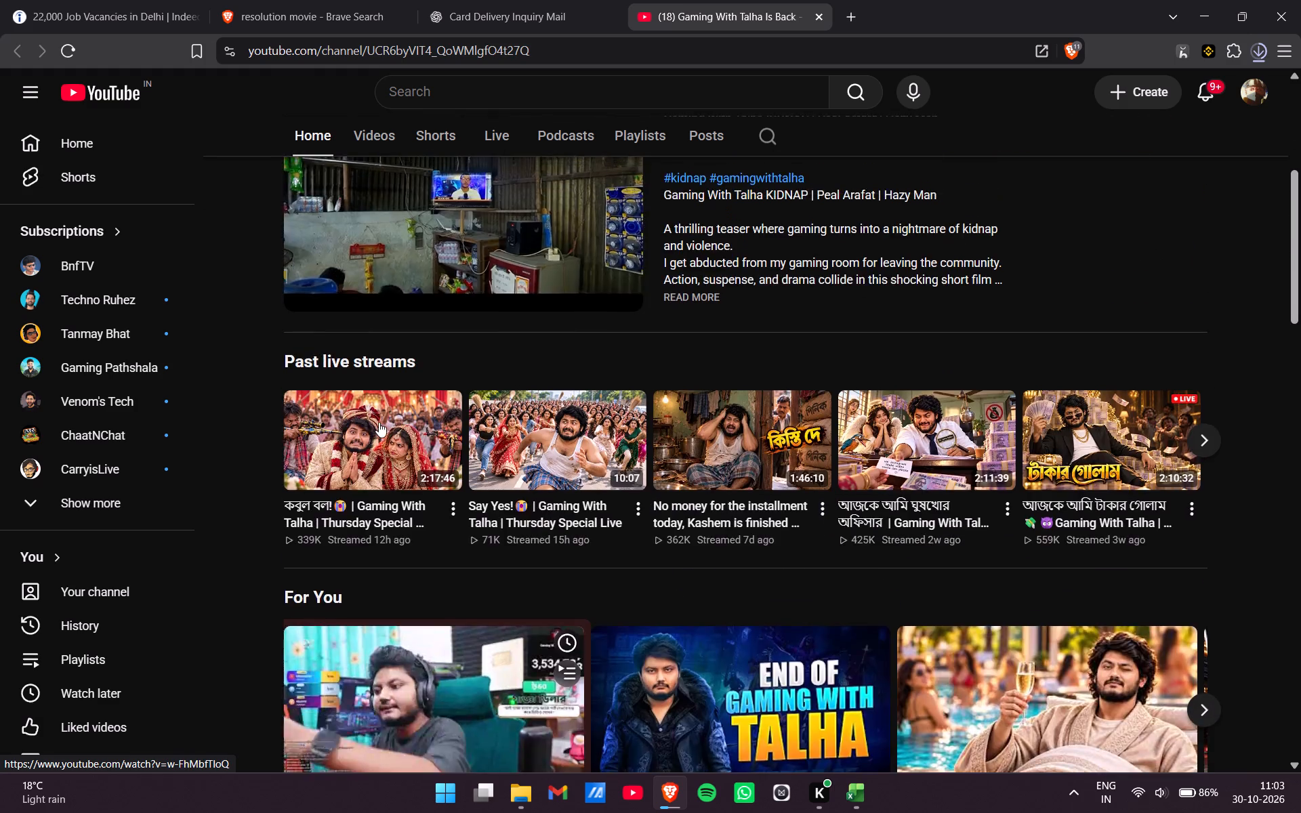
scroll(379, 422, up, 9)
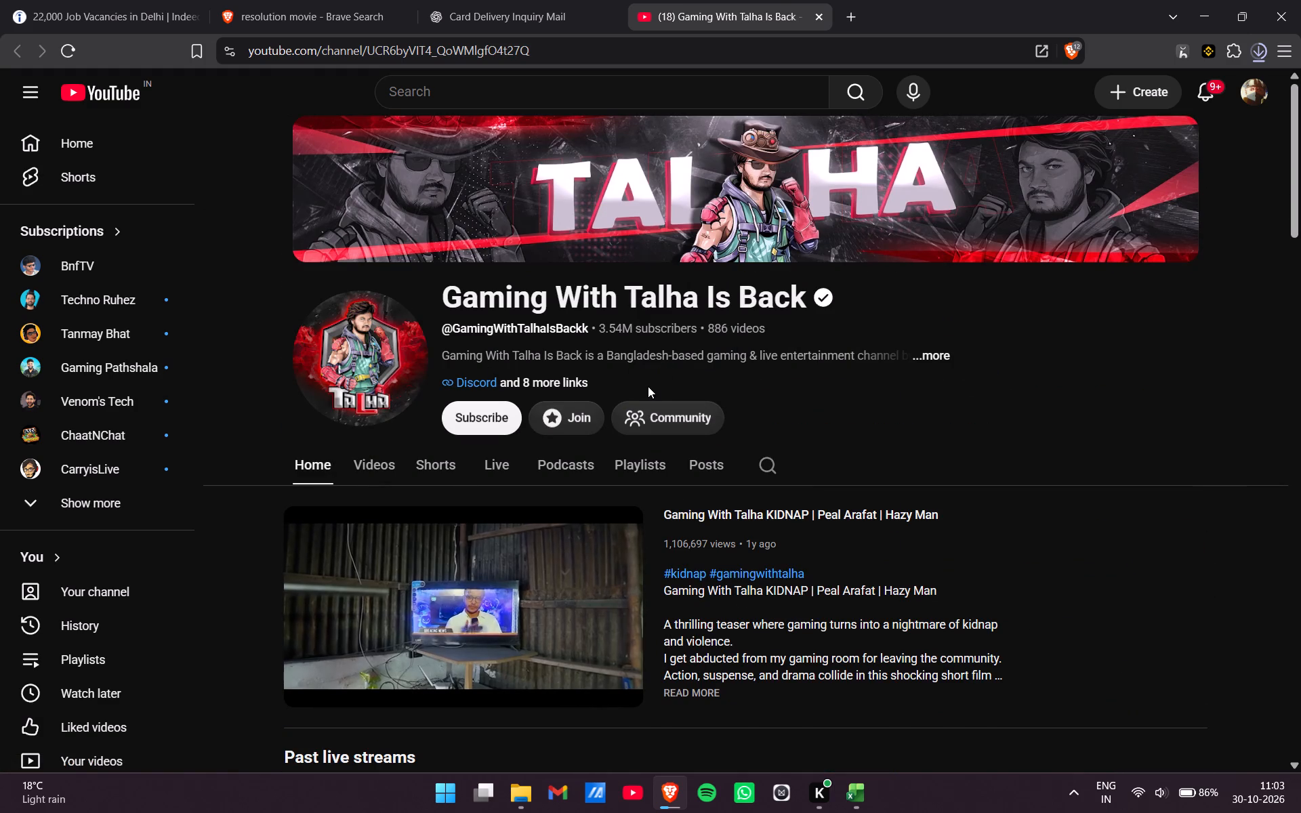
click(867, 794)
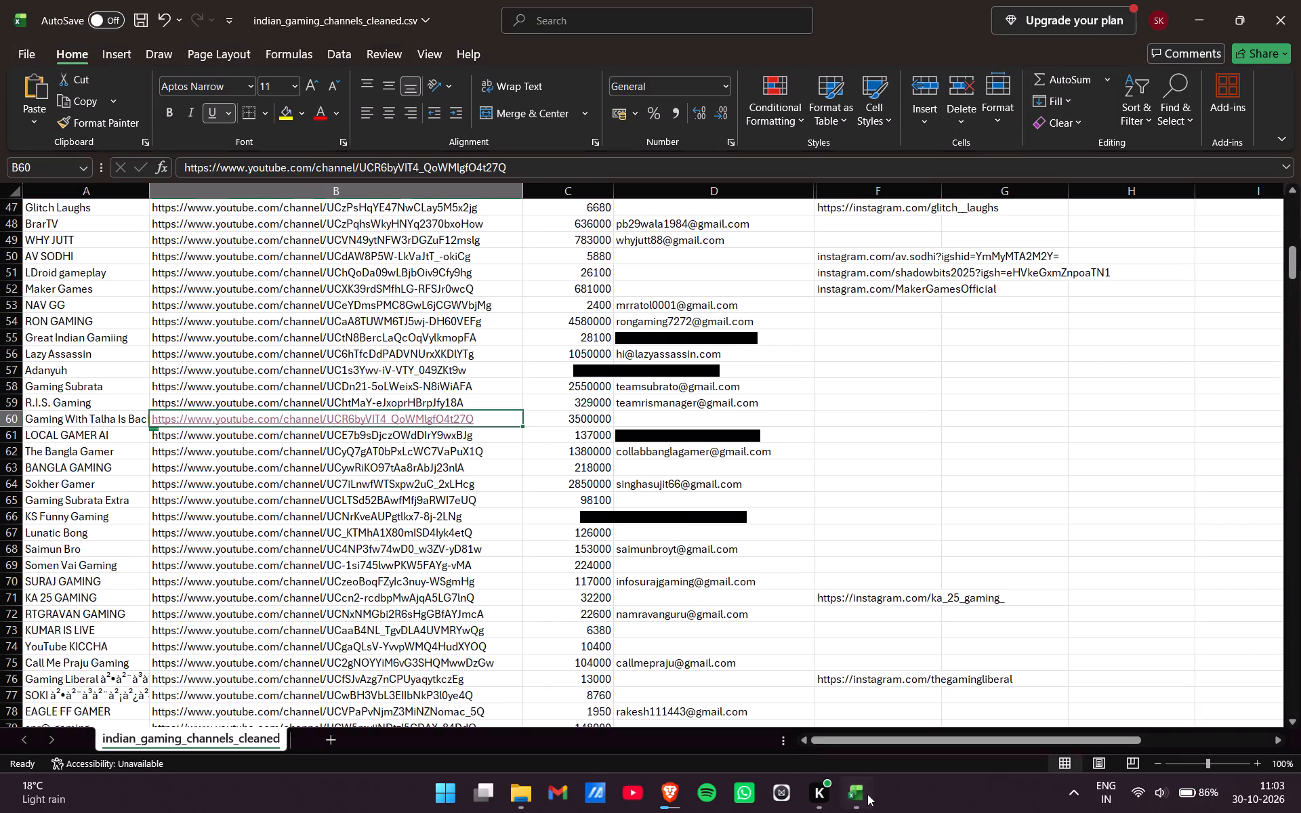
Switch to the browser, open the full channel description of Gaming With Talha Is Back and request its contact email.
click(14, 417)
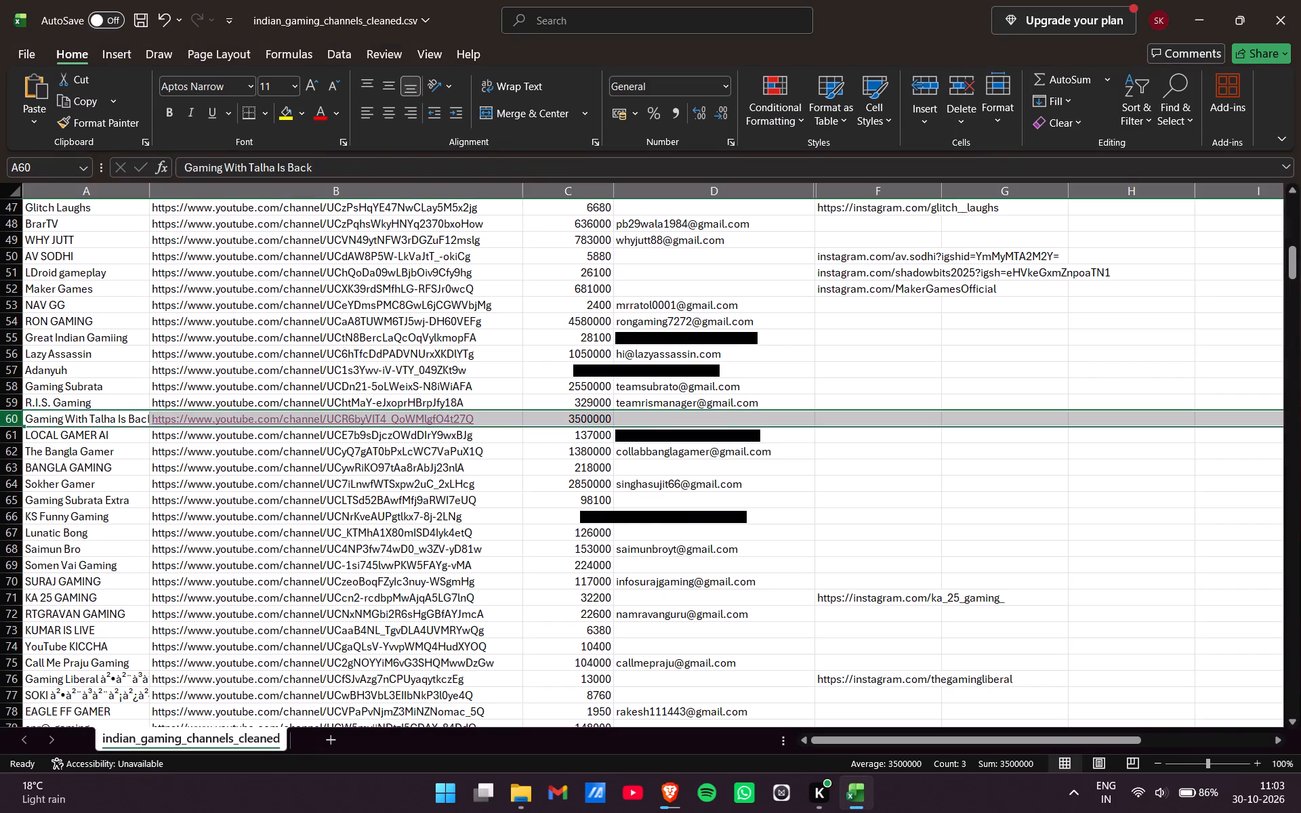
click(672, 795)
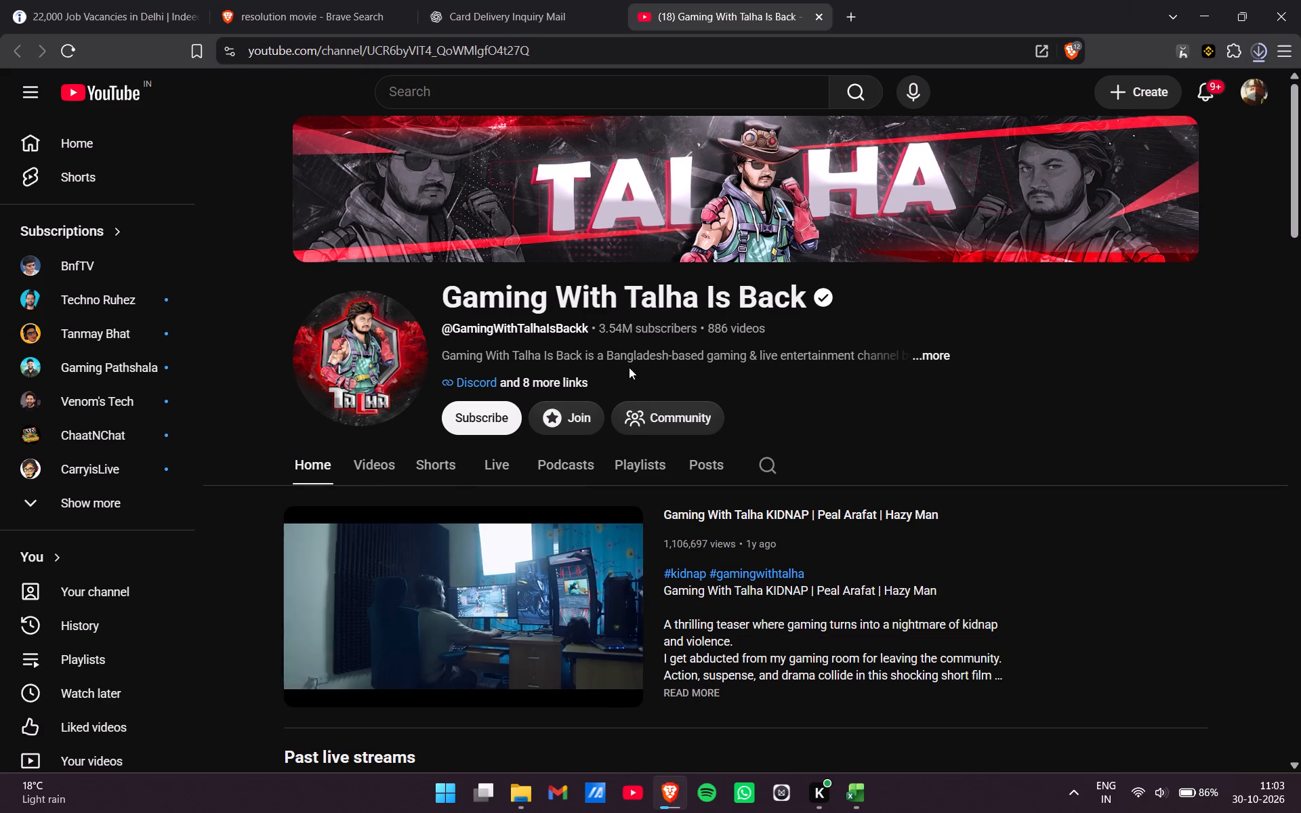
click(932, 353)
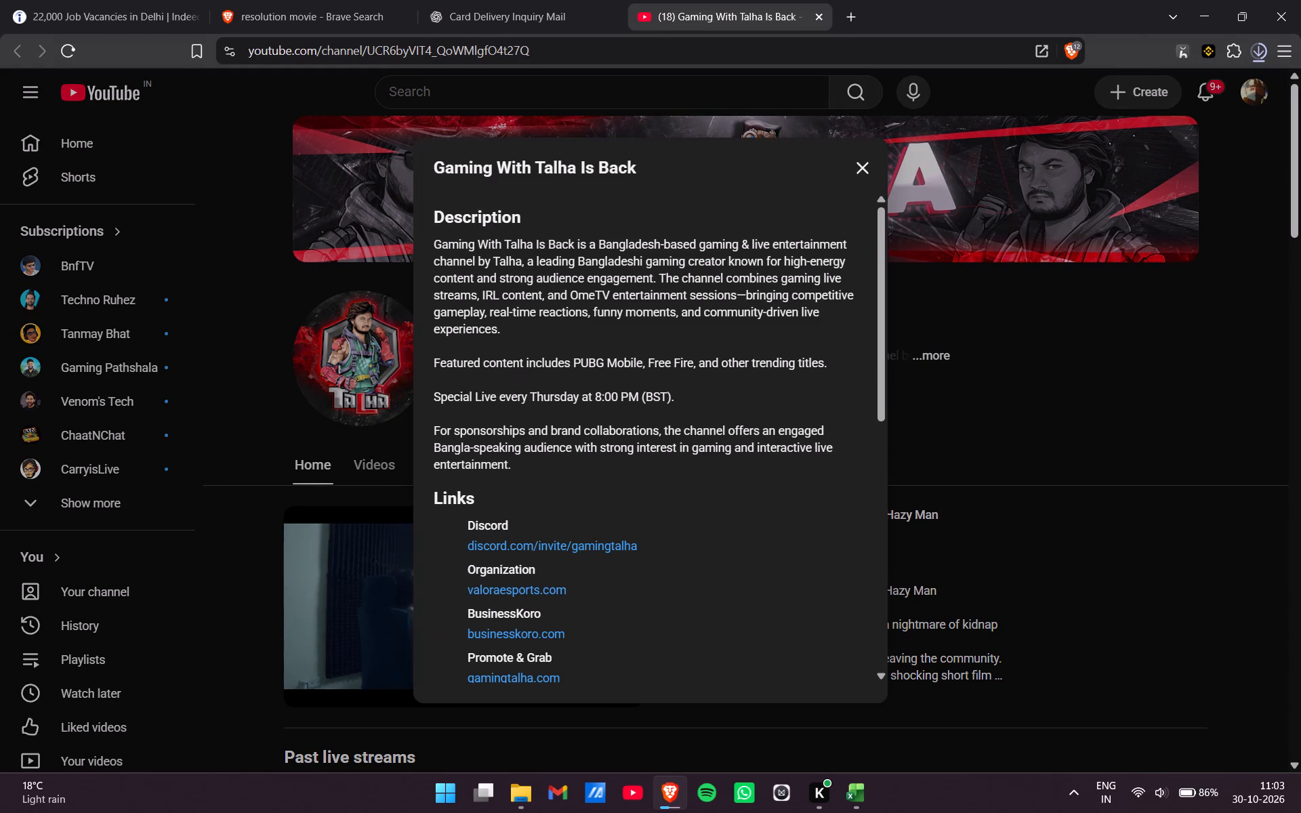
scroll(596, 488, down, 14)
click(550, 404)
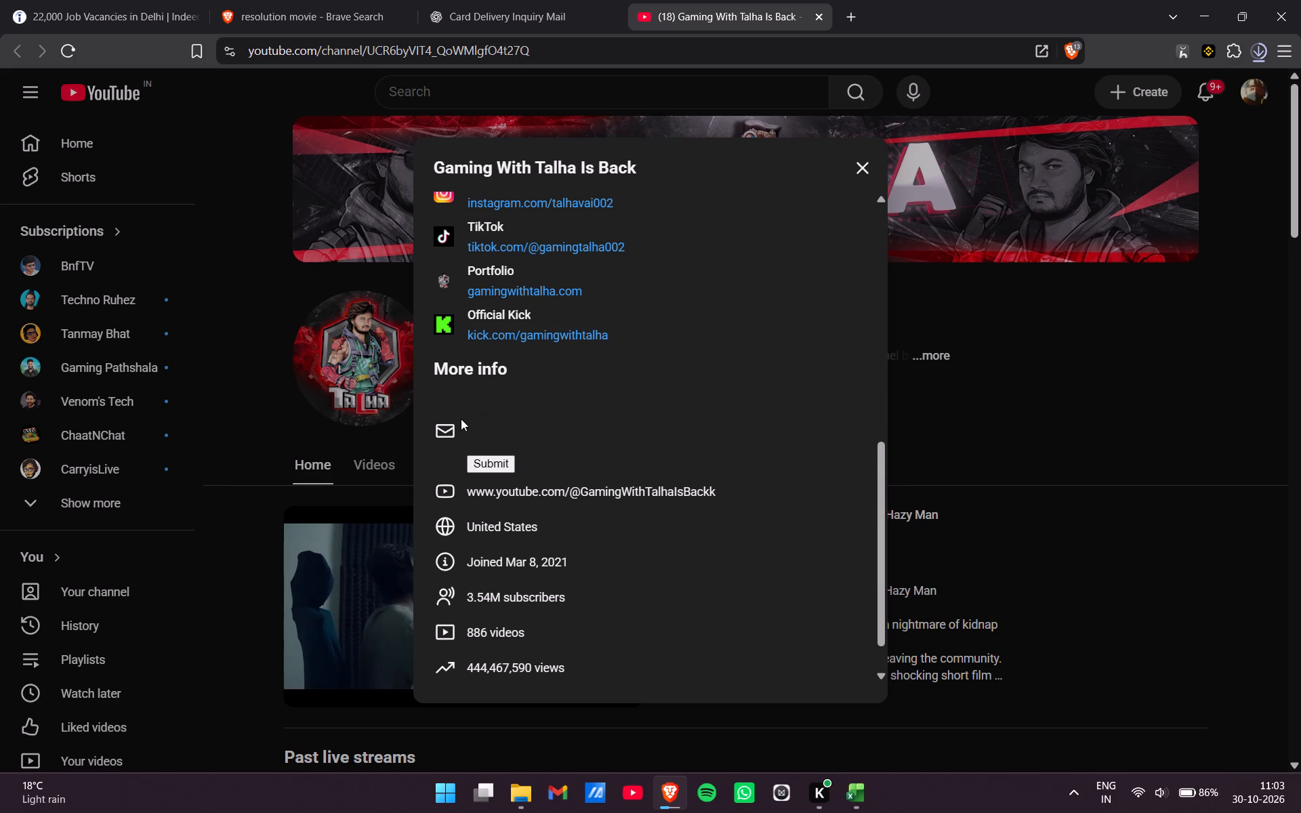
Complete the robot check by selecting the squares with taxis and submit it to reveal the channel's email.
click(479, 413)
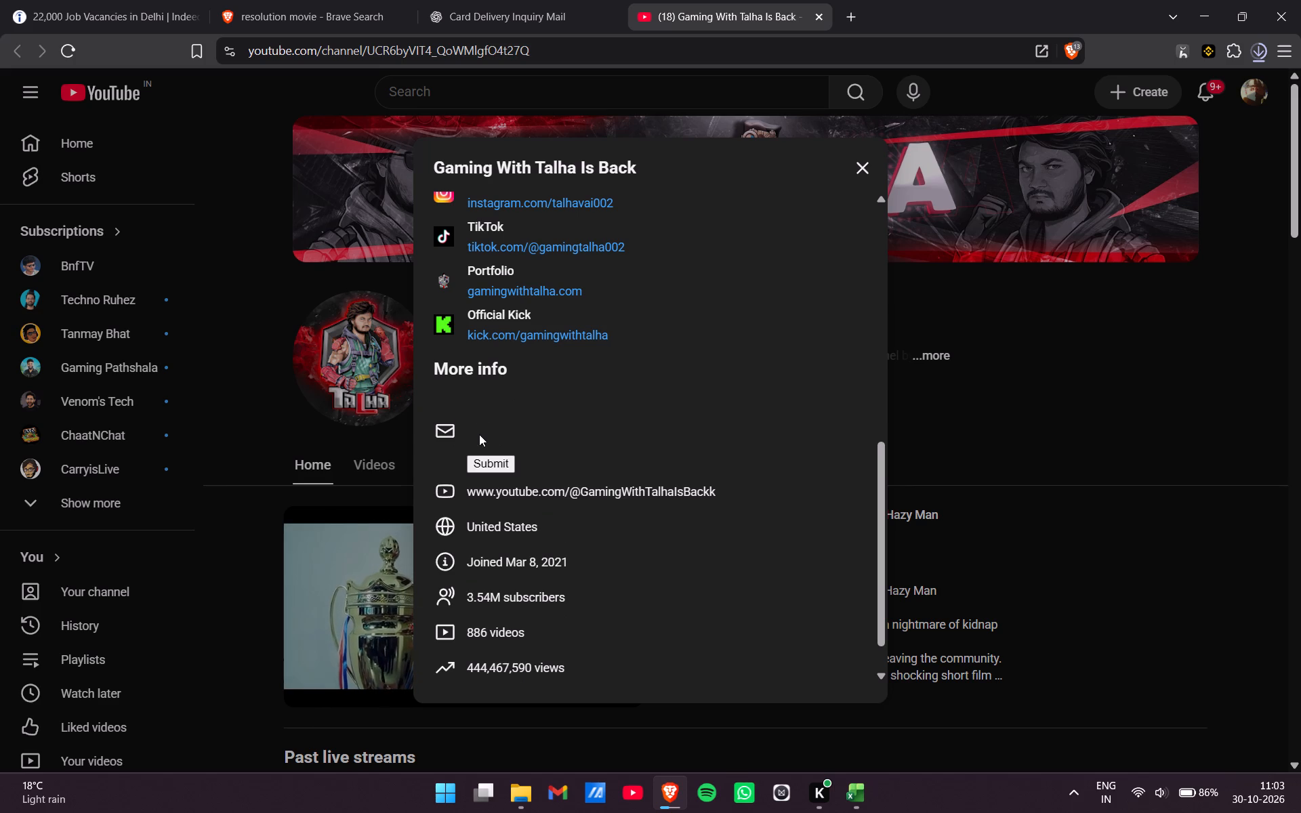
click(479, 434)
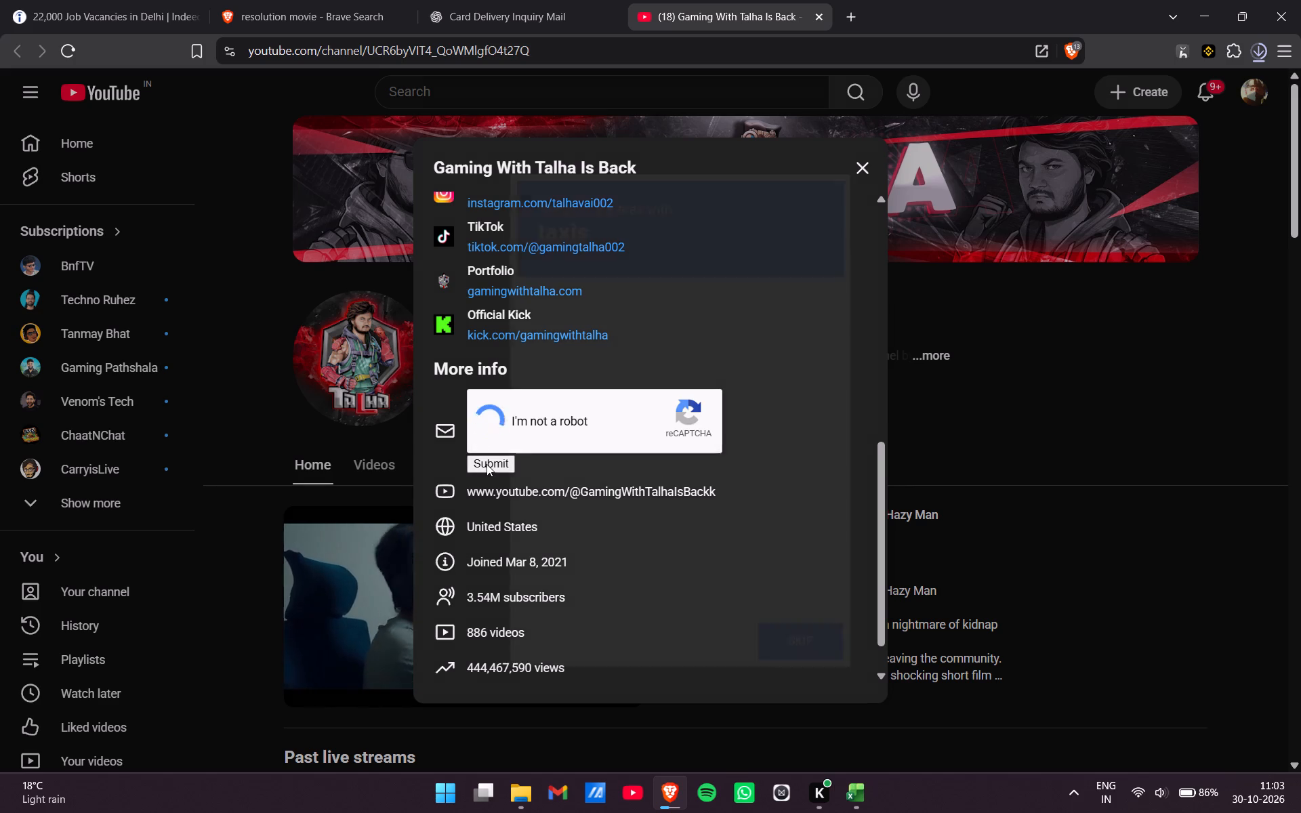
click(585, 480)
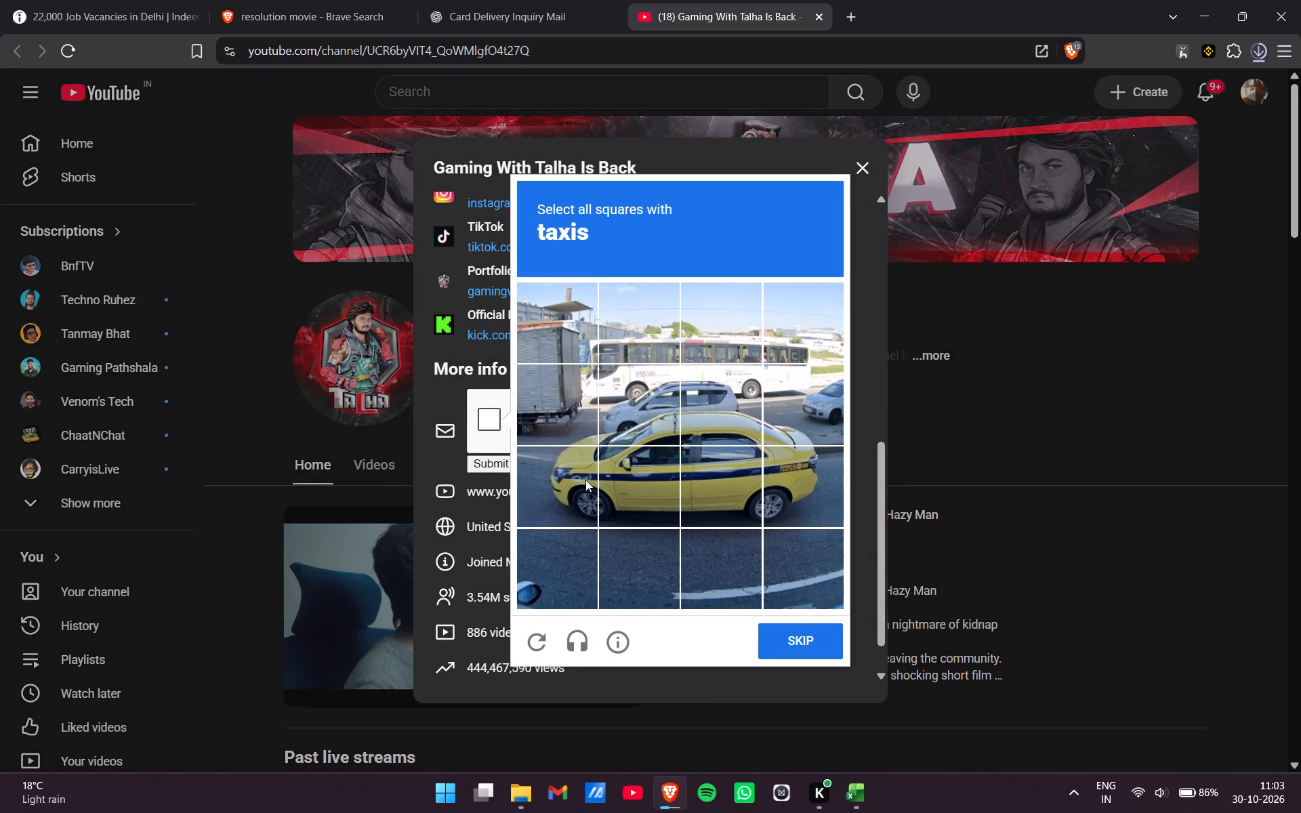
click(673, 483)
click(711, 493)
click(796, 494)
click(792, 428)
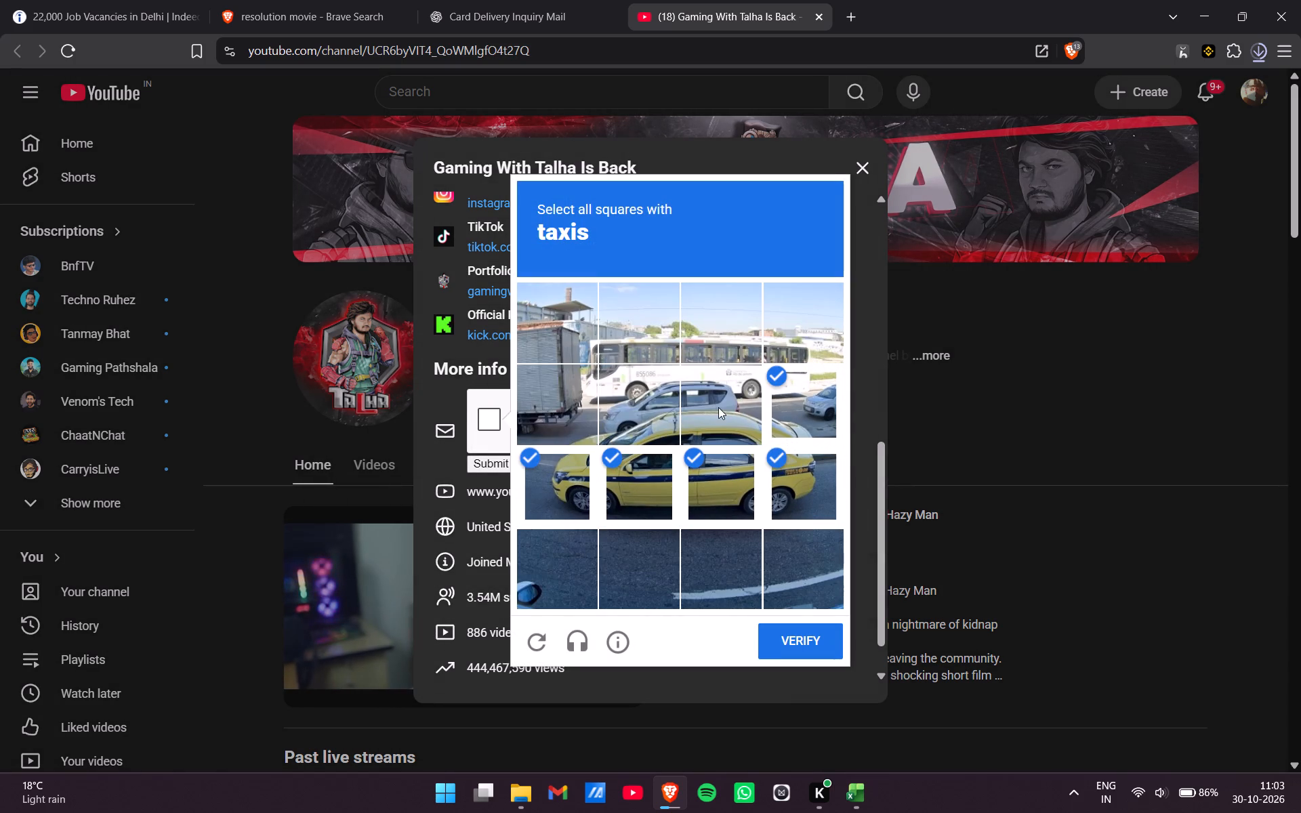
click(717, 407)
click(633, 404)
click(548, 414)
click(779, 630)
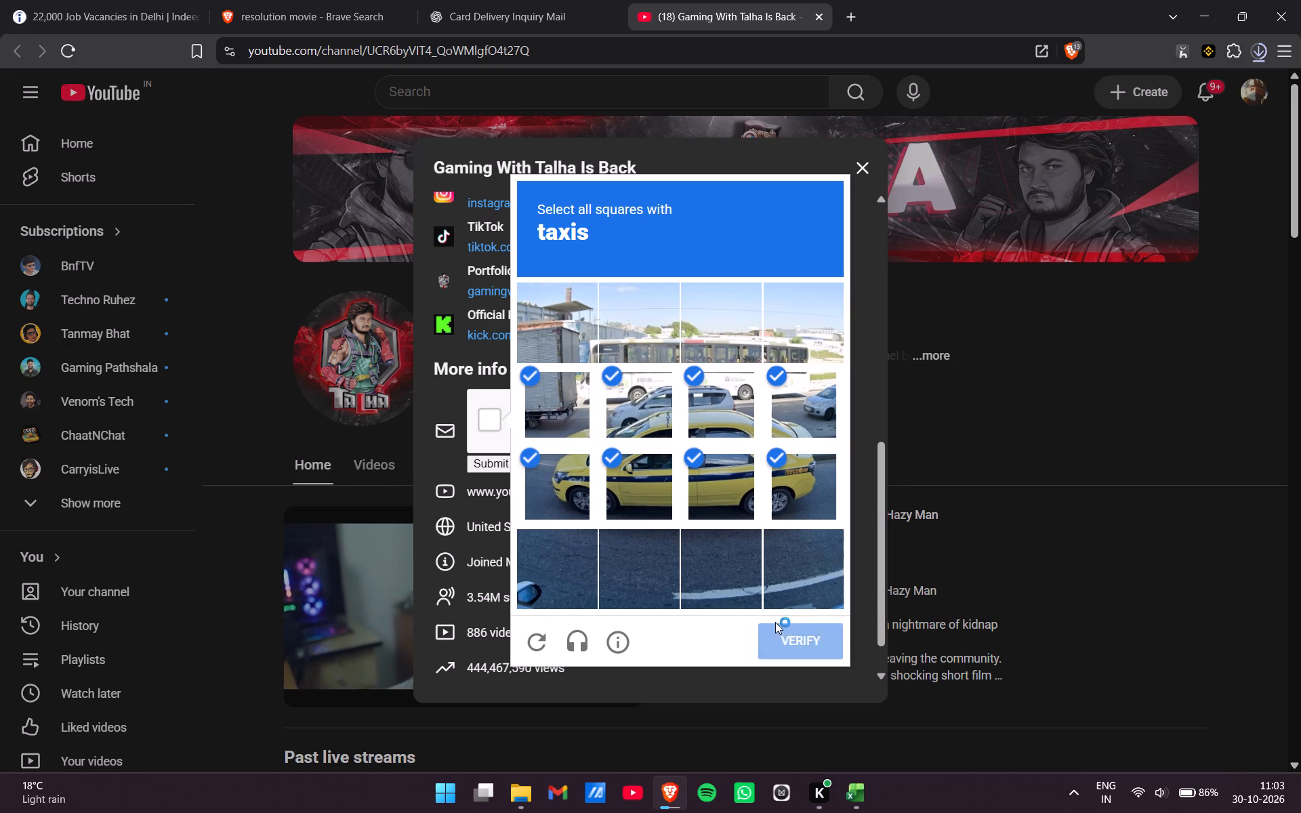
click(499, 461)
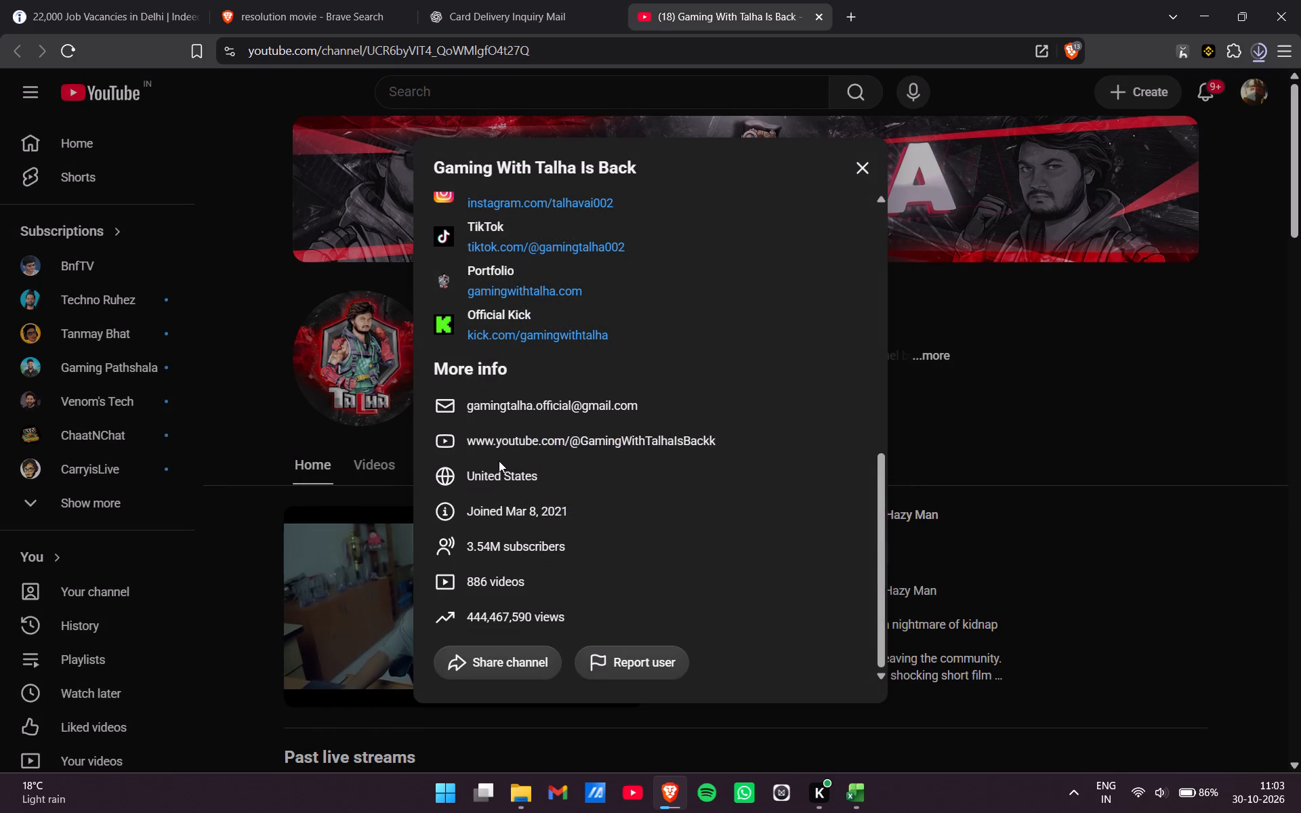
Copy the revealed contact email into the empty email cell of the Gaming With Talha Is Back row in the Excel sheet.
drag(466, 394, 569, 412)
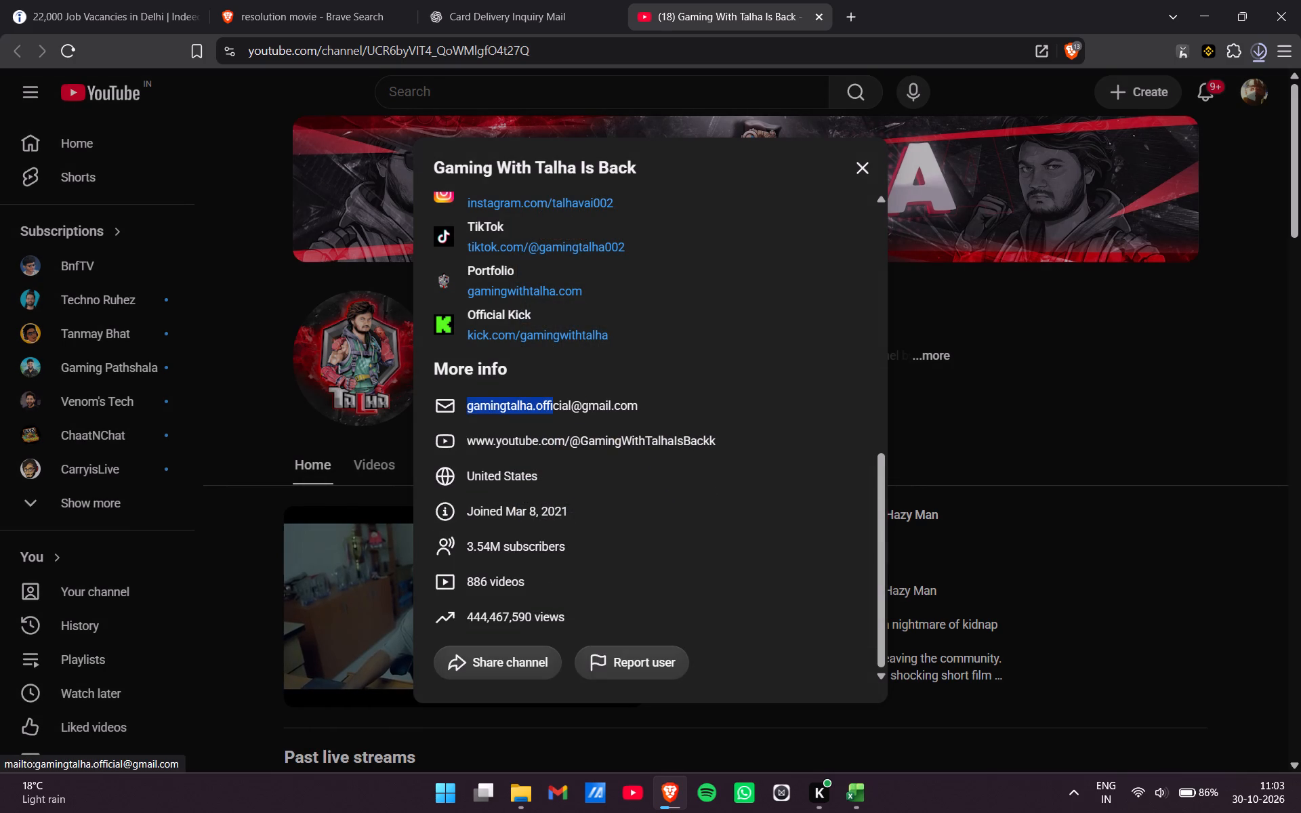
drag(569, 412, 642, 412)
key(ctrl+c)
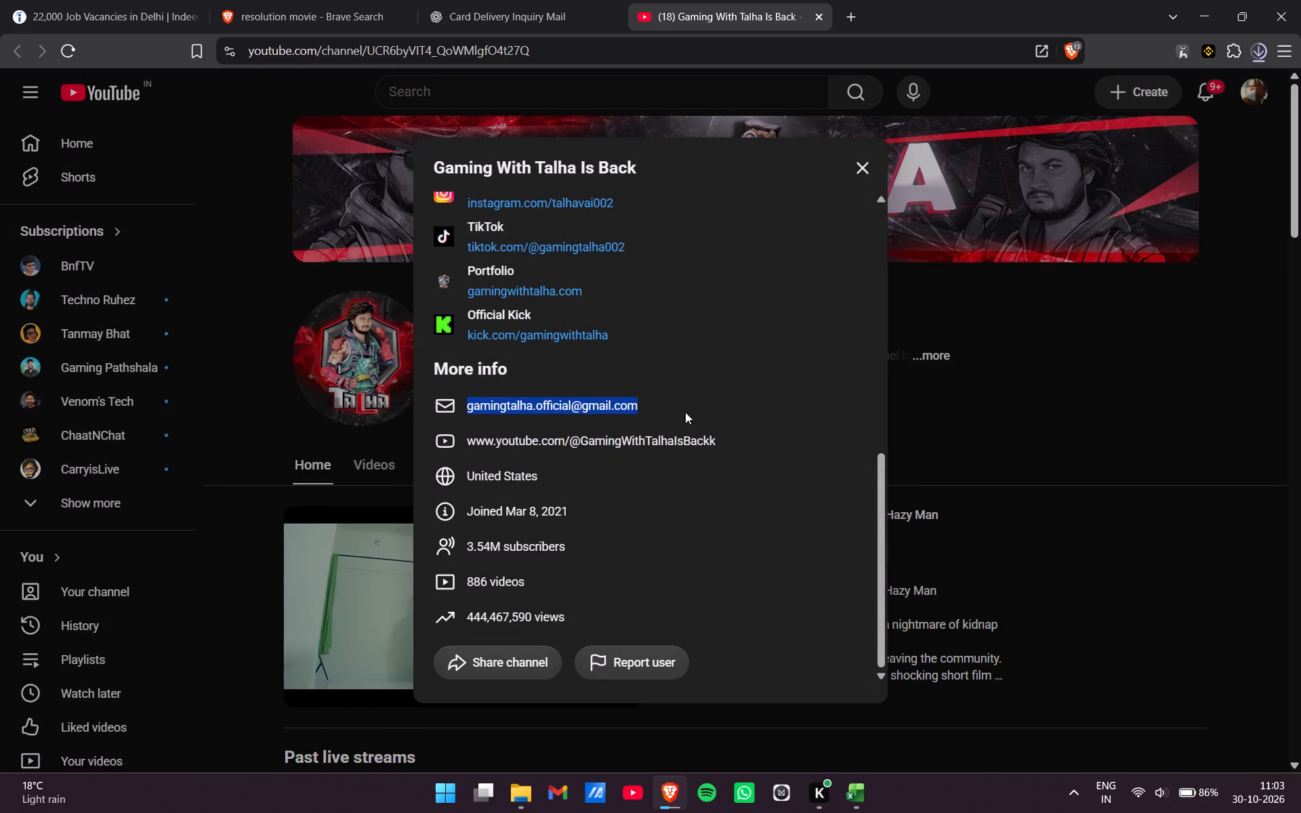
click(848, 792)
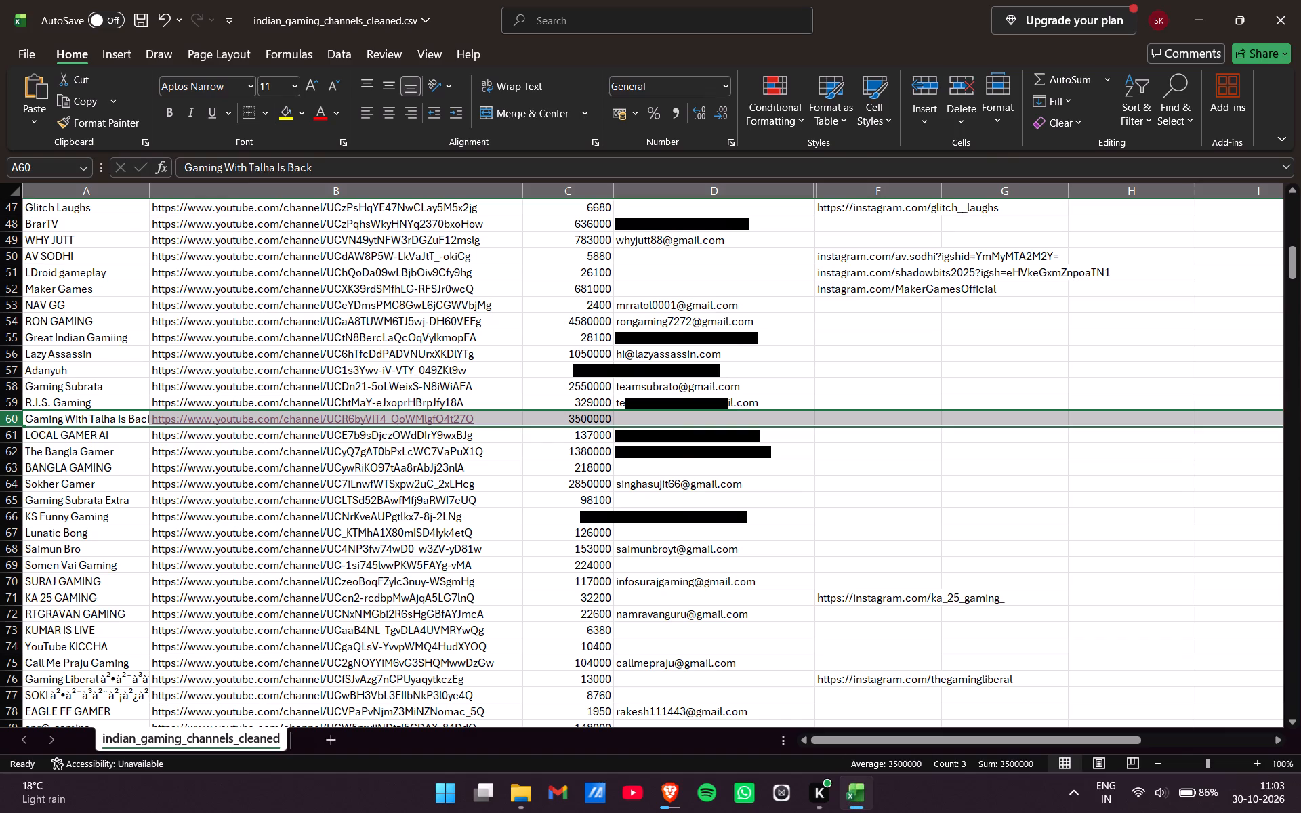
double_click(686, 415)
key(ctrl+v)
click(900, 486)
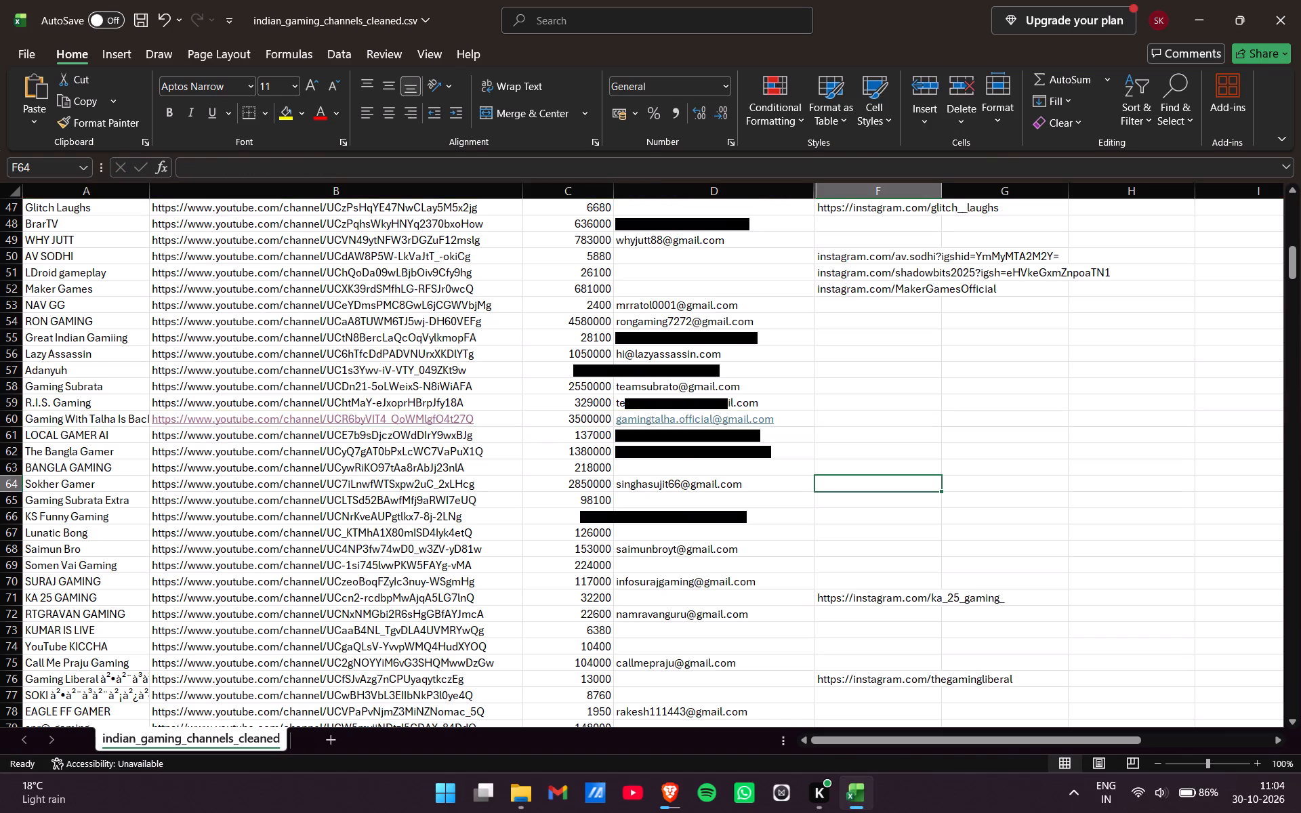
Turn the BANGLA GAMING row's channel URL into a link and open that YouTube channel in the browser.
double_click(484, 472)
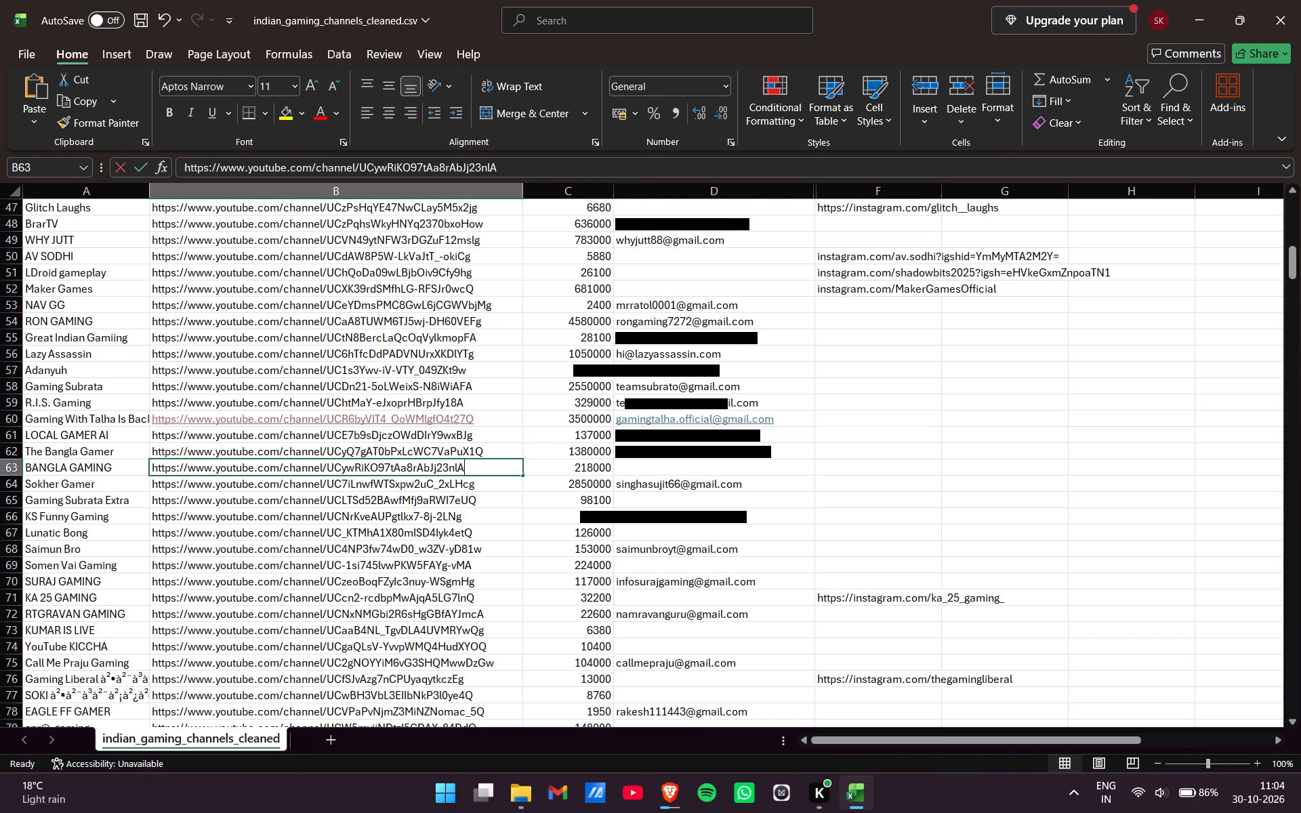
click(528, 507)
click(455, 463)
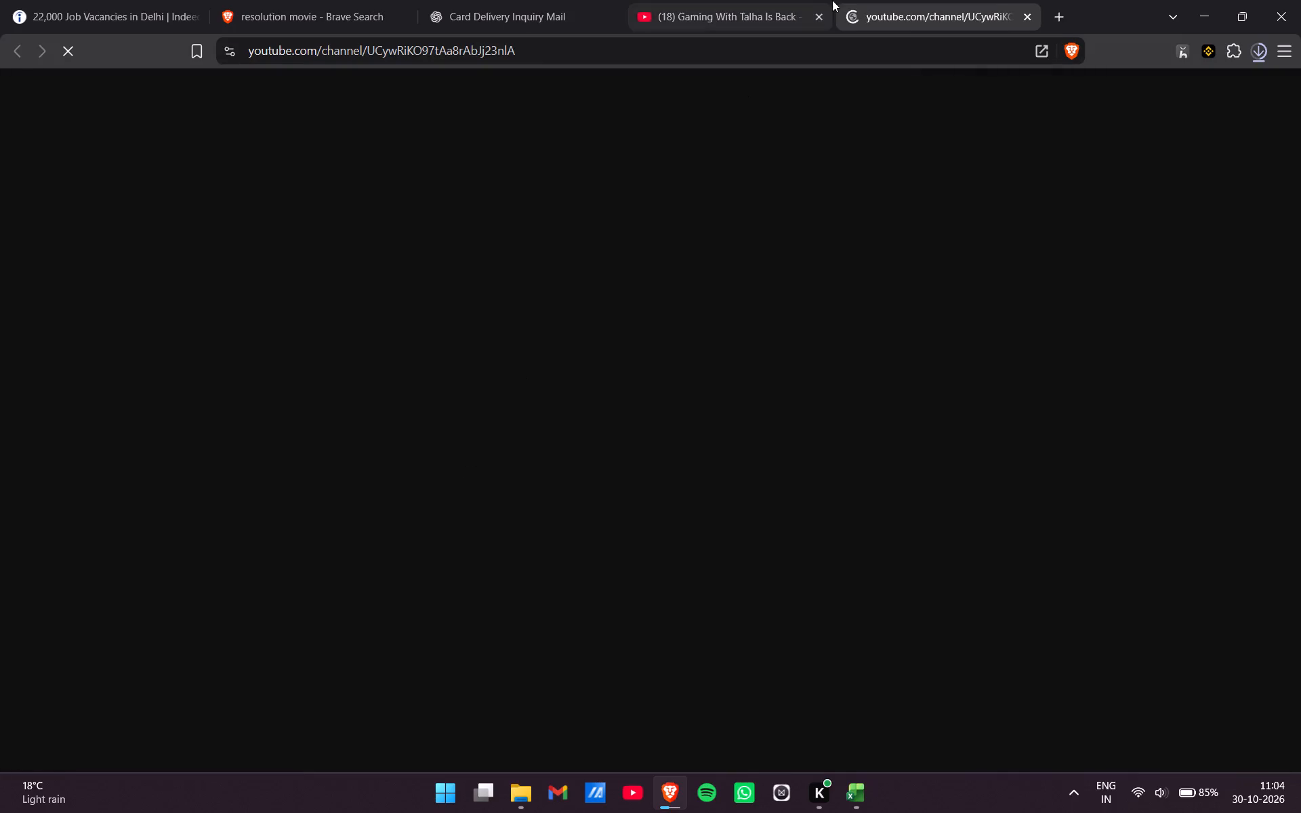
Keep only BANGLA GAMING's YouTube channel tab of the two channel tabs and check its channel details for a contact email.
click(821, 18)
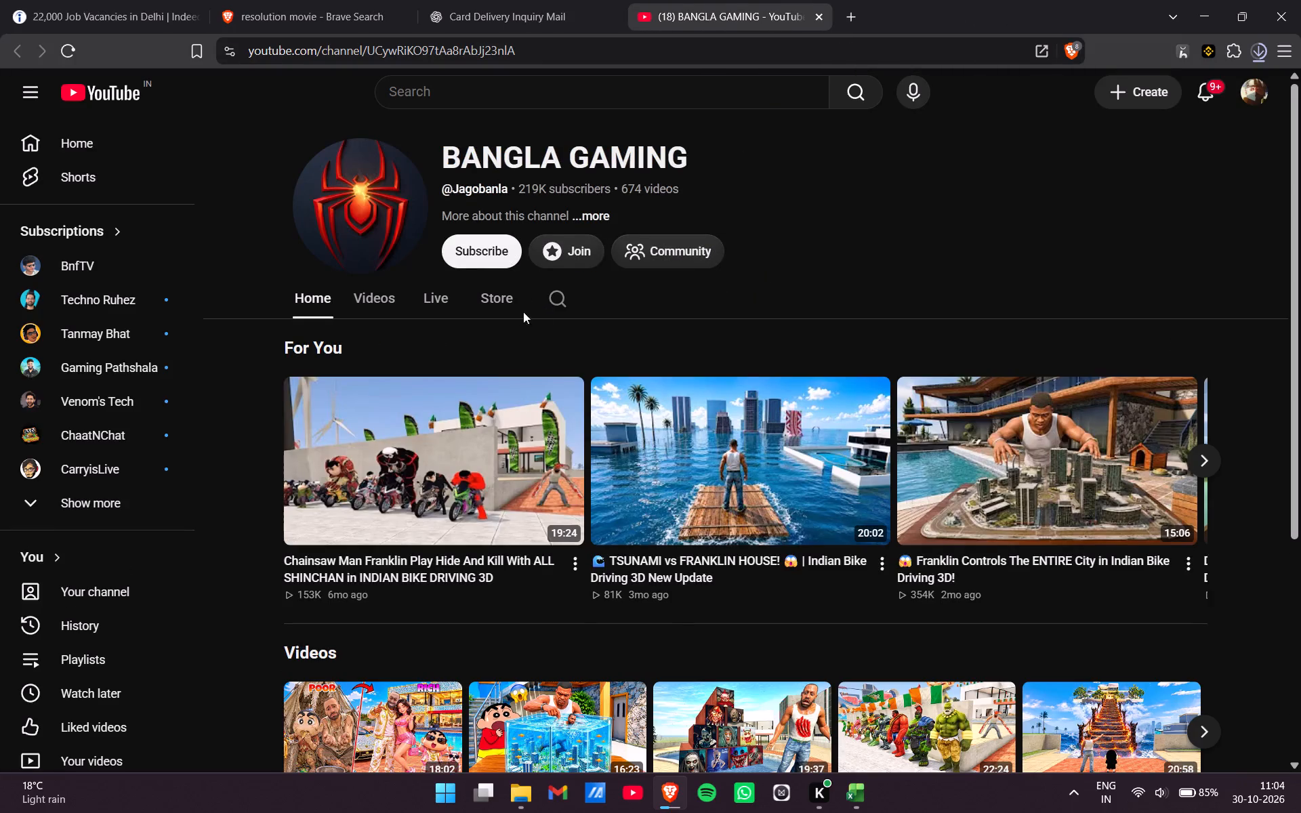
click(591, 207)
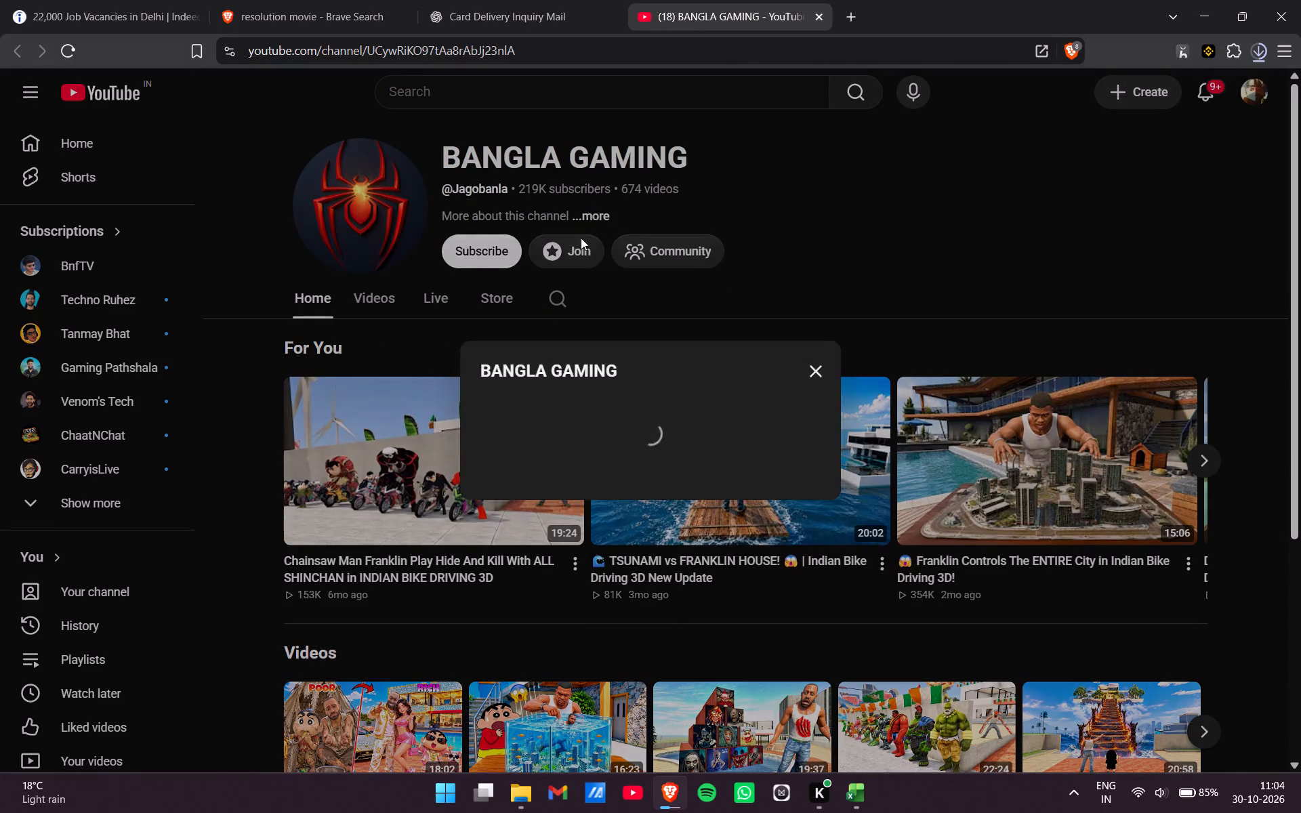
click(968, 269)
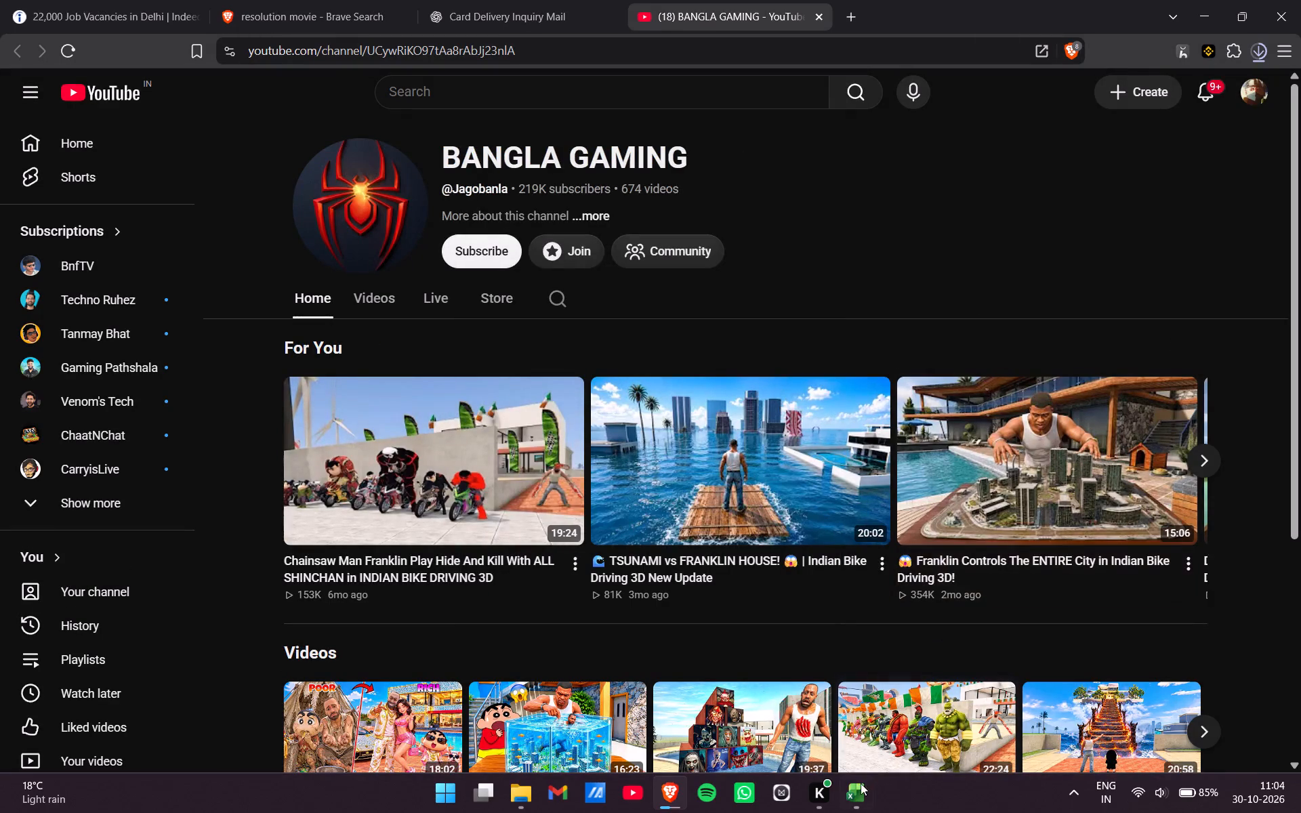
Return to the Excel list and delete the BANGLA GAMING row.
click(846, 789)
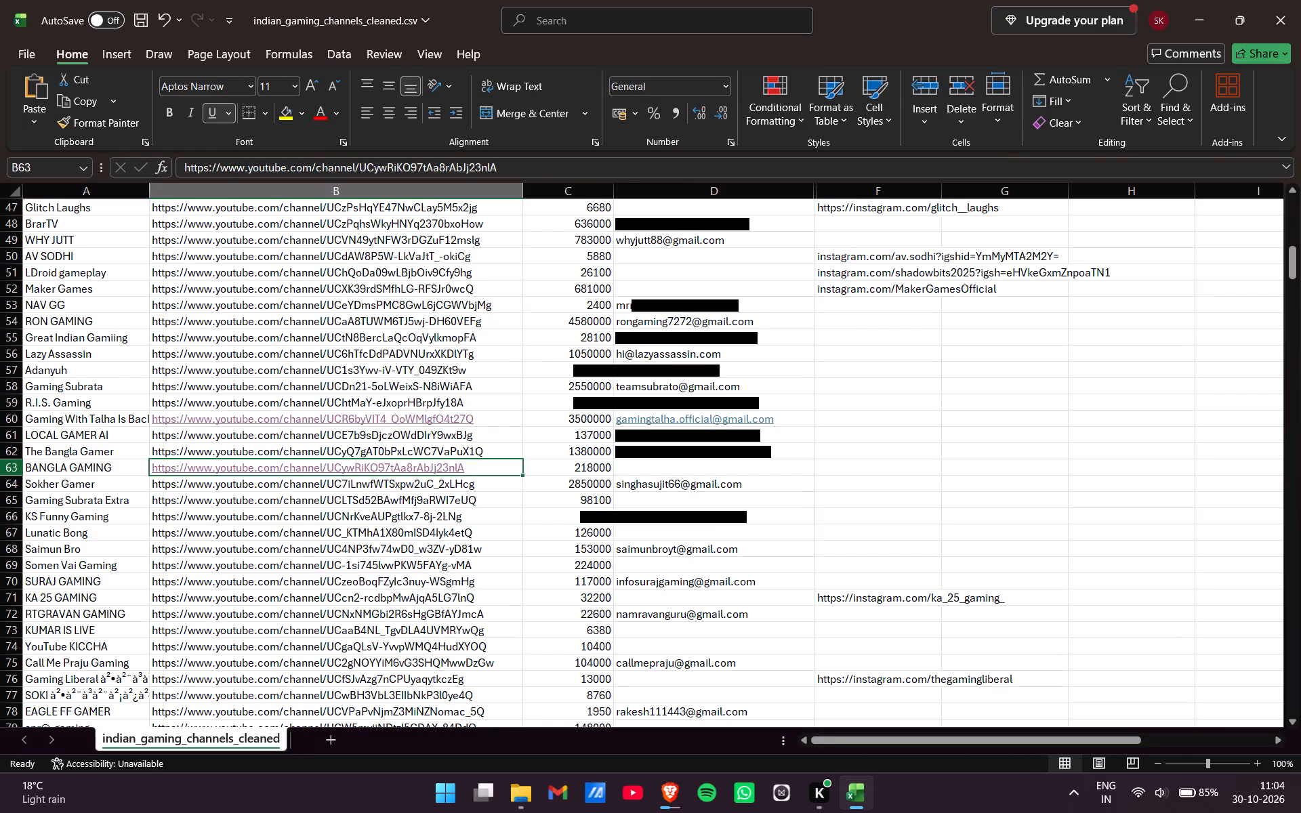
click(7, 470)
right_click(7, 470)
click(105, 302)
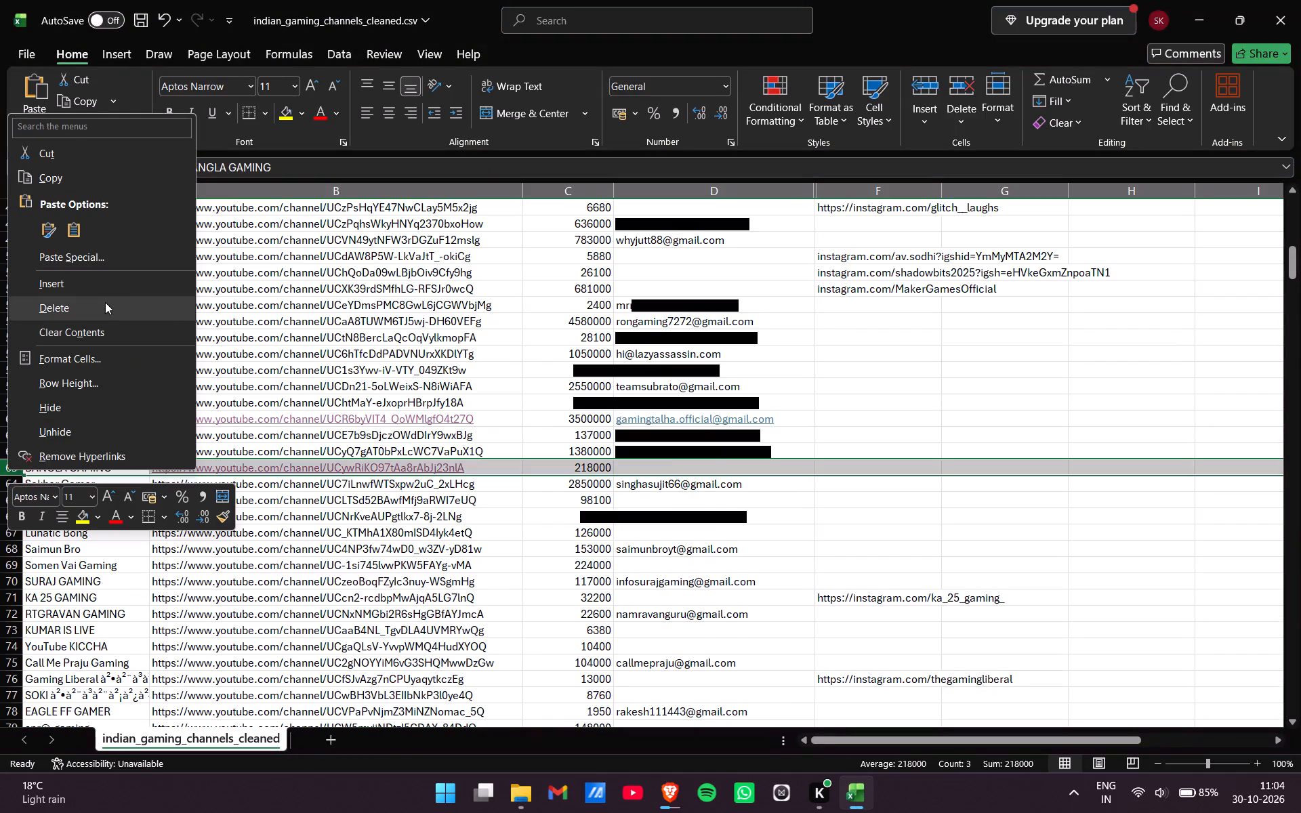
Open Gaming Subrata Extra's YouTube channel from its url and check its videos and channel details for a contact email.
scroll(653, 402, down, 4)
click(731, 360)
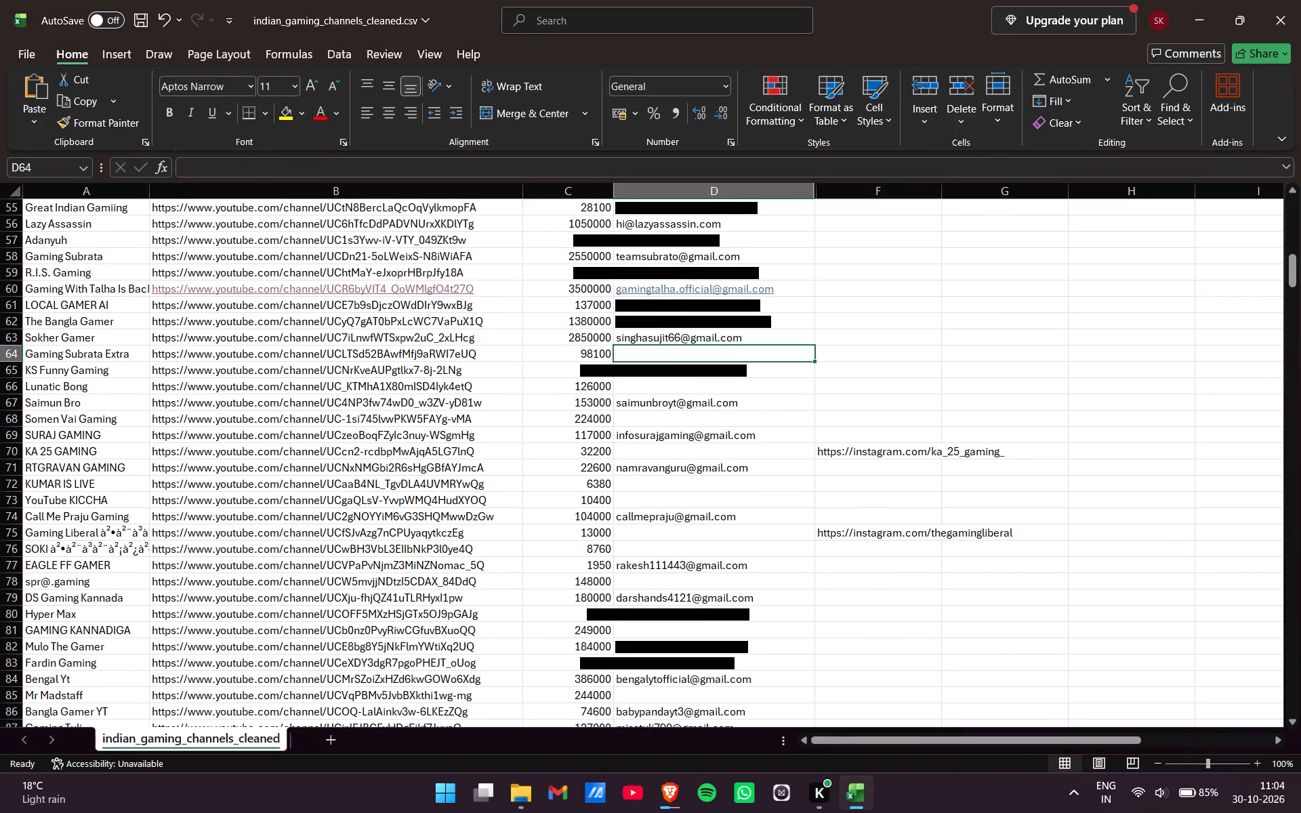
triple_click(425, 354)
click(575, 383)
click(456, 352)
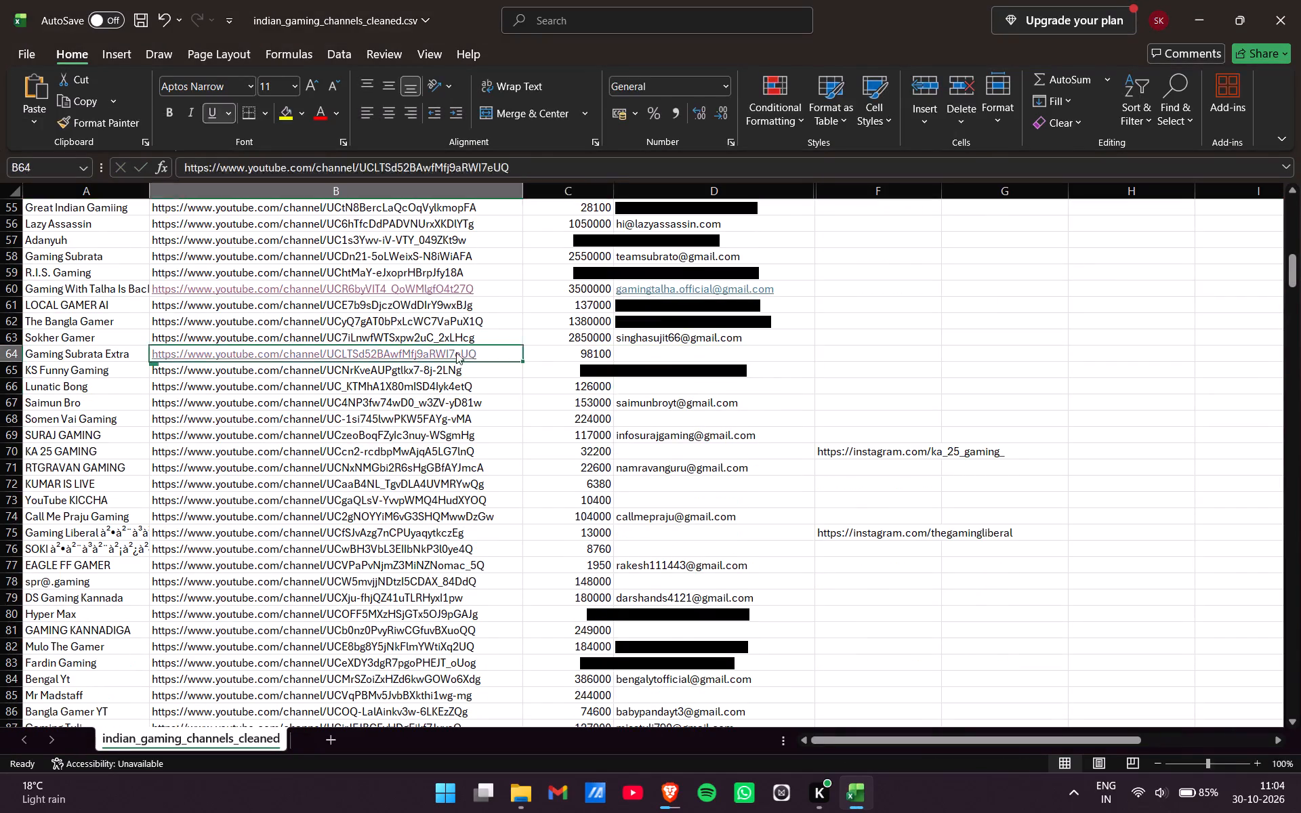
click(814, 11)
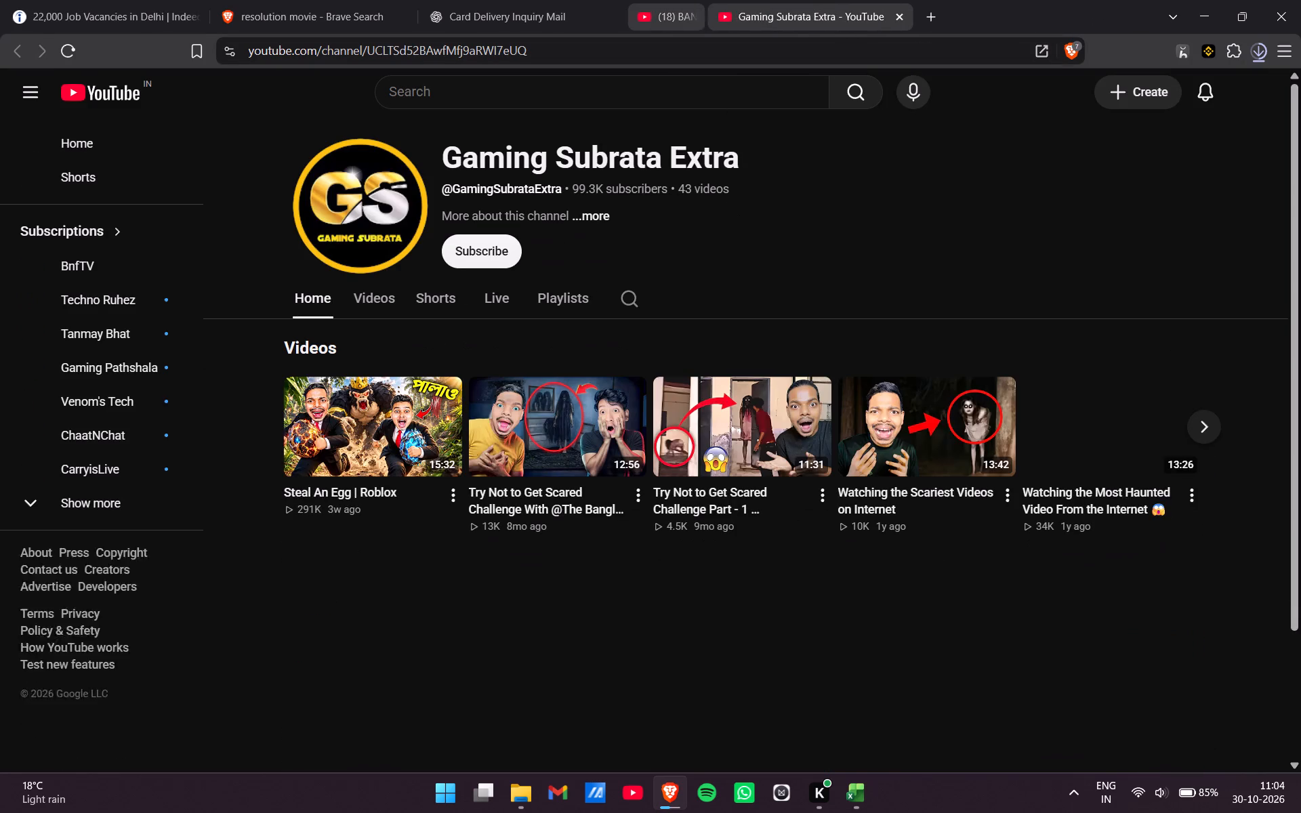
click(366, 295)
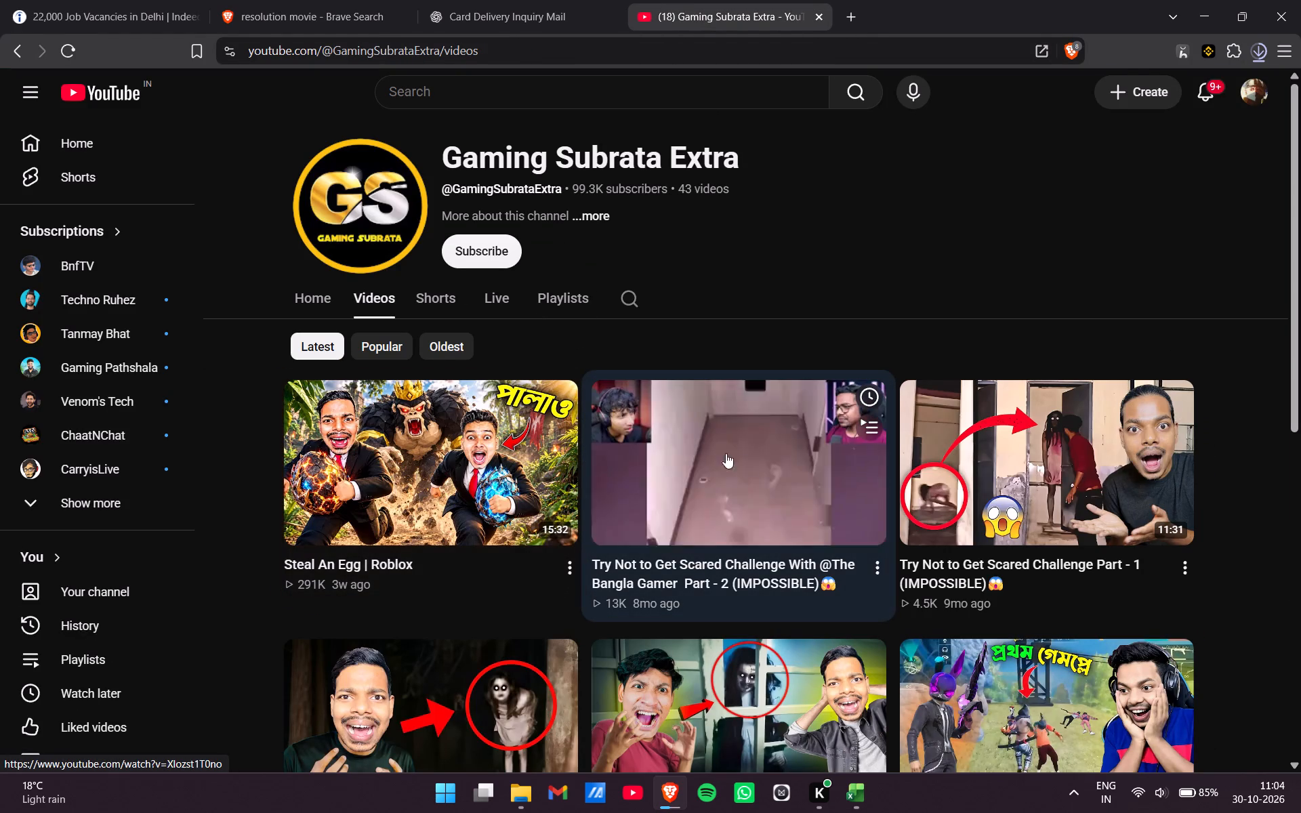
scroll(652, 438, down, 4)
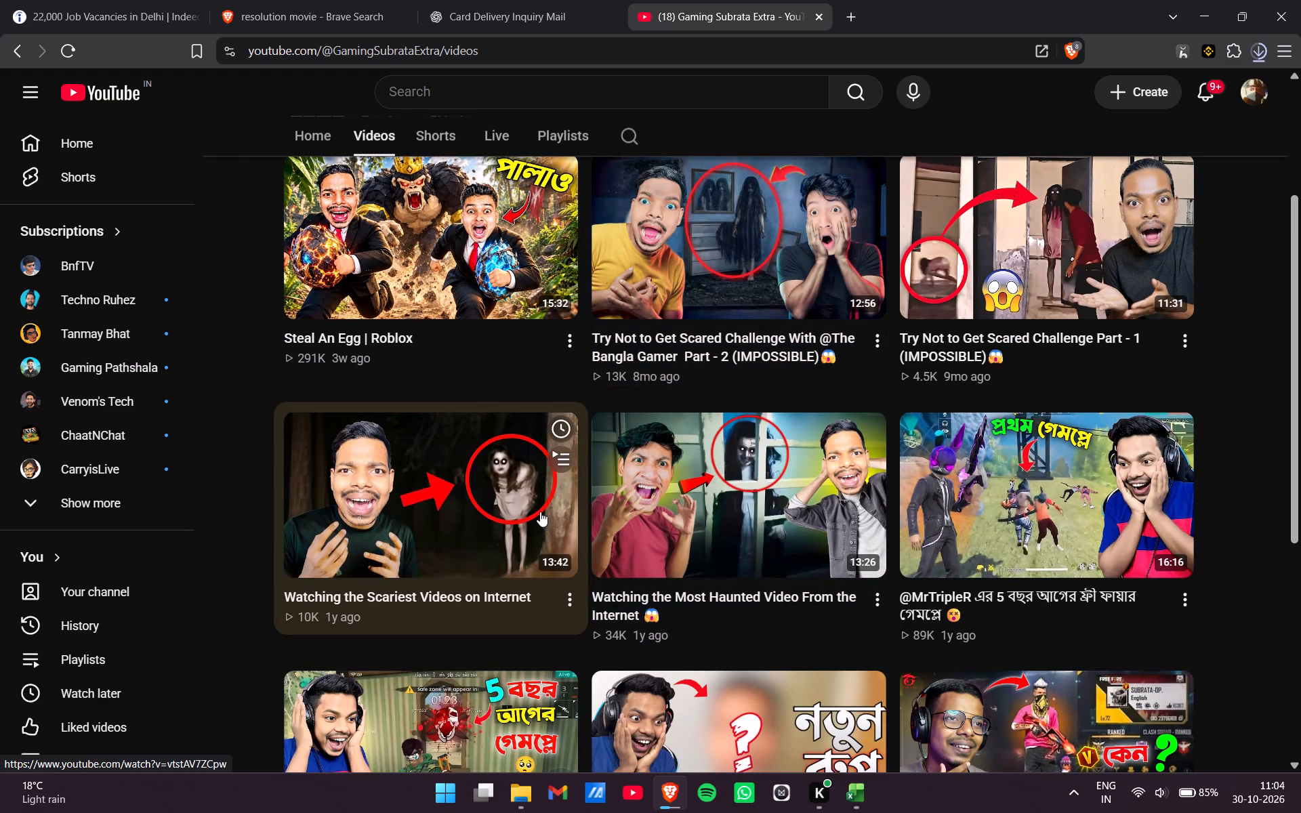
scroll(510, 458, up, 3)
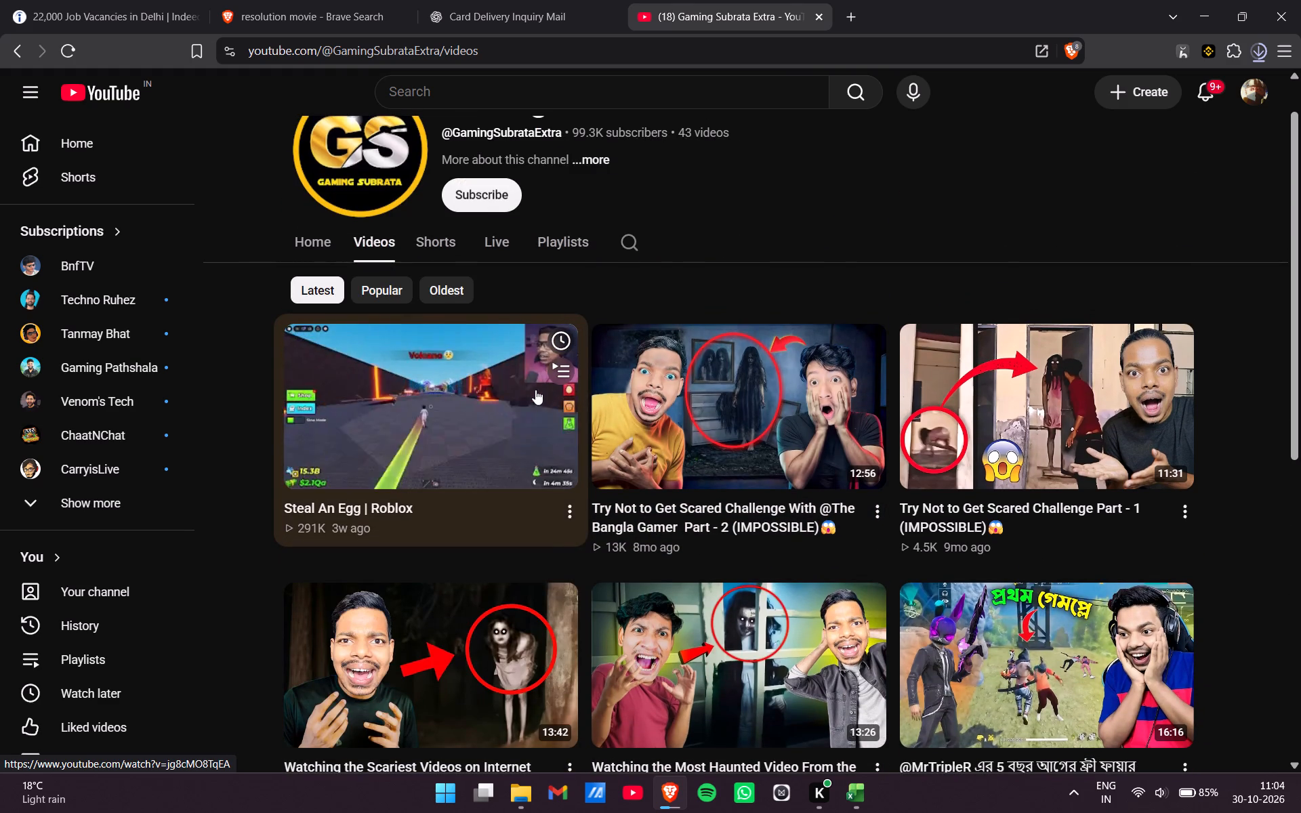
scroll(560, 276, up, 5)
click(604, 222)
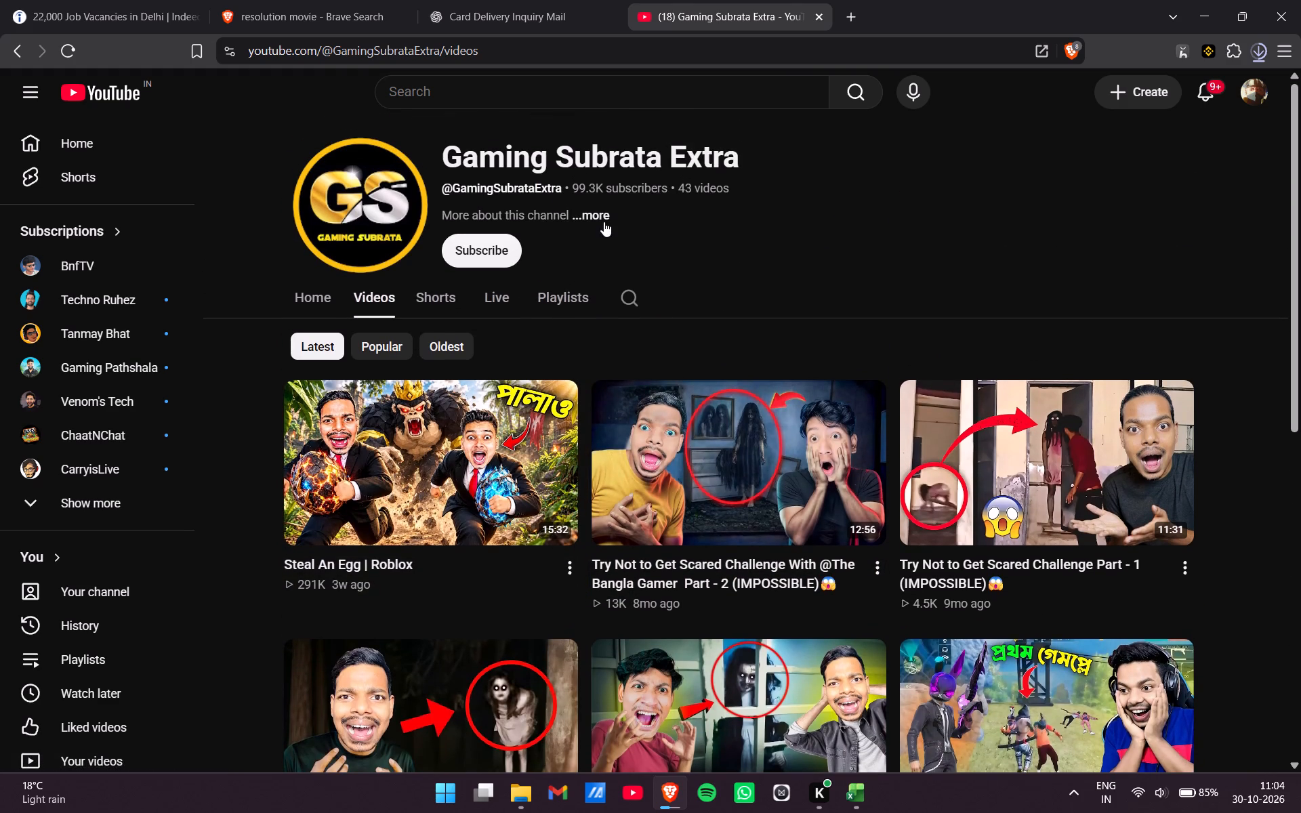
click(1004, 253)
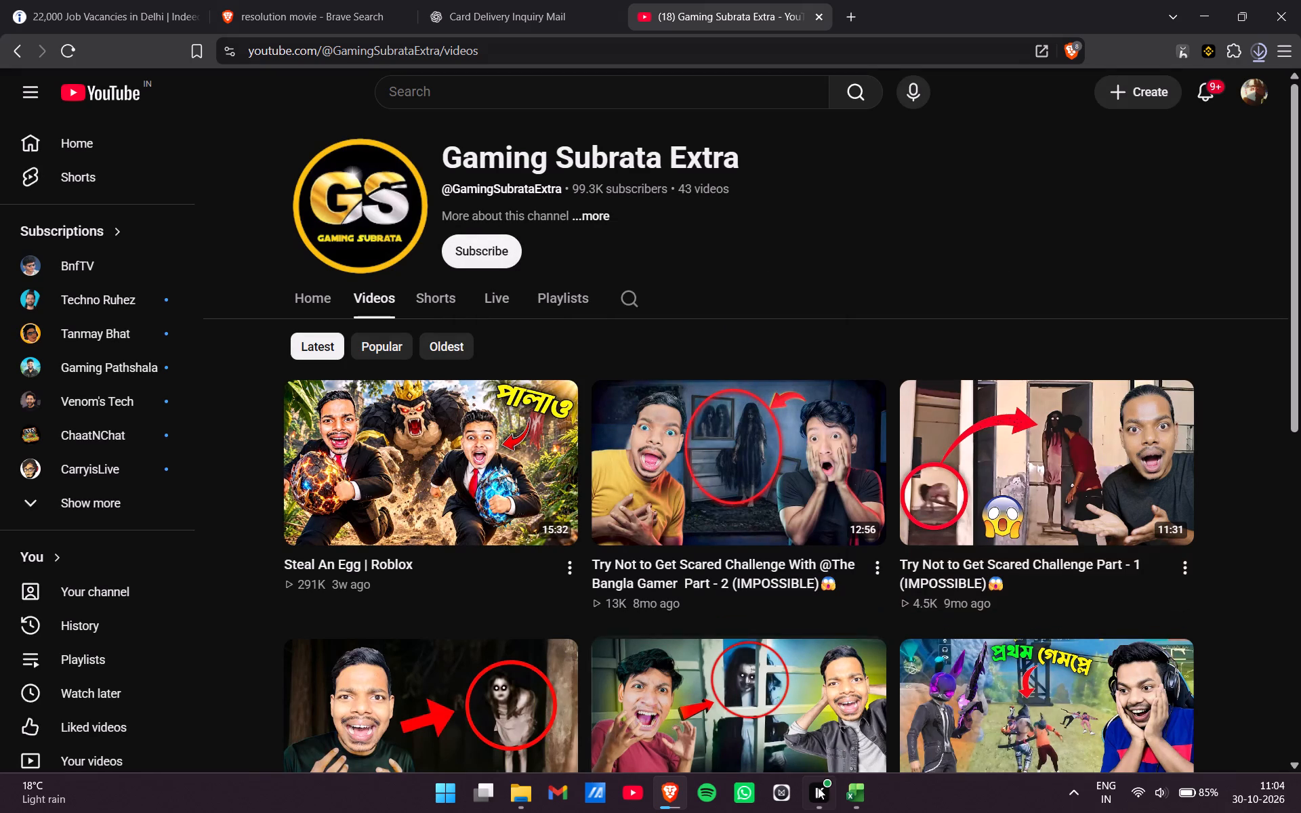
Return to the Excel list and delete the Gaming Subrata Extra row.
click(852, 794)
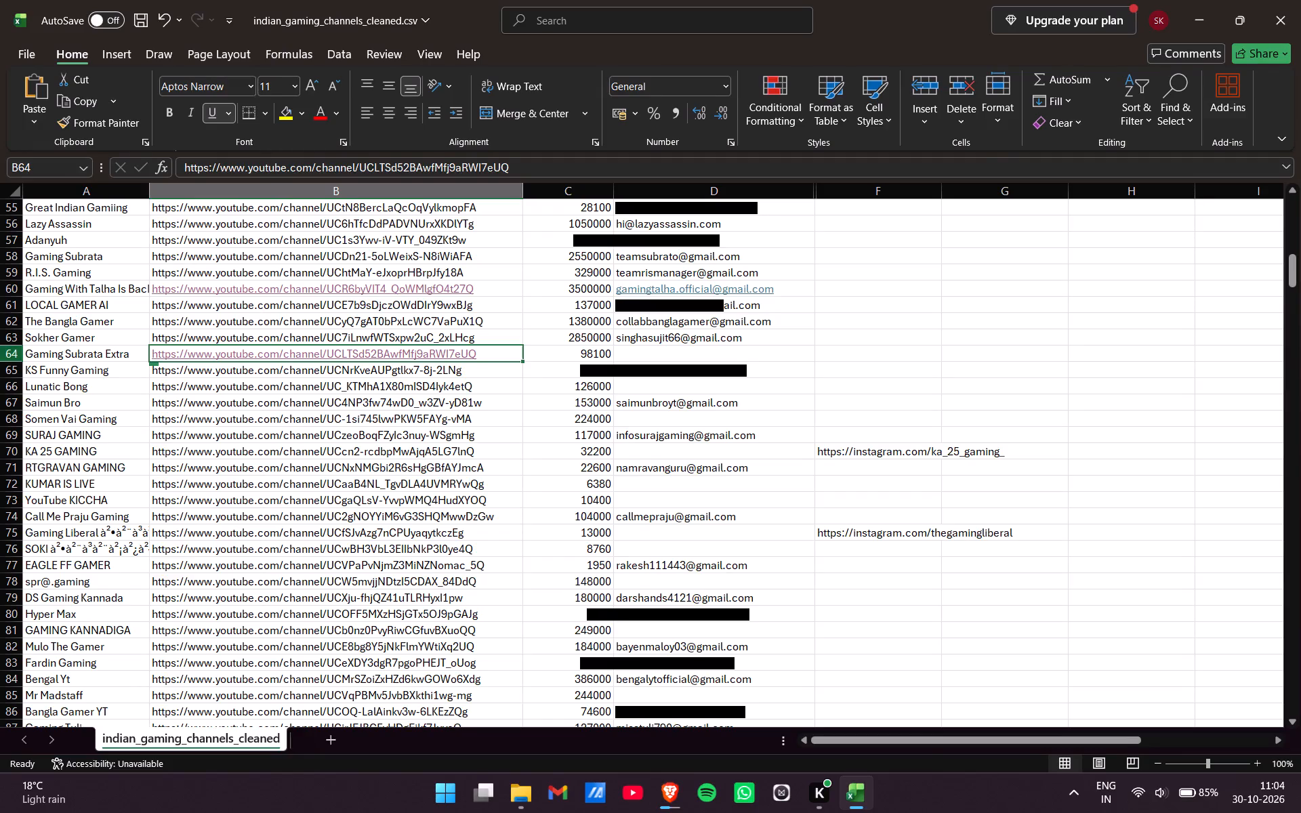
click(11, 354)
right_click(11, 354)
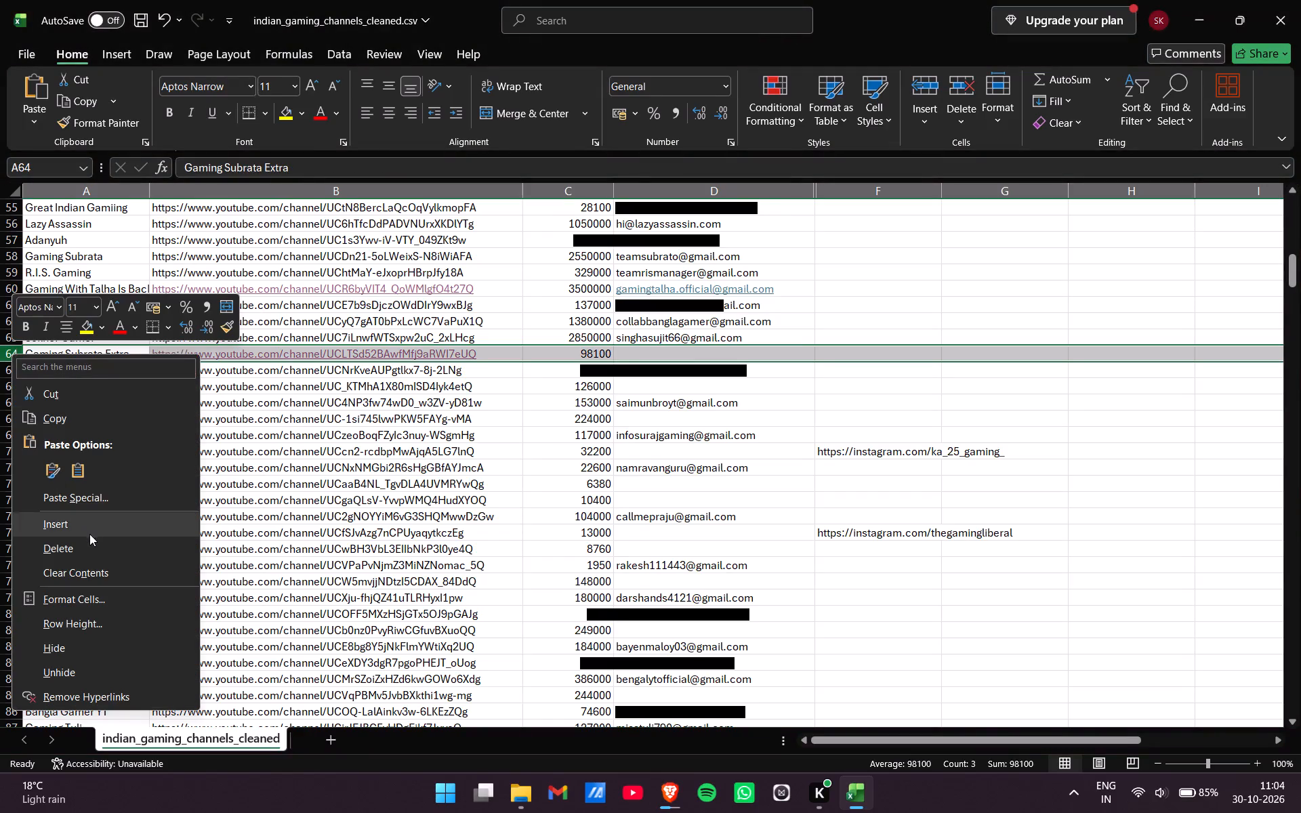